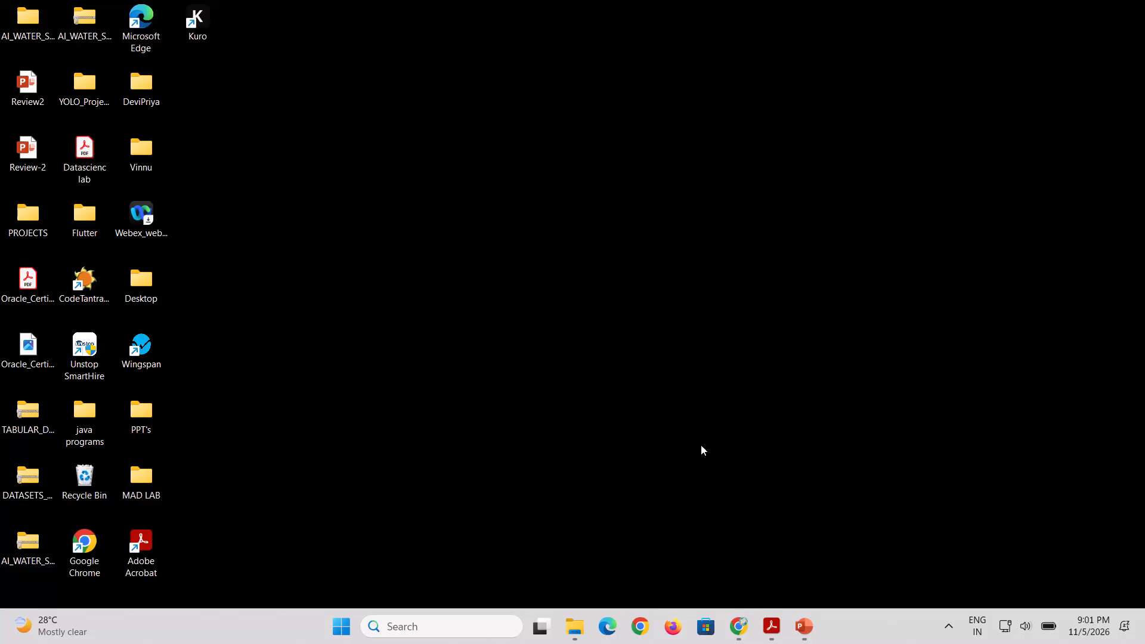
Launch the Kuro application from its desktop shortcut.
{"action": "left_click", "coordinate": [493, 302]}
{"action": "double_click", "coordinate": [203, 21]}
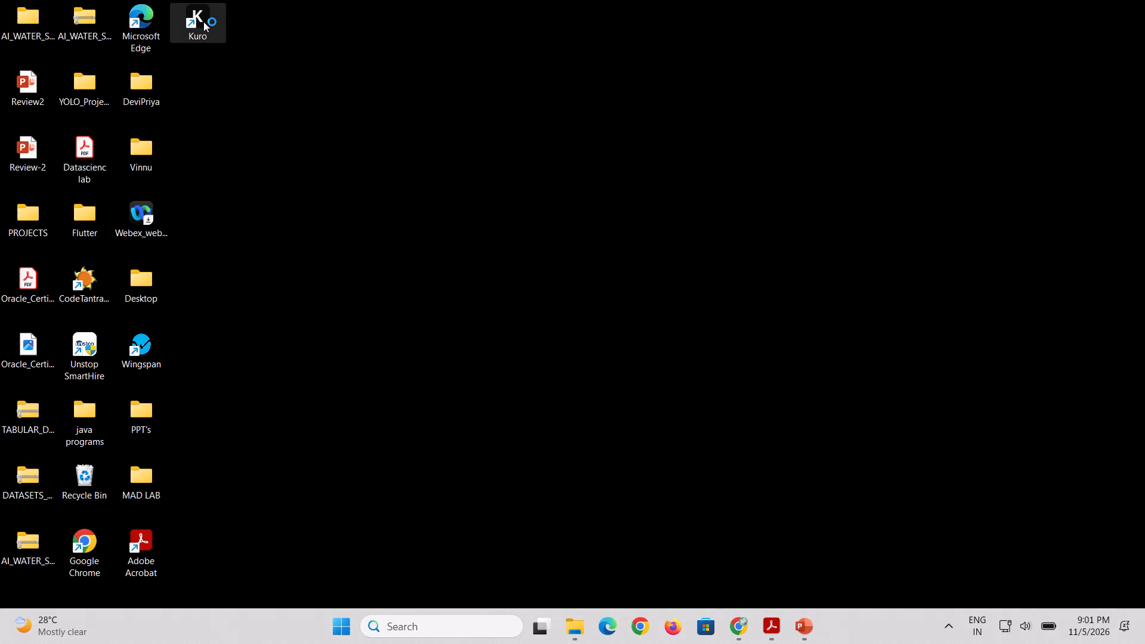
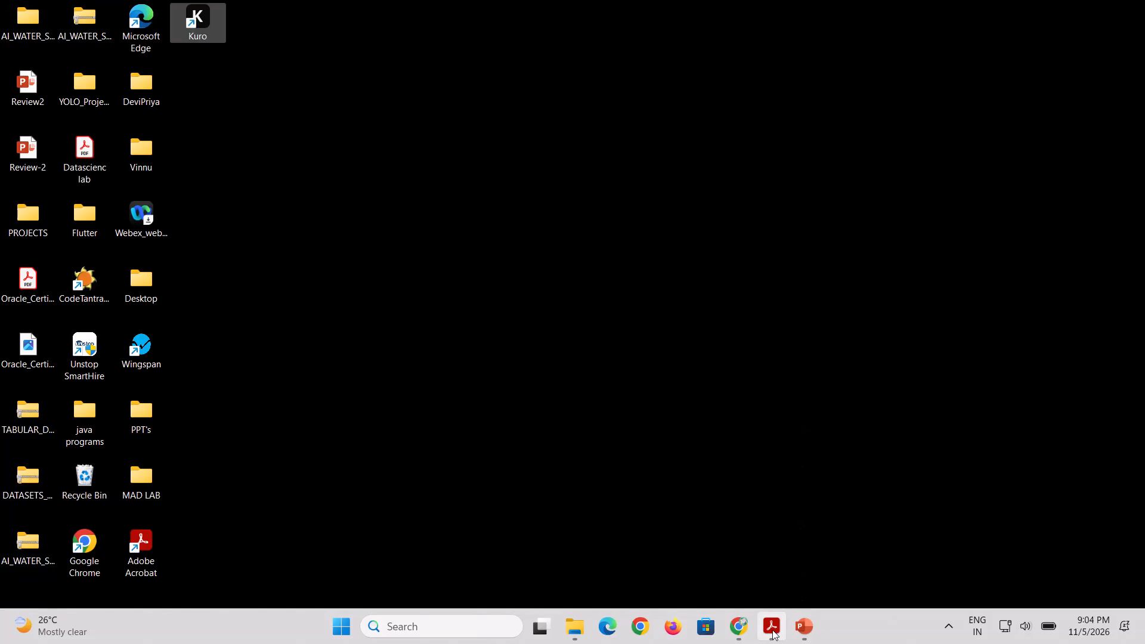
Switch to the Review-2 presentation in PowerPoint and arrange it side by side with the Review-1 PPT edit presentation.
{"action": "left_click", "coordinate": [816, 631]}
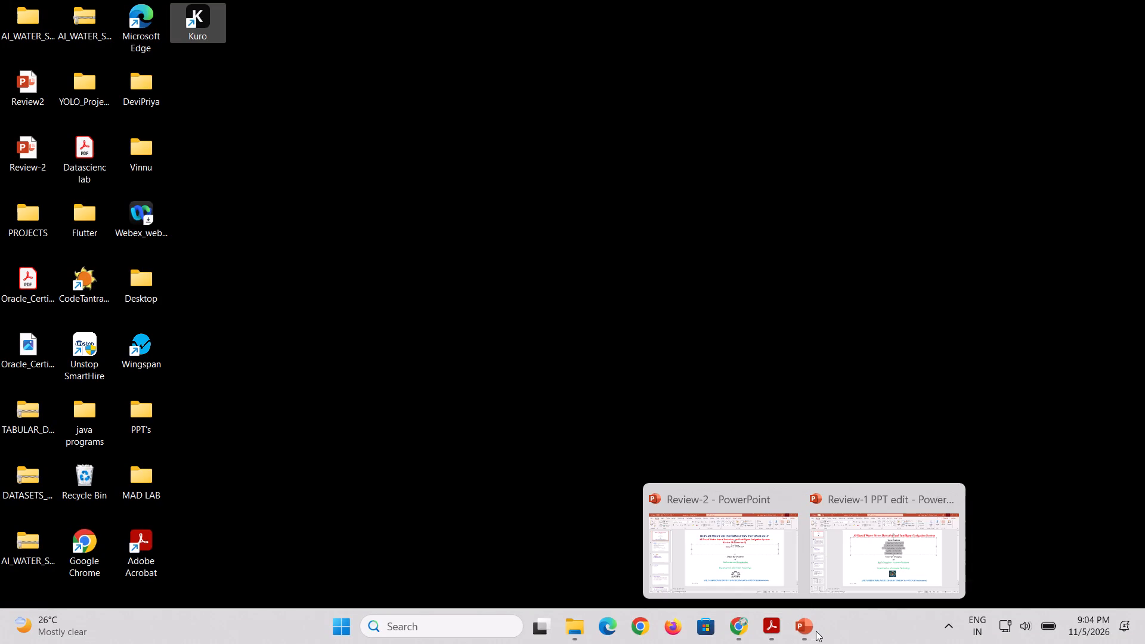
{"action": "left_click", "coordinate": [753, 556]}
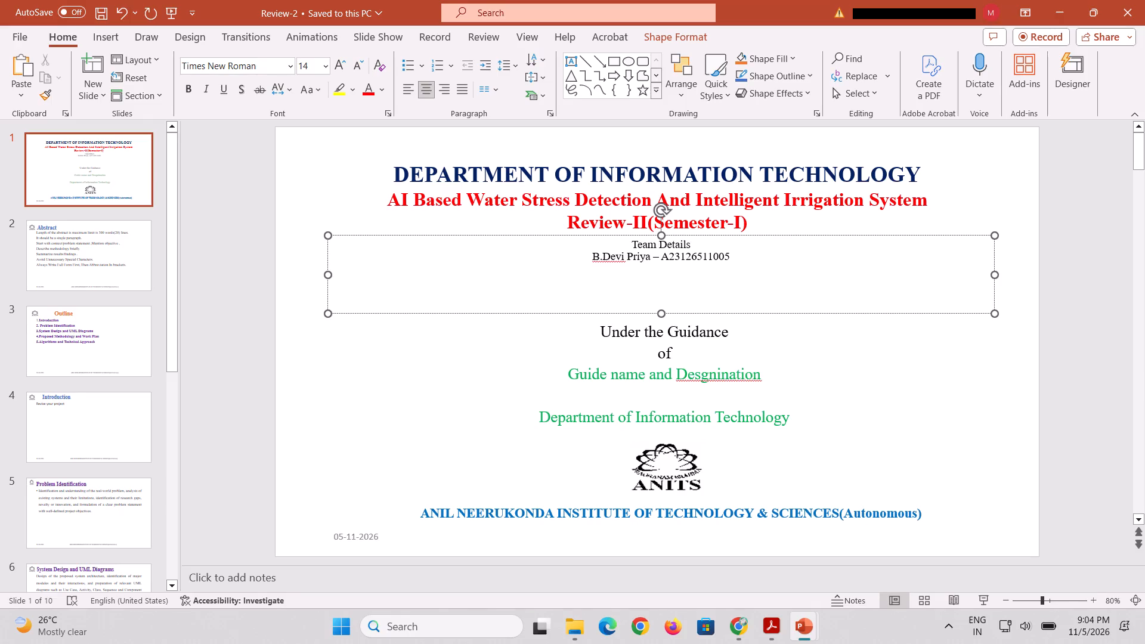
{"action": "left_click", "coordinate": [738, 261]}
{"action": "key", "text": "Down"}
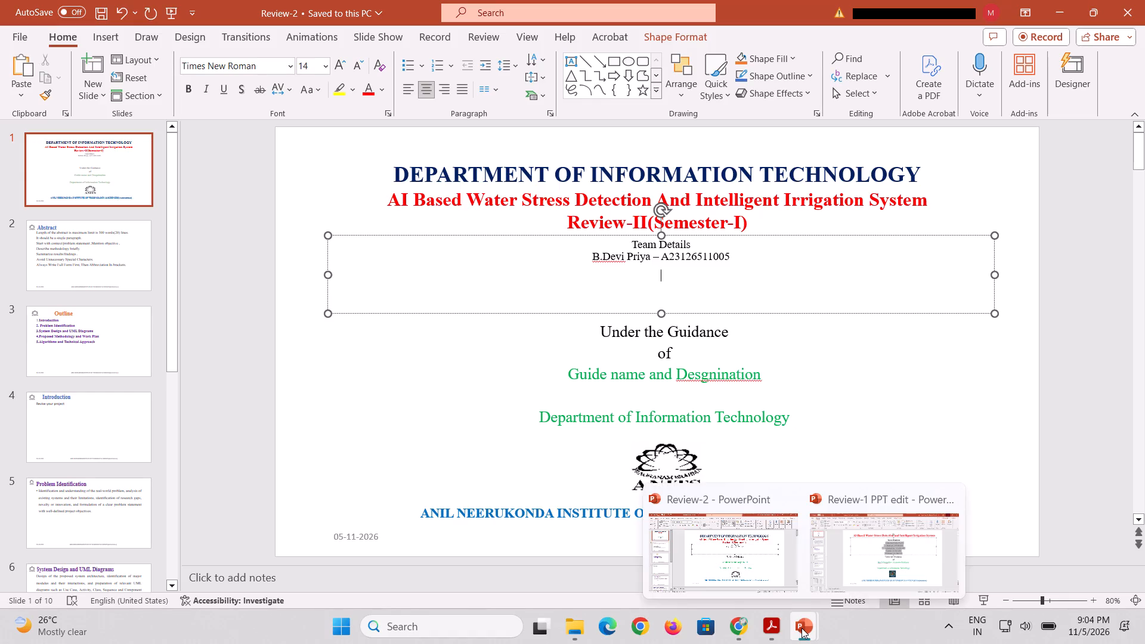
{"action": "key", "text": "super+Left"}
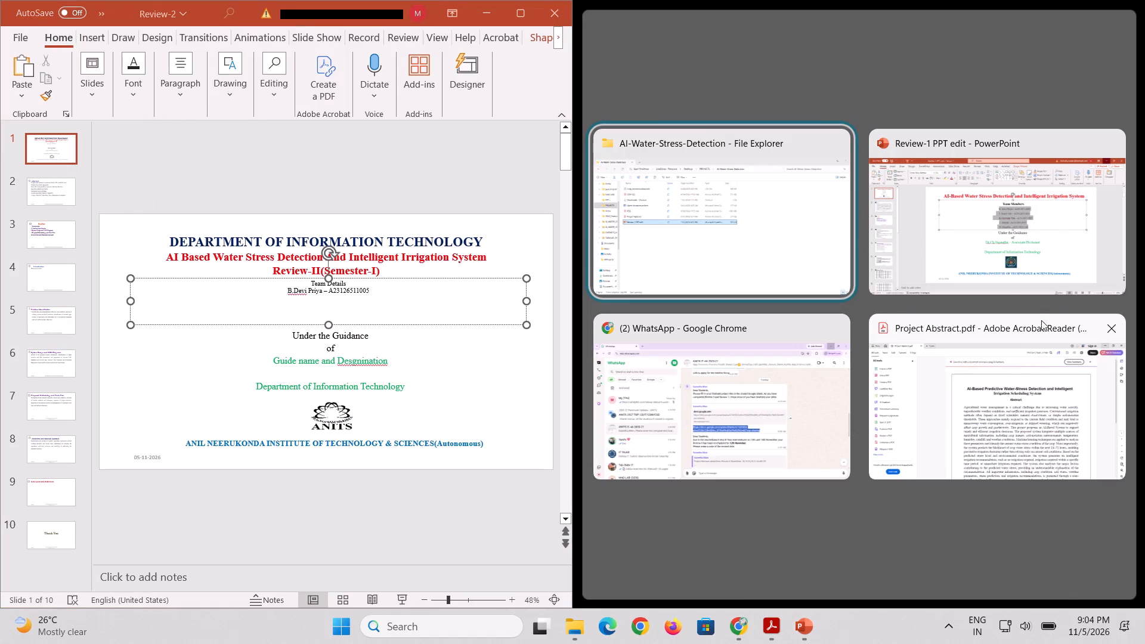
{"action": "left_click", "coordinate": [1024, 261]}
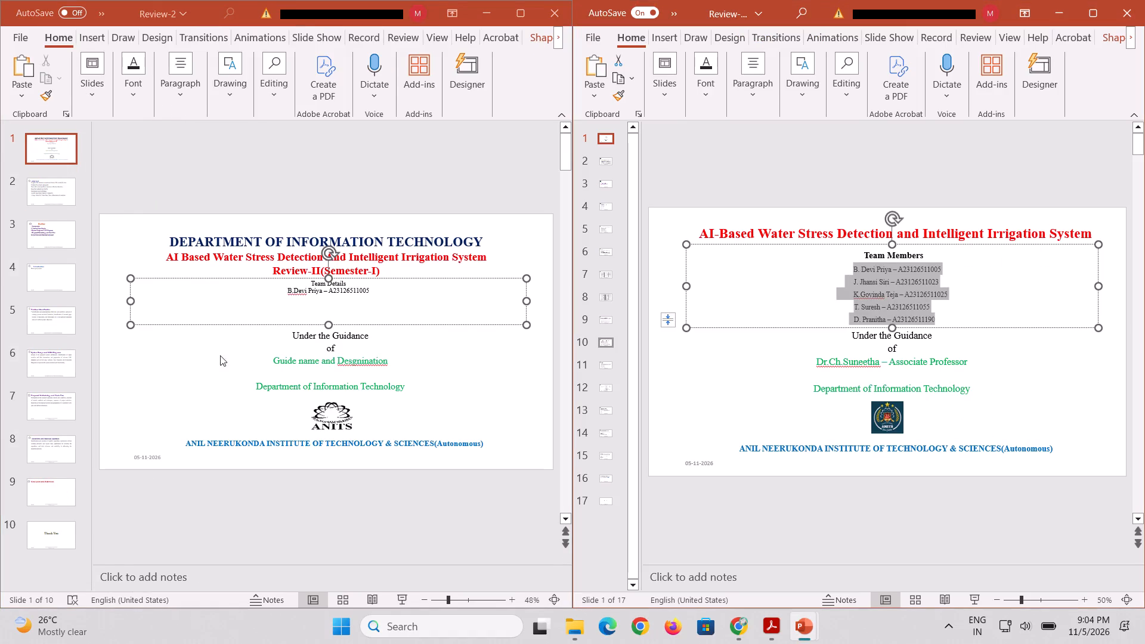
Add the second team member's name and roll number to Review-2's Team Details, matching the list on Review-1's title slide.
{"action": "left_click", "coordinate": [372, 288]}
{"action": "left_click", "coordinate": [372, 288]}
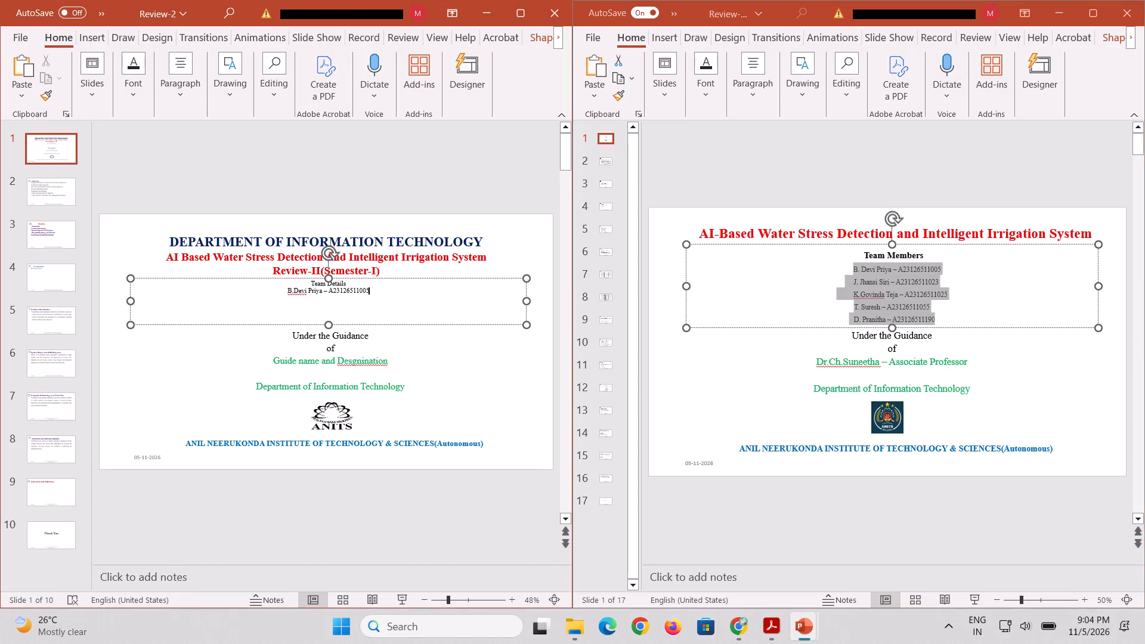
{"action": "key", "text": "Return"}
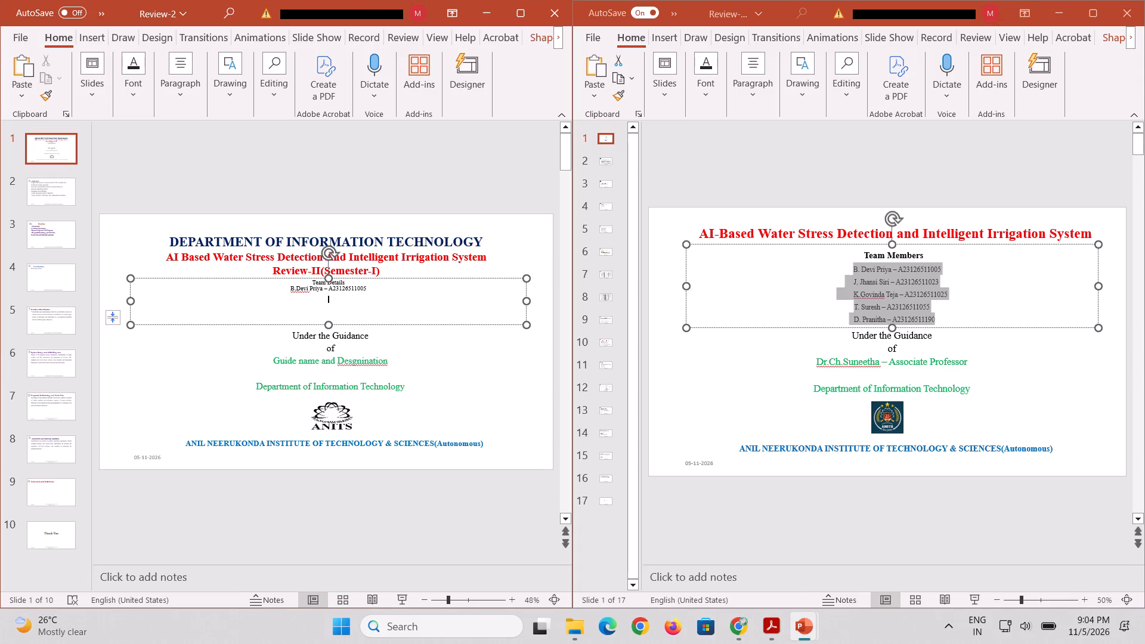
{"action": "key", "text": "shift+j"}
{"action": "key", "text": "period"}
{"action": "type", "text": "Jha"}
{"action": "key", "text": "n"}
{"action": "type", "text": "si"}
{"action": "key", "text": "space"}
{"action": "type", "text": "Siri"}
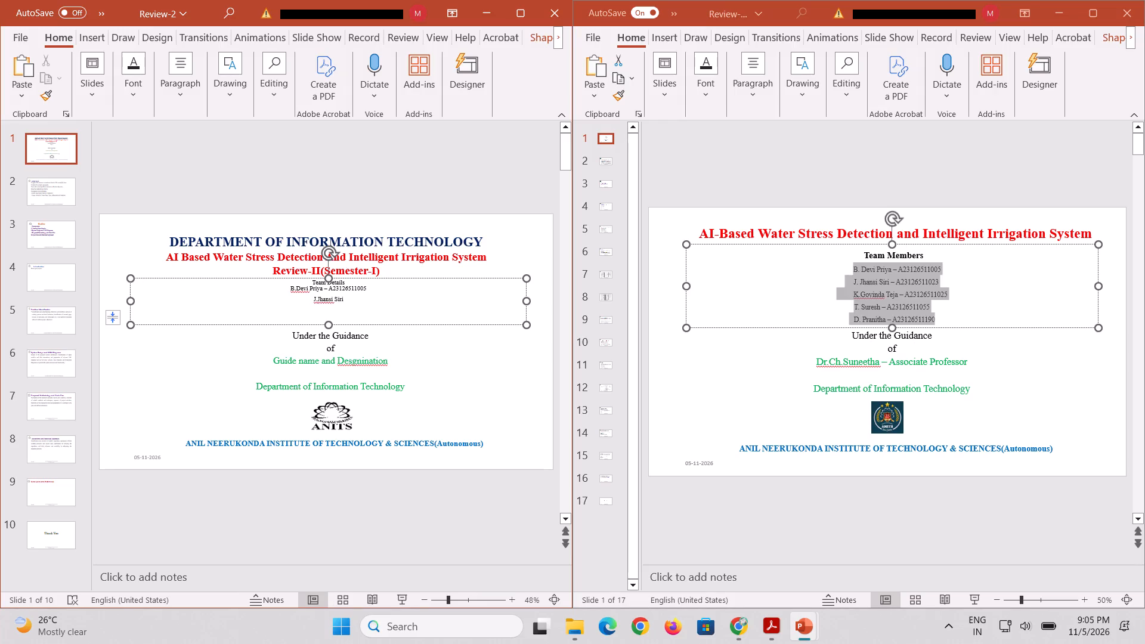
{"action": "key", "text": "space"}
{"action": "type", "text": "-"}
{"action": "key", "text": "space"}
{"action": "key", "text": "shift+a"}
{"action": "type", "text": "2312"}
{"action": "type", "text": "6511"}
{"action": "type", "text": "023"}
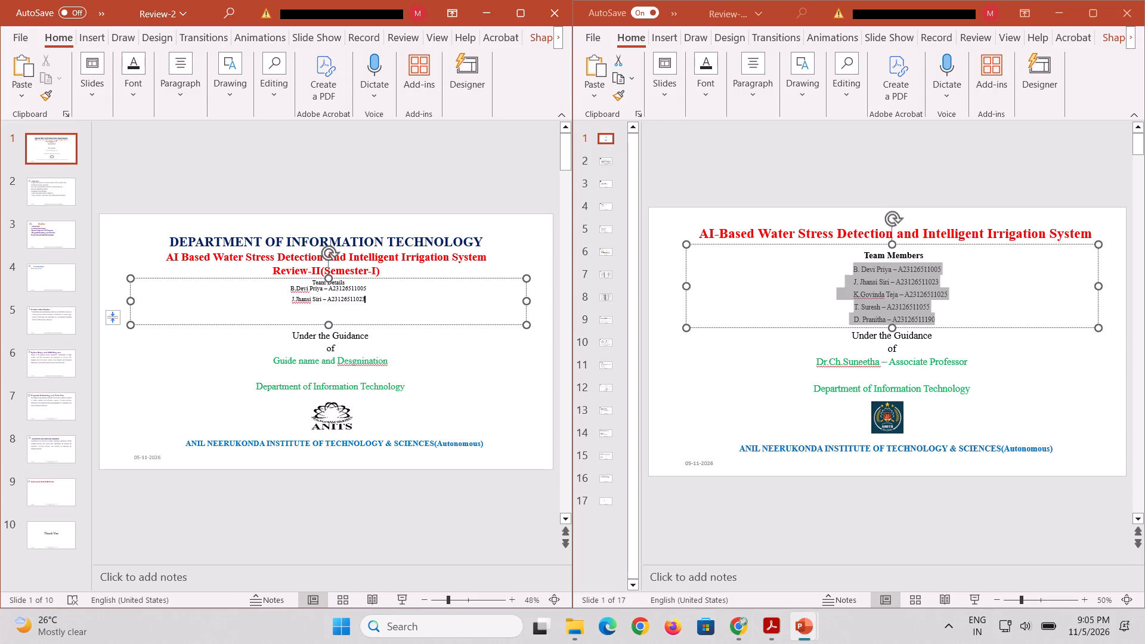
Add the third team member's name and roll number on a new line in Review-2's Team Details, matching the Review-1 list.
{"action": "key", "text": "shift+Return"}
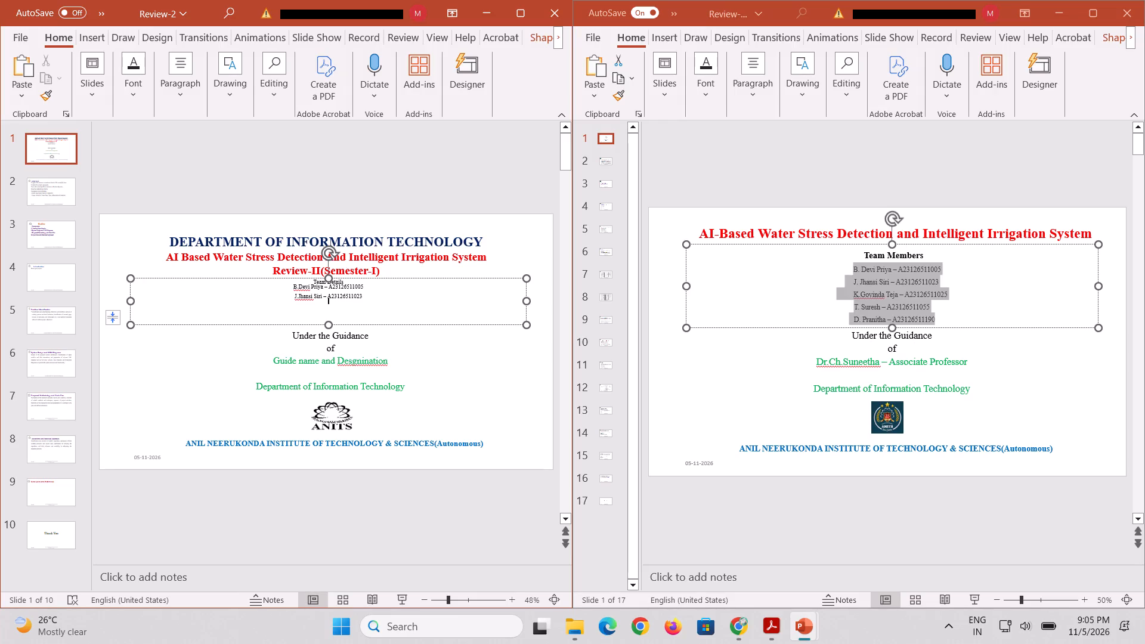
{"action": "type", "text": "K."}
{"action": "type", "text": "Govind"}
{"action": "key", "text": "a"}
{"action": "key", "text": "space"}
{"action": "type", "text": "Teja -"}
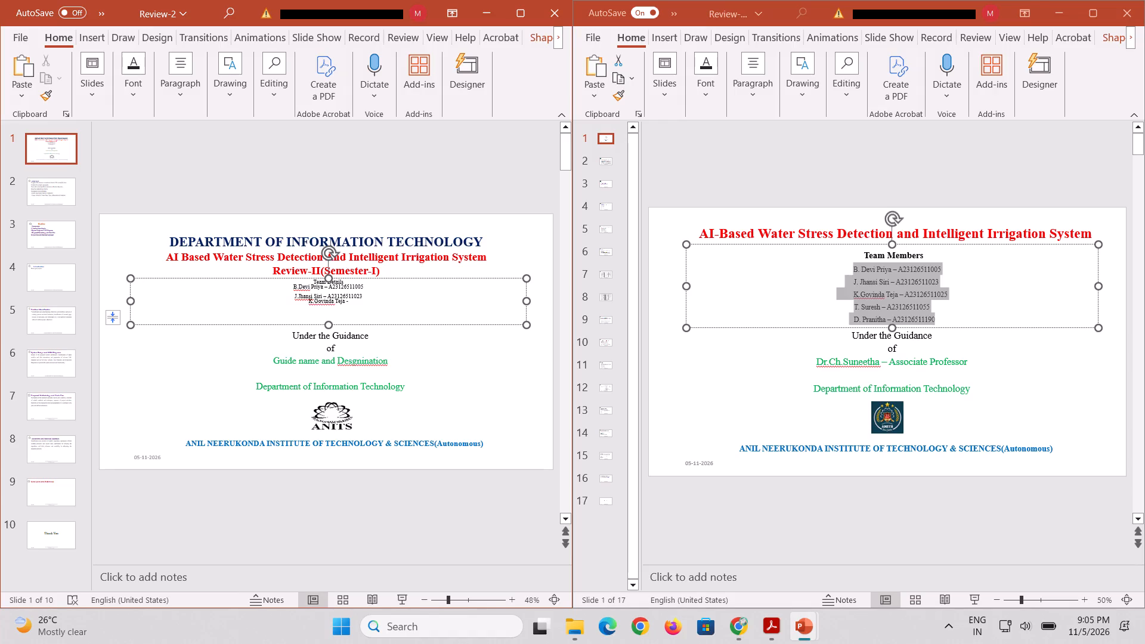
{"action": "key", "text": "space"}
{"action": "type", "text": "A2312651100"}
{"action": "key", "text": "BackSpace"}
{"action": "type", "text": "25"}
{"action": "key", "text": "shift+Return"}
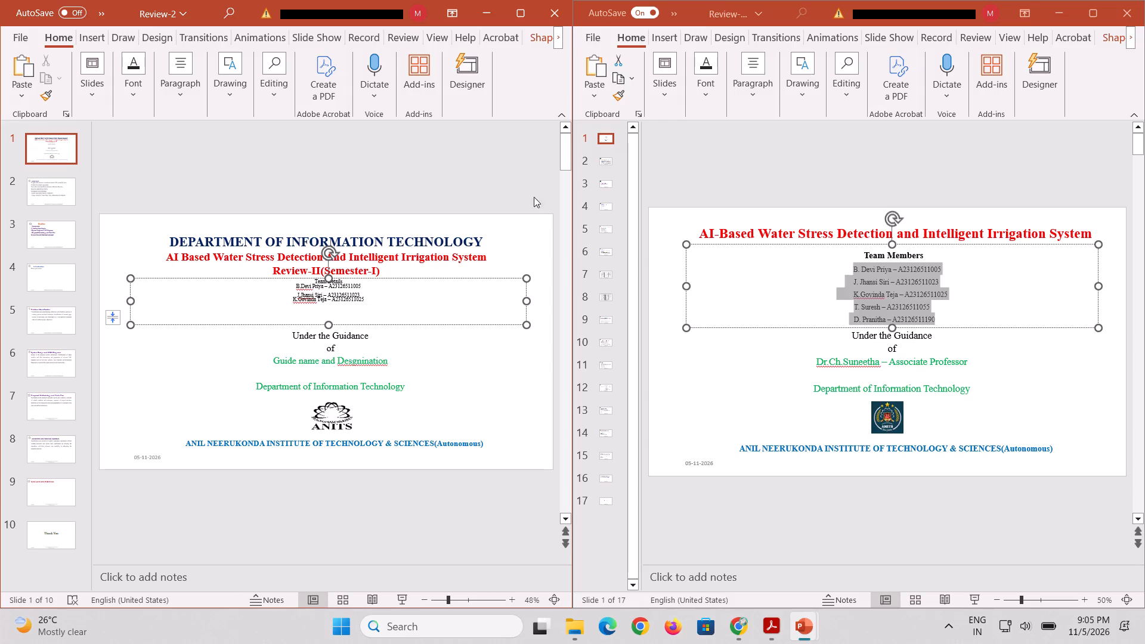
Close the Review-2 presentation and maximize the Review-1 PPT edit window.
{"action": "left_click", "coordinate": [553, 8]}
{"action": "left_click", "coordinate": [312, 343]}
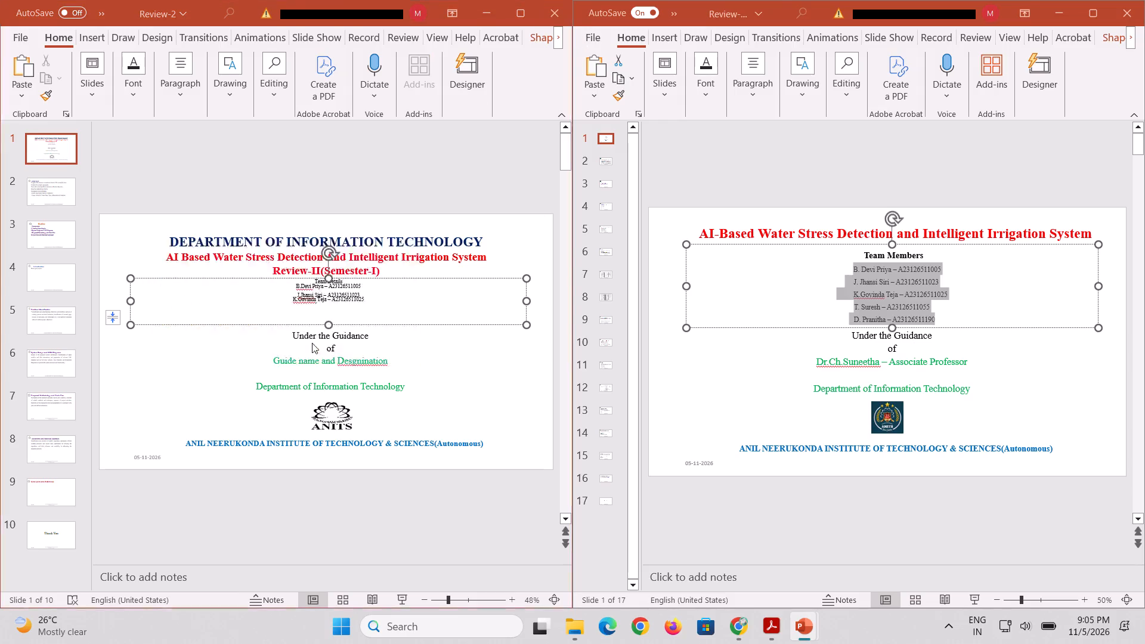
{"action": "left_click", "coordinate": [1088, 10]}
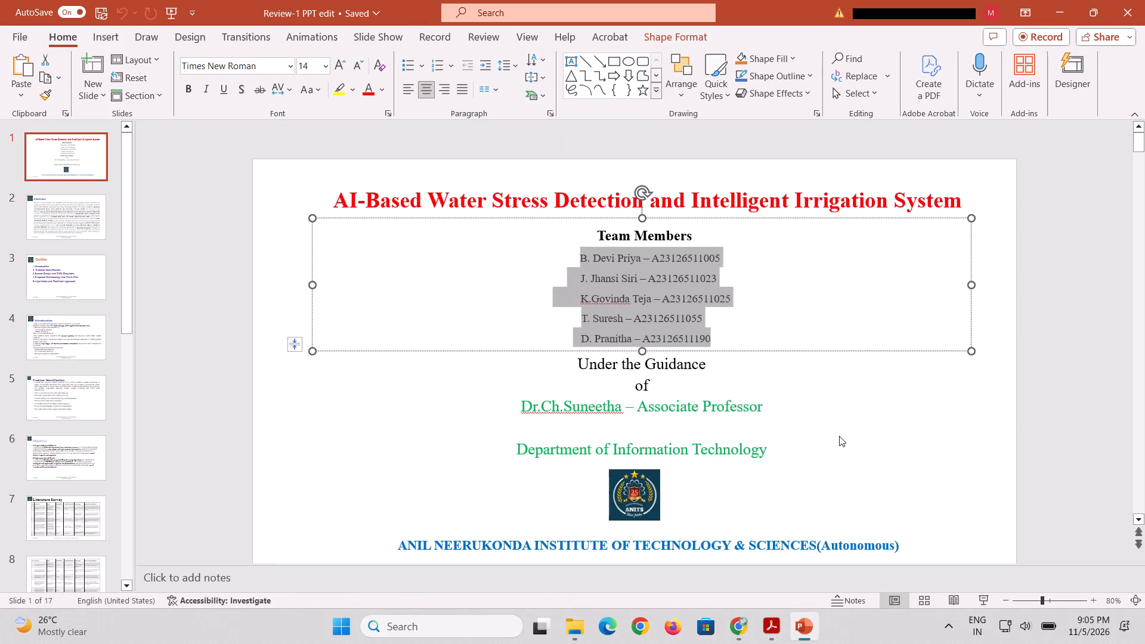
Look through the Review-1 PPT edit slides from the Abstract to the closing Thank You slide.
{"action": "left_click", "coordinate": [839, 436]}
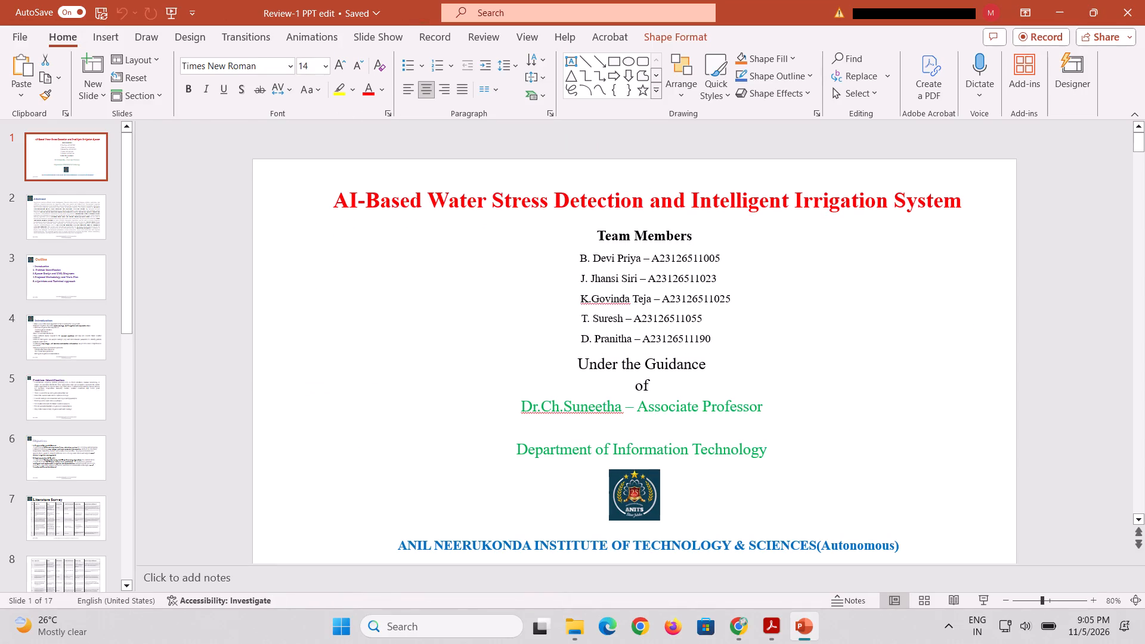
{"action": "left_click", "coordinate": [73, 225]}
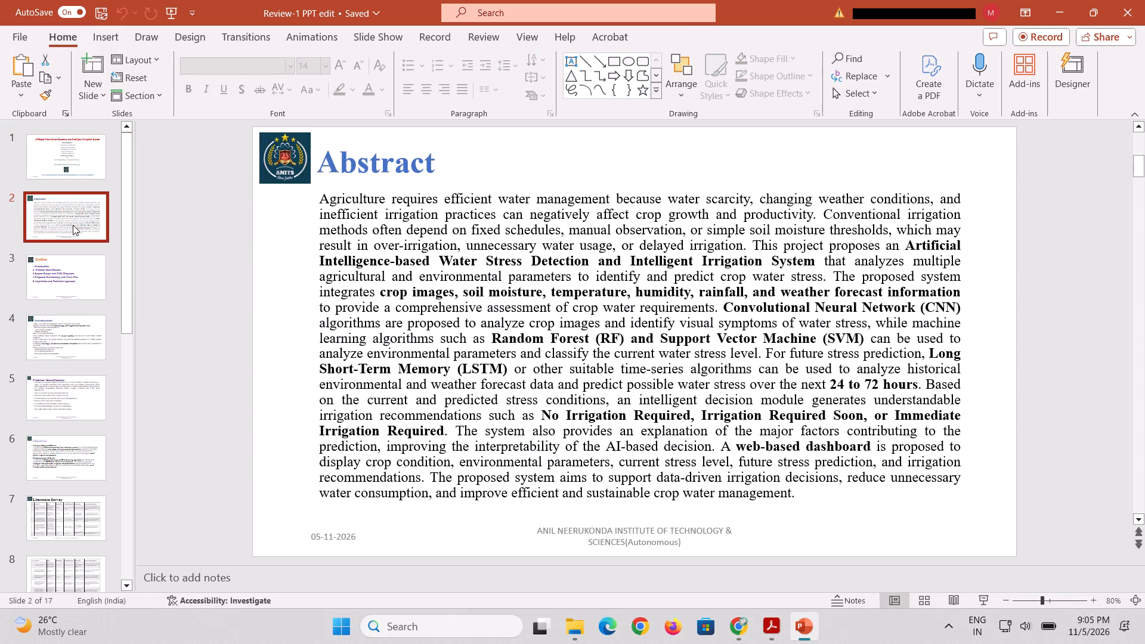
{"action": "left_click", "coordinate": [67, 277]}
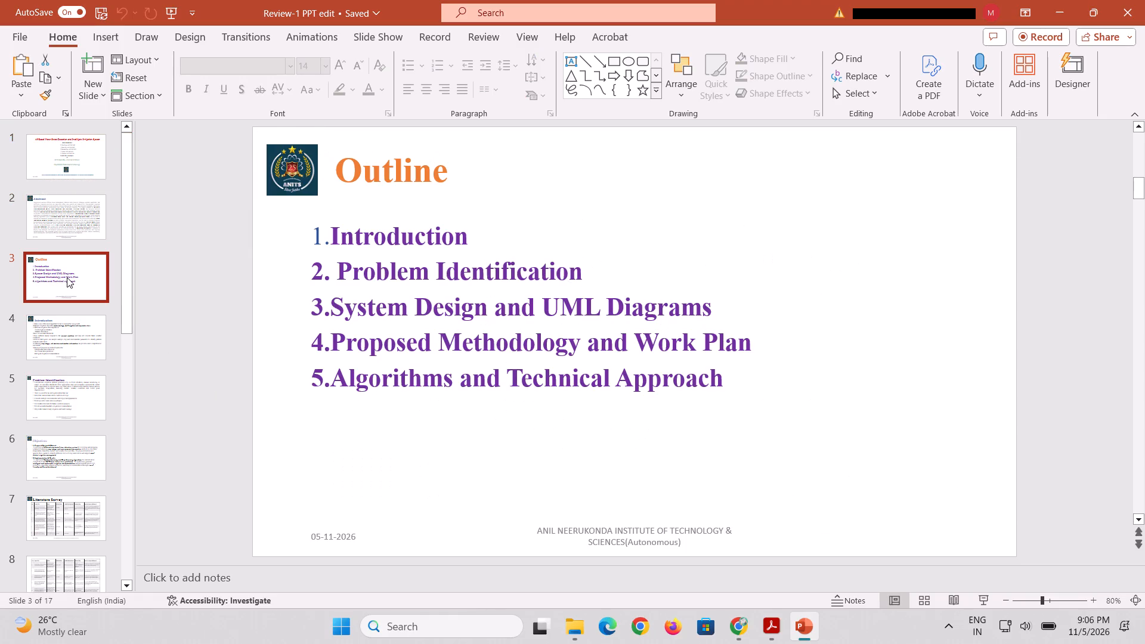
{"action": "left_click", "coordinate": [81, 333]}
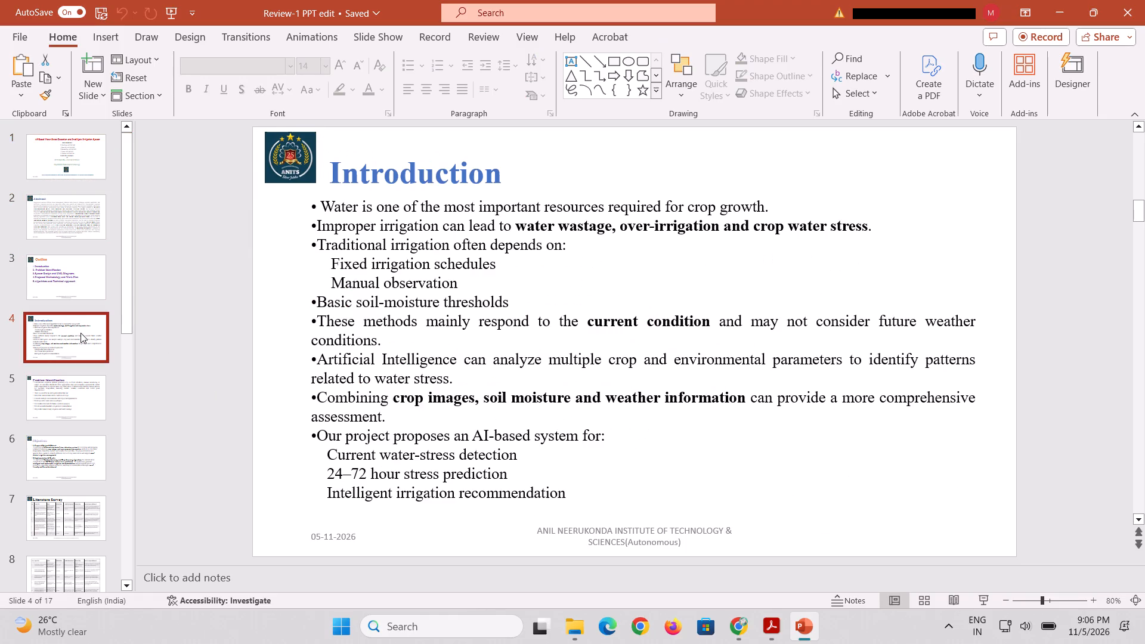
{"action": "scroll", "coordinate": [466, 450], "scroll_direction": "down", "scroll_amount": 1}
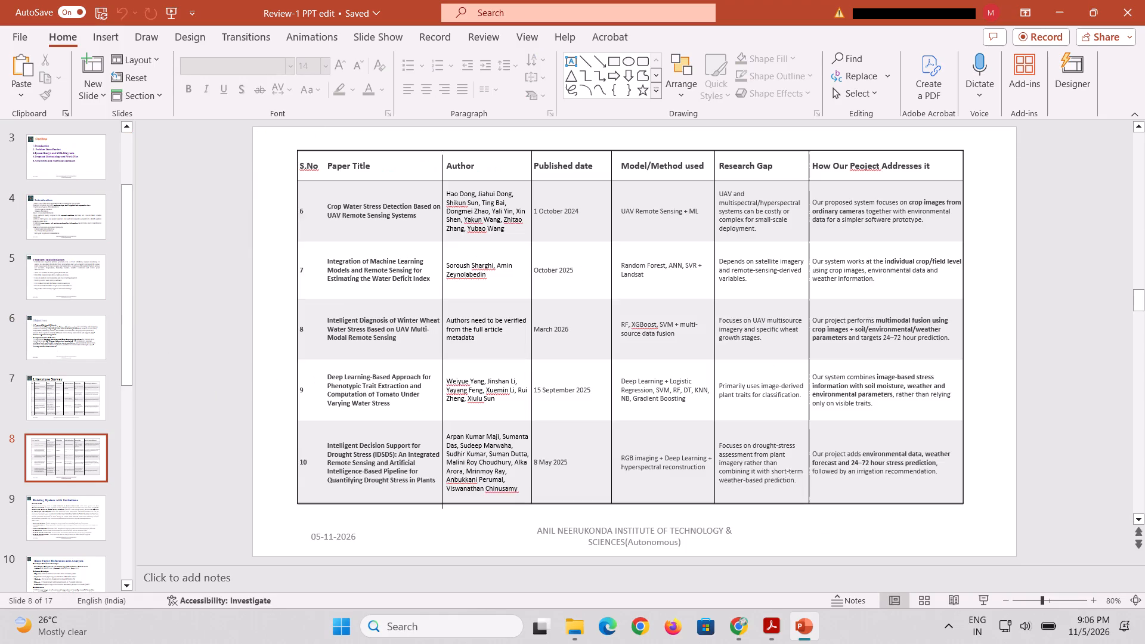
{"action": "scroll", "coordinate": [466, 450], "scroll_direction": "down", "scroll_amount": 12}
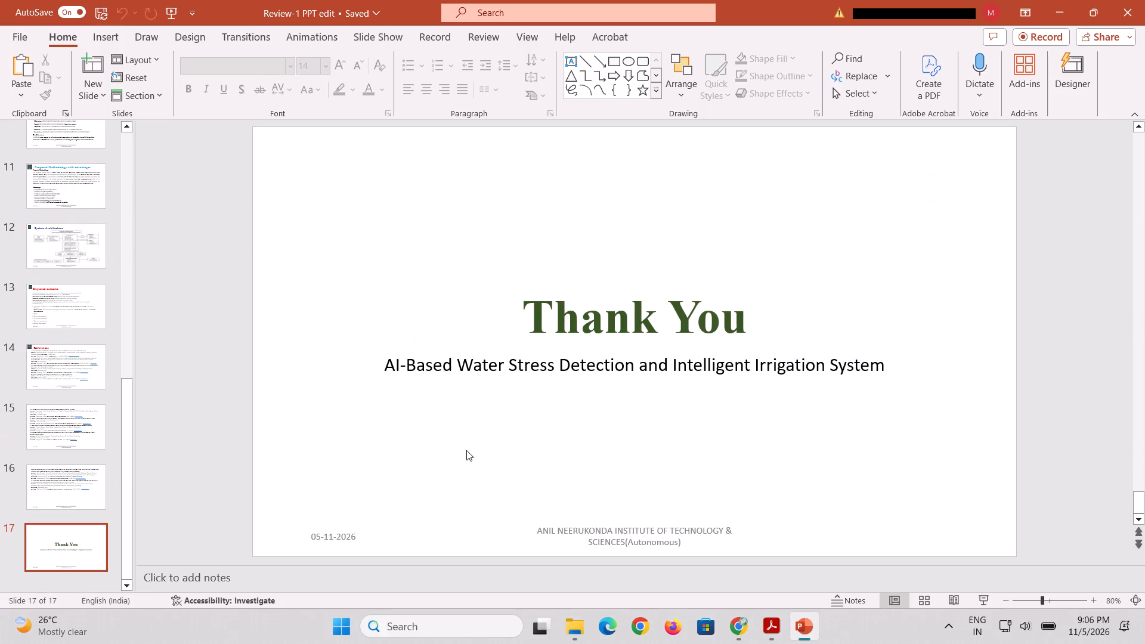
Cut slide 16, containing references 9 and 10, from the Review-1 PPT edit presentation.
{"action": "left_click", "coordinate": [86, 475]}
{"action": "right_click", "coordinate": [86, 475]}
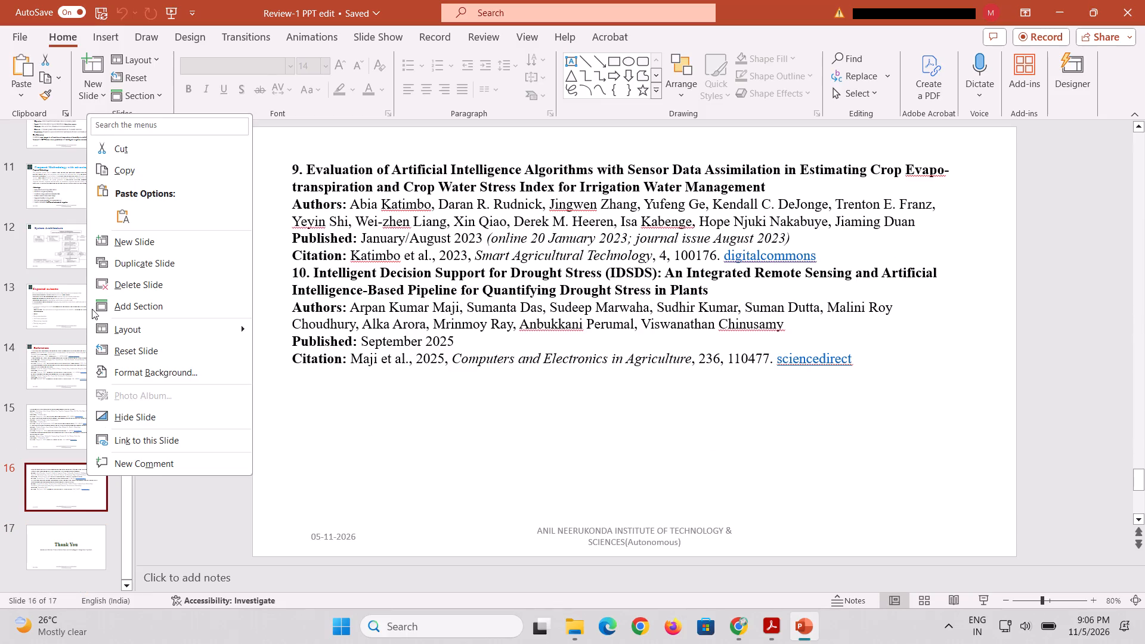
{"action": "left_click", "coordinate": [148, 141]}
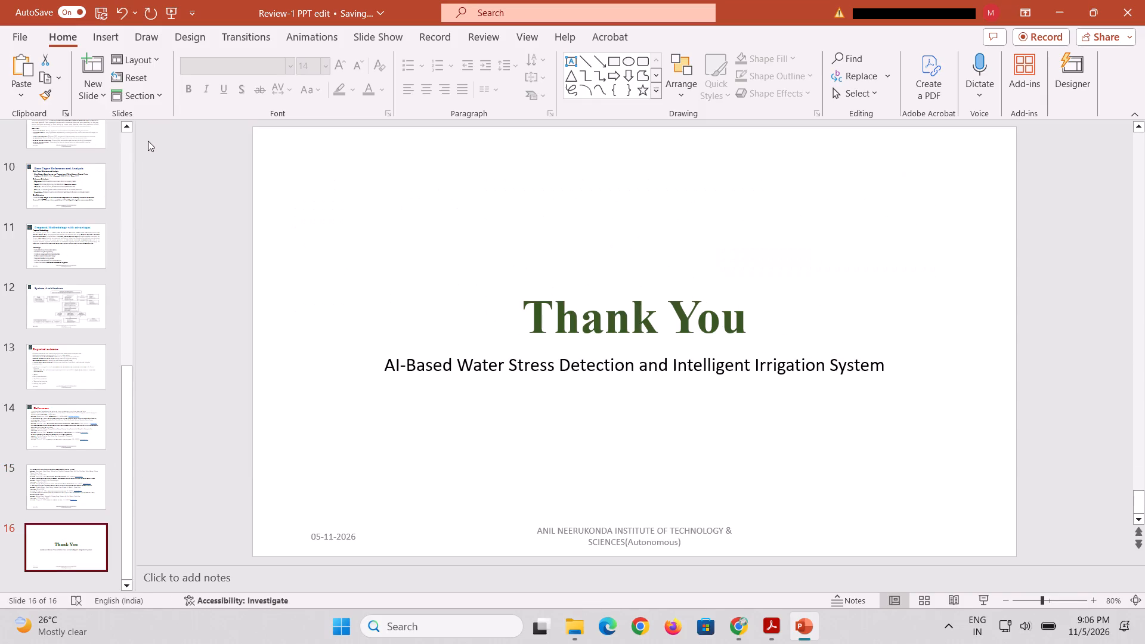
Cut slide 15, containing references 5 to 8, from the presentation.
{"action": "left_click", "coordinate": [51, 488]}
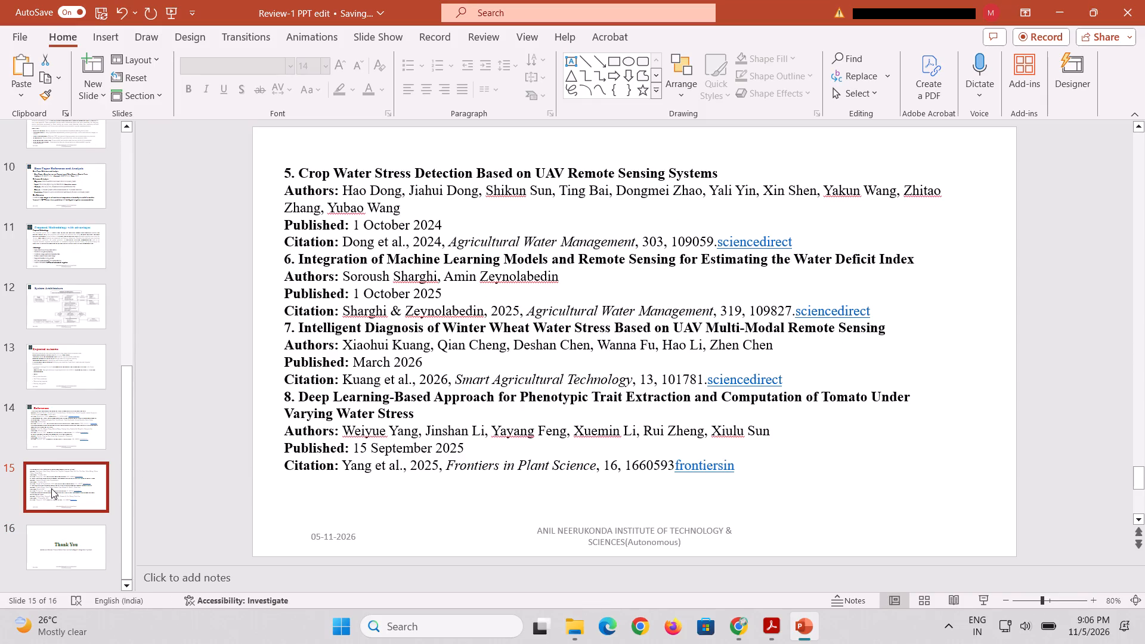
{"action": "right_click", "coordinate": [51, 488]}
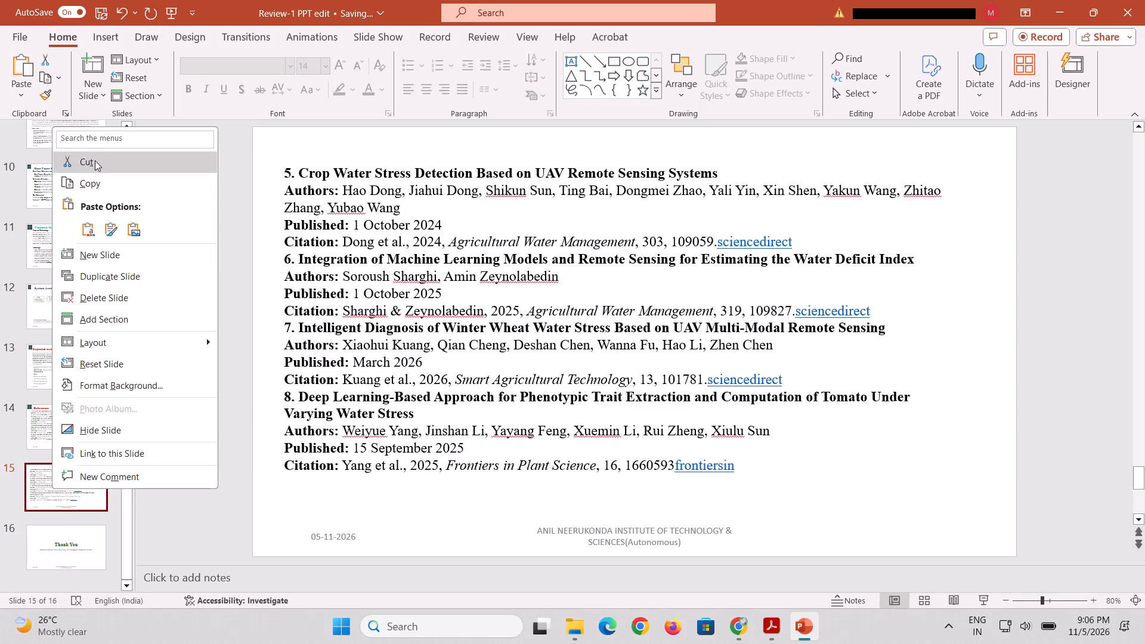
{"action": "left_click", "coordinate": [95, 160]}
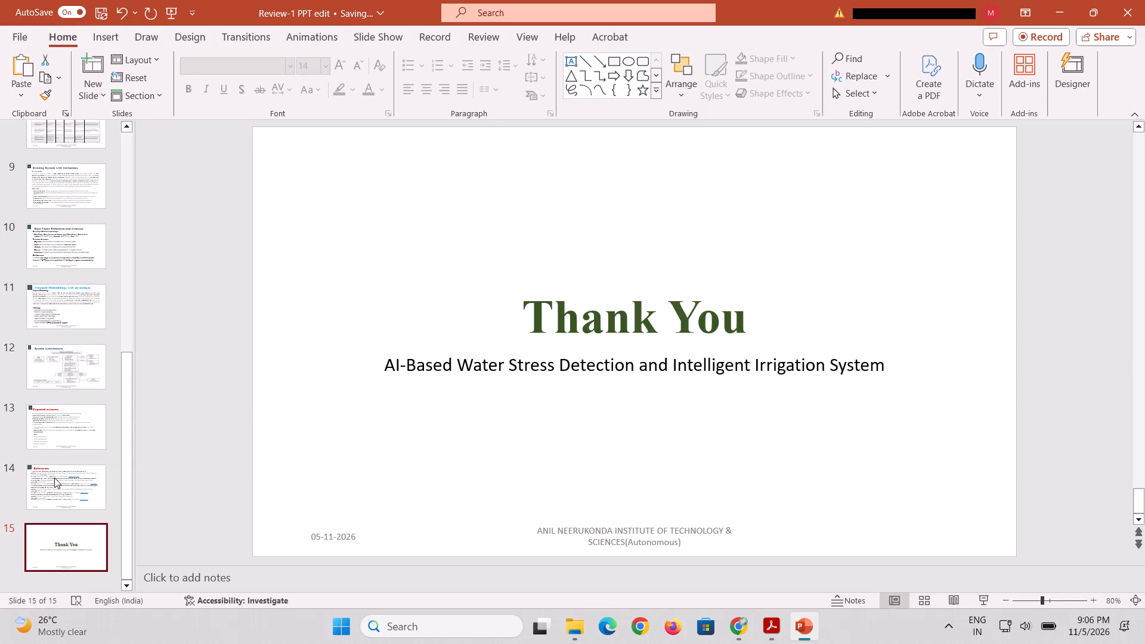
Look over the References slide and the Outline, Introduction and Problem Identification slides.
{"action": "left_click", "coordinate": [55, 475]}
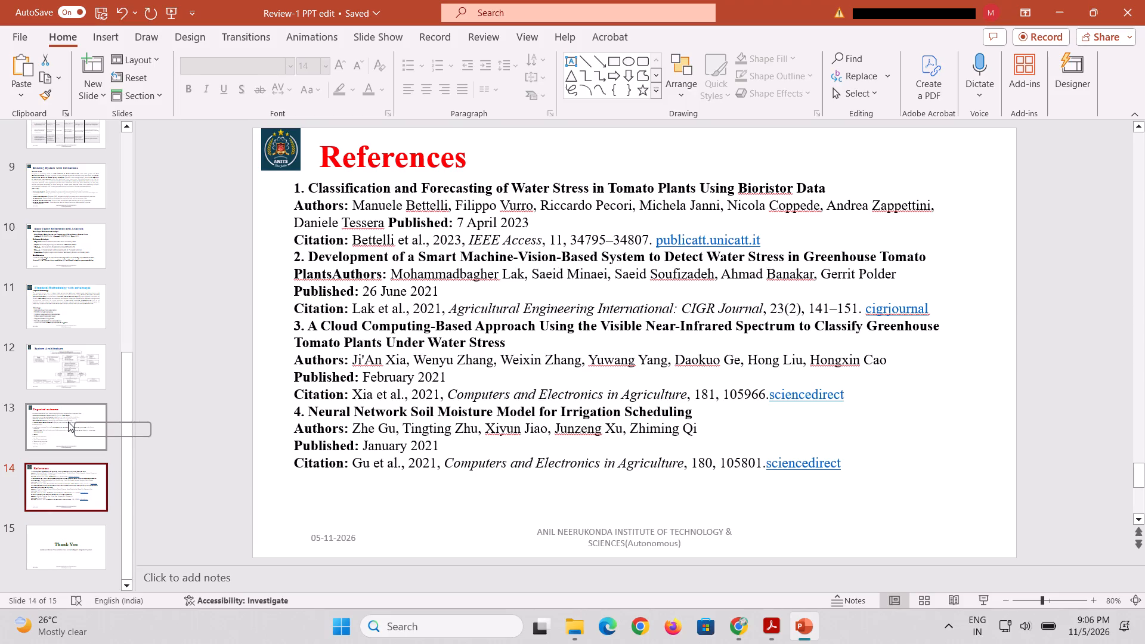
{"action": "scroll", "coordinate": [68, 422], "scroll_direction": "up", "scroll_amount": 5}
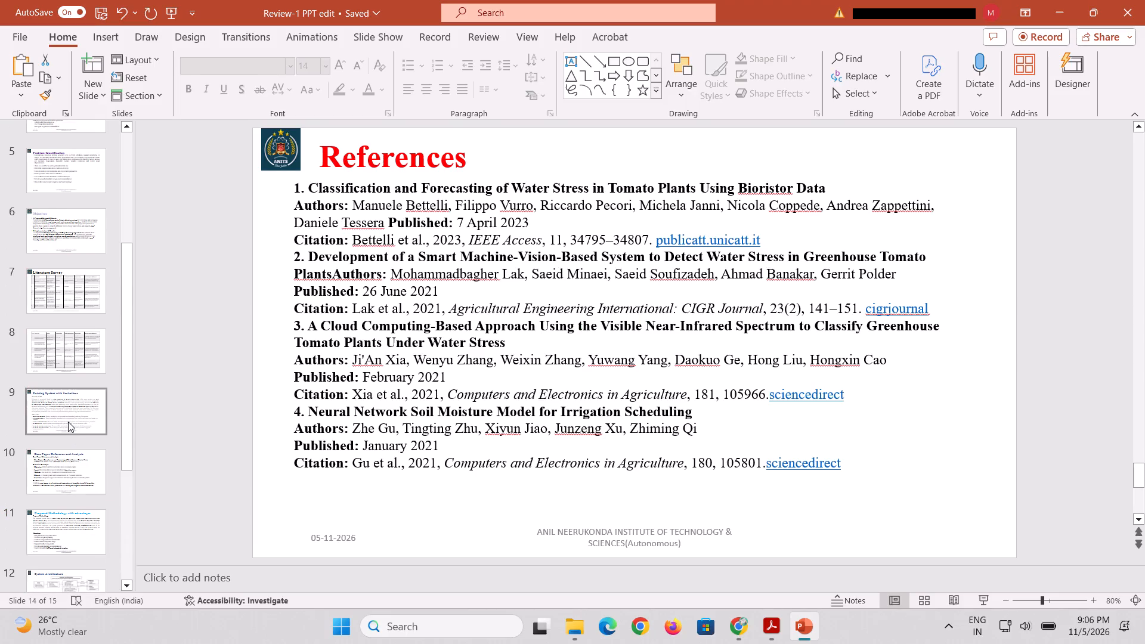
{"action": "scroll", "coordinate": [68, 422], "scroll_direction": "up", "scroll_amount": 4}
{"action": "left_click", "coordinate": [63, 287]}
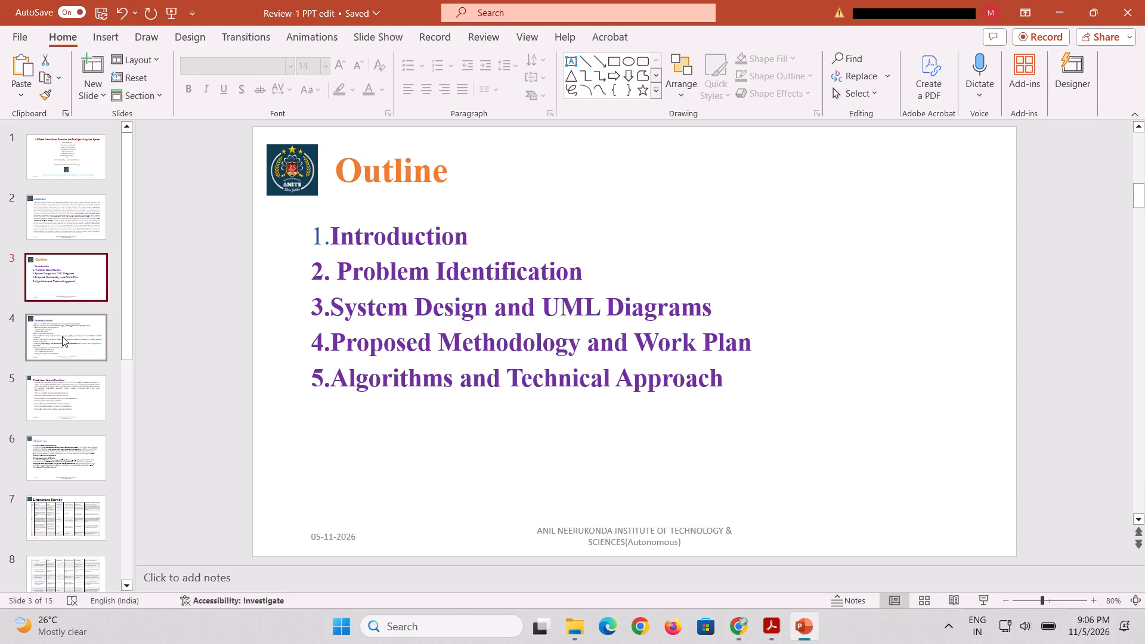
{"action": "left_click", "coordinate": [62, 336]}
{"action": "left_click", "coordinate": [59, 382]}
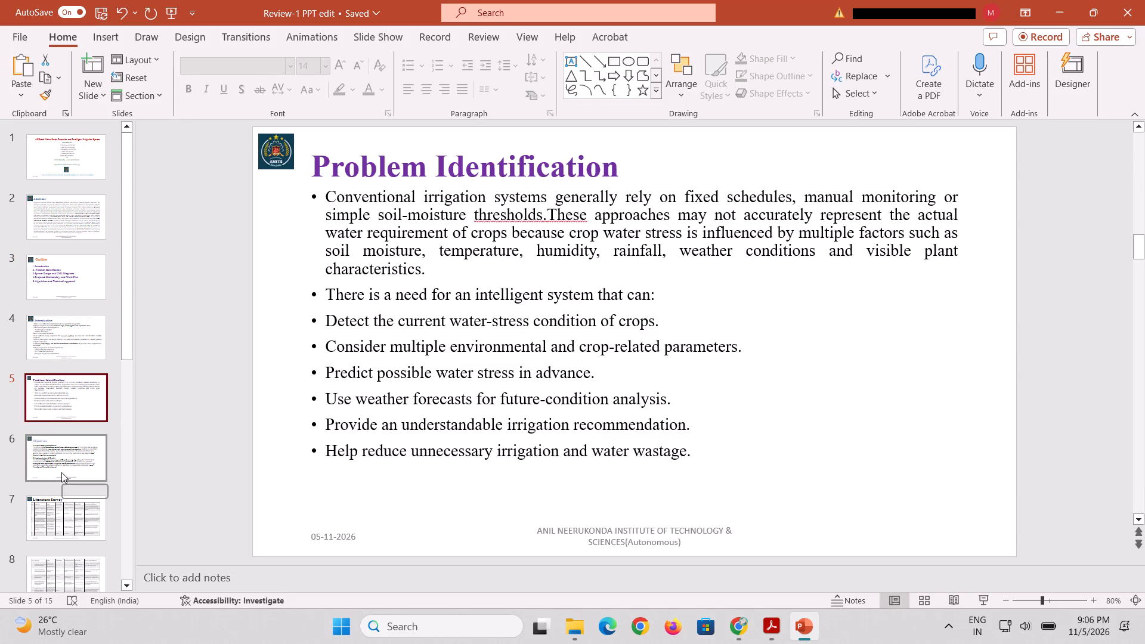
Delete all body text from the Objectives slide, covering both the Proposed System & Dataset and Implementation & Results points.
{"action": "left_click", "coordinate": [61, 472]}
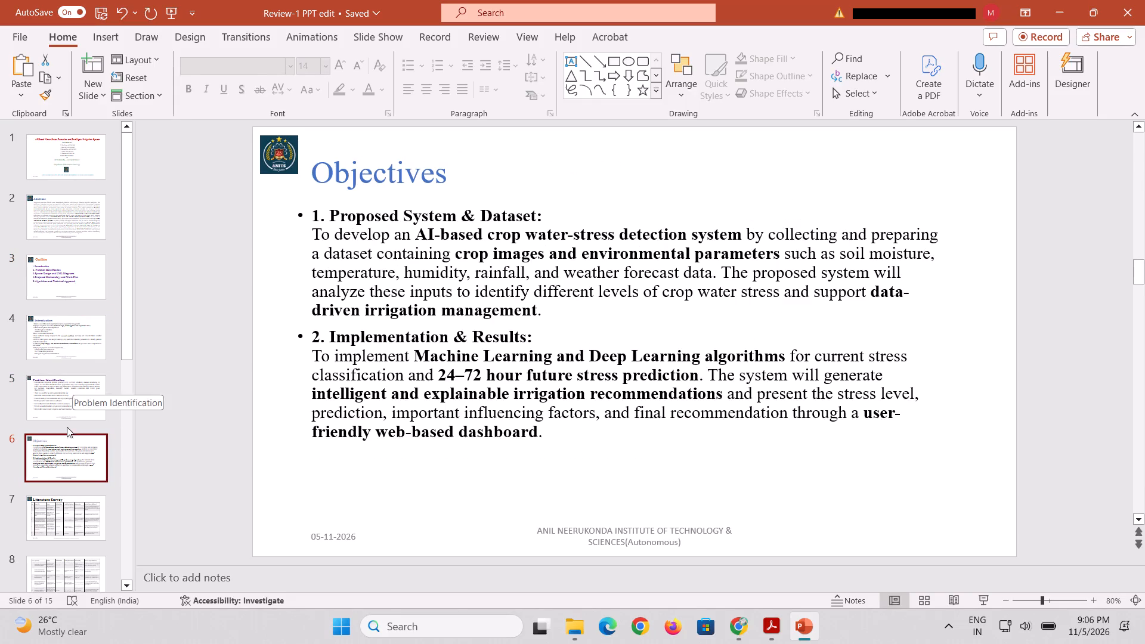
{"action": "left_click", "coordinate": [463, 266]}
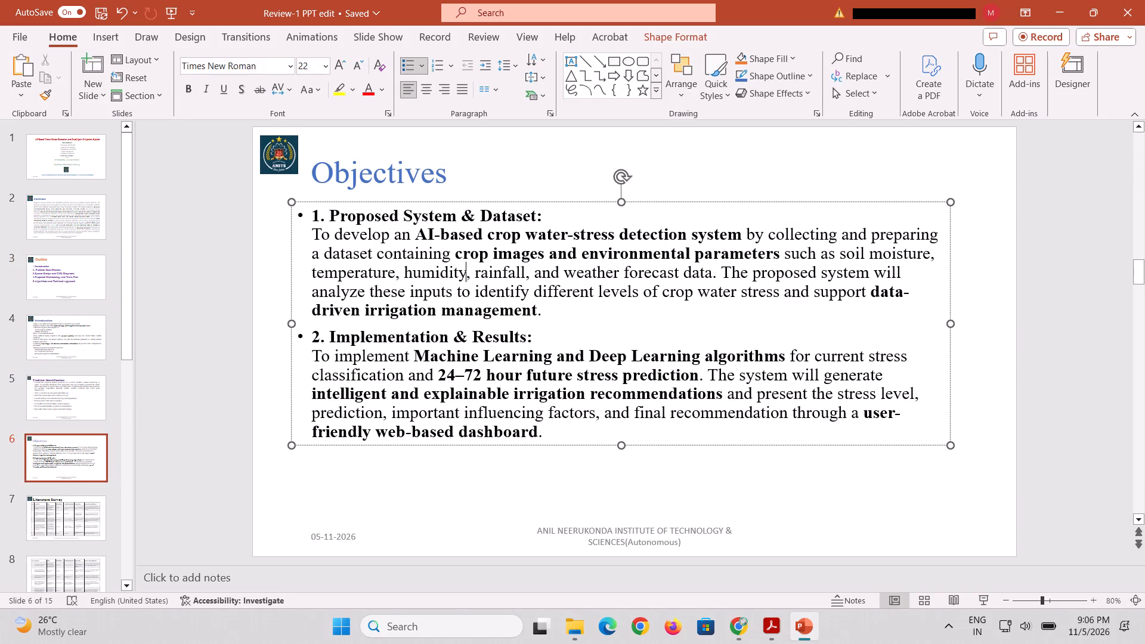
{"action": "key", "text": "BackSpace"}
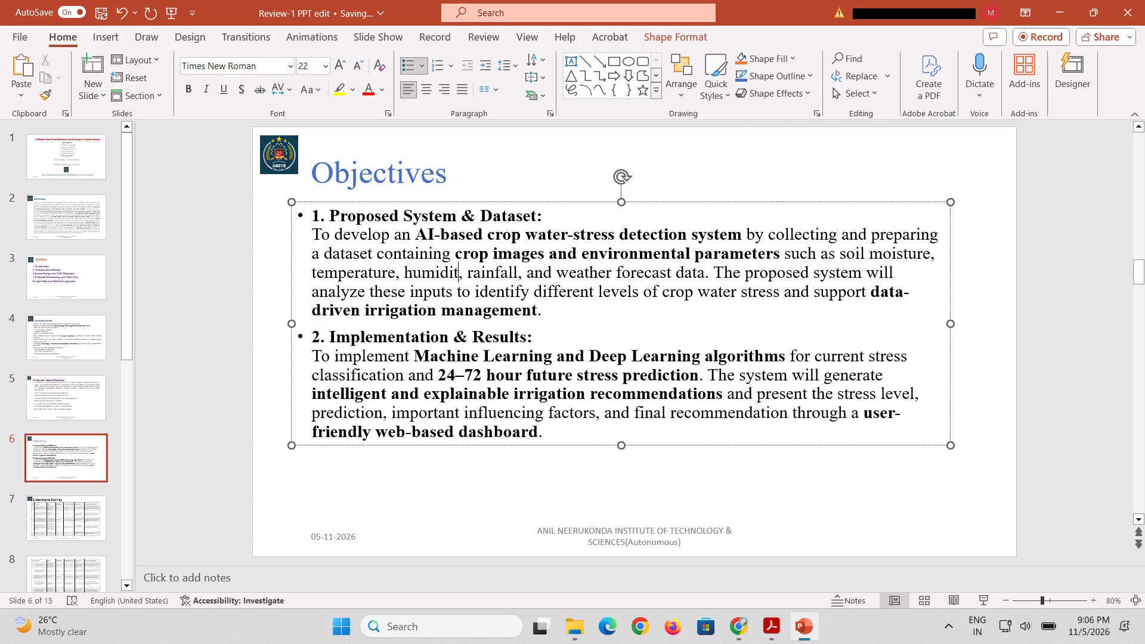
{"action": "left_click_drag", "start_coordinate": [312, 211], "coordinate": [546, 392]}
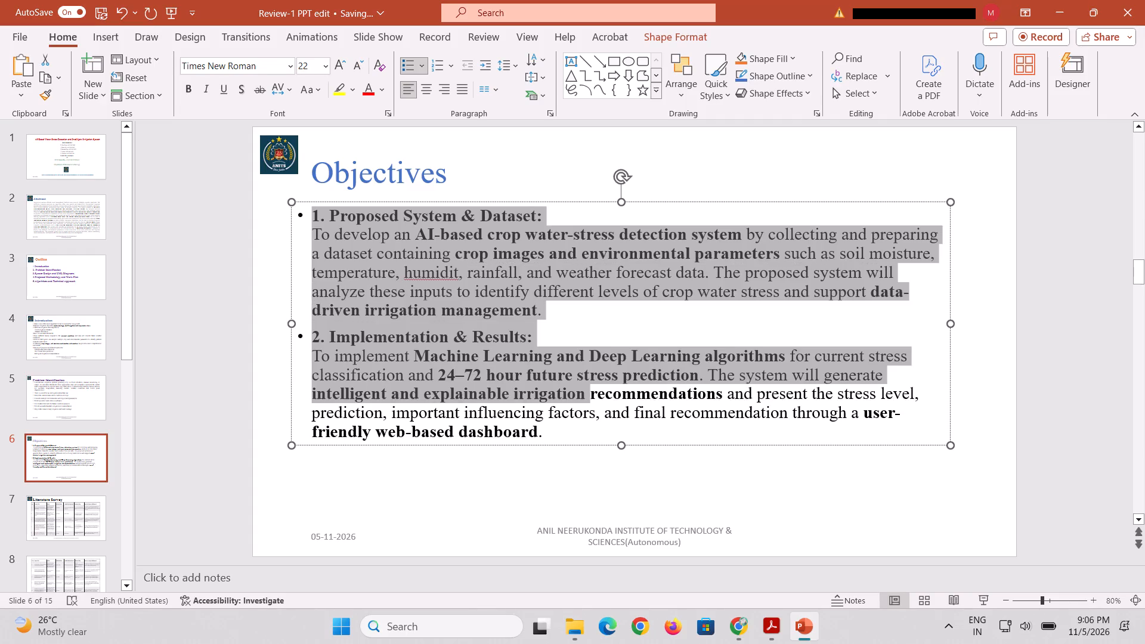
{"action": "left_click_drag", "start_coordinate": [546, 392], "coordinate": [575, 428]}
{"action": "key", "text": "BackSpace"}
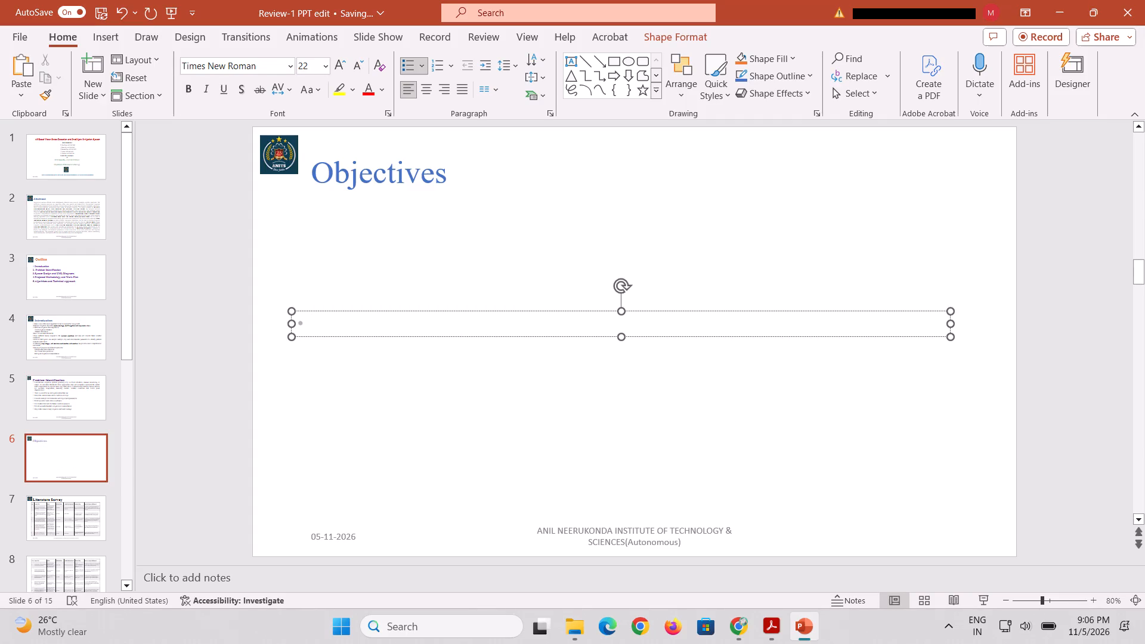
Clear the title text "Objectives" from slide 6.
{"action": "left_click", "coordinate": [459, 170]}
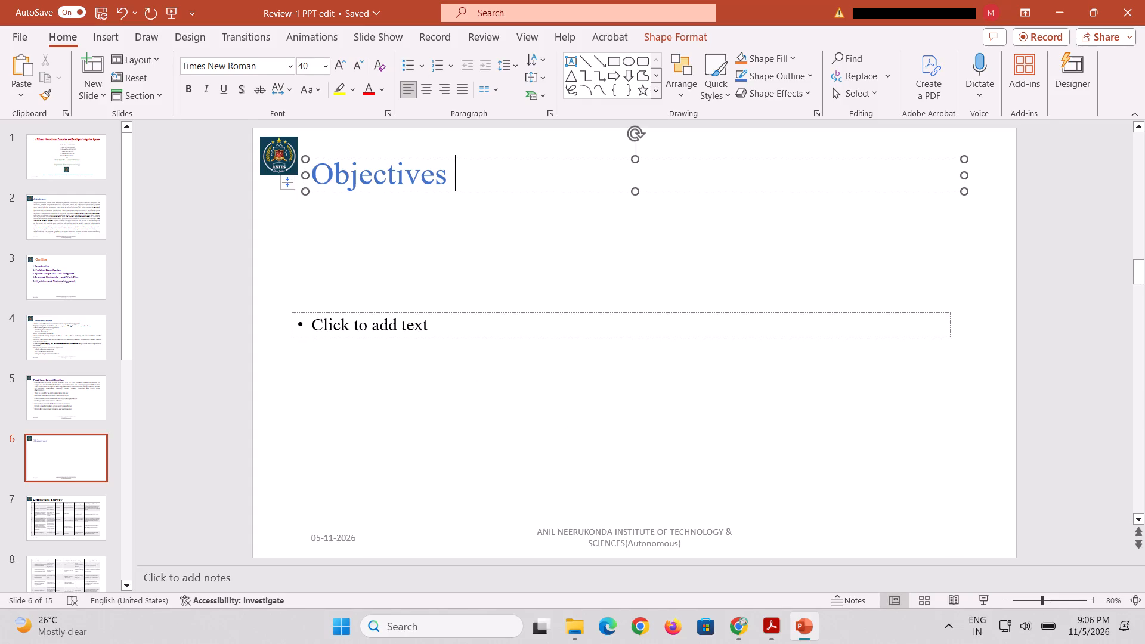
{"action": "key", "text": "BackSpace"}
{"action": "key", "text": "BackSpace"}
{"action": "key", "text": "BackSpace"}
{"action": "key", "text": "BackSpace"}
{"action": "key", "text": "BackSpace"}
{"action": "key", "text": "BackSpace"}
{"action": "key", "text": "BackSpace"}
{"action": "key", "text": "BackSpace"}
{"action": "key", "text": "BackSpace"}
{"action": "key", "text": "BackSpace"}
{"action": "key", "text": "BackSpace"}
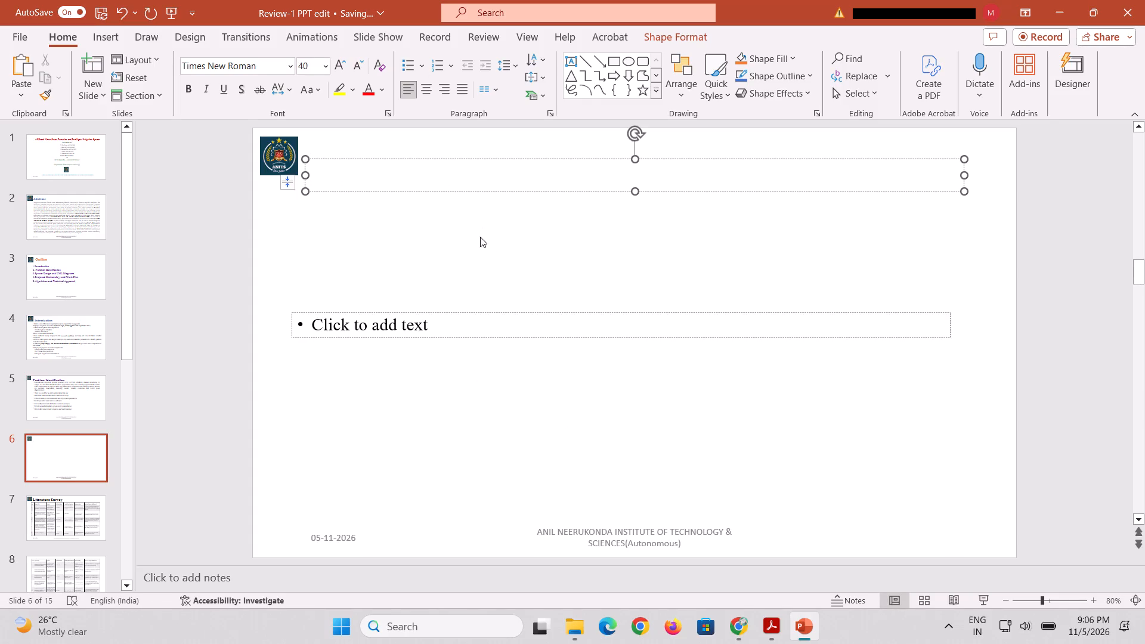
Copy the "3.System Design and UML Diagrams" line from the Outline slide into slide 6's empty title.
{"action": "left_click", "coordinate": [61, 267]}
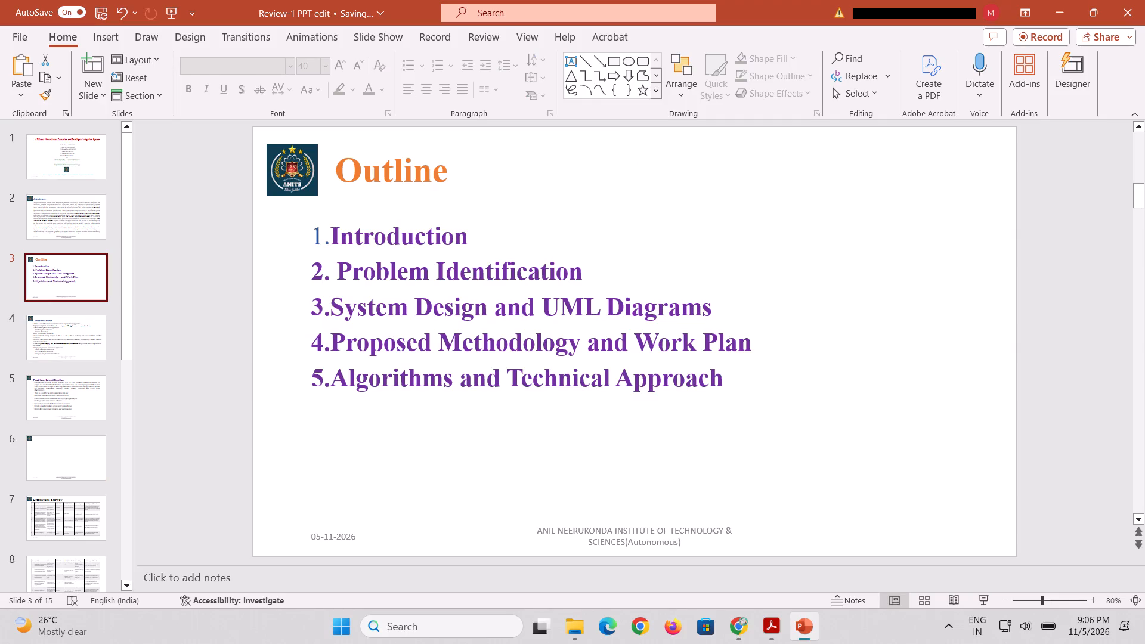
{"action": "left_click_drag", "start_coordinate": [710, 302], "coordinate": [314, 309]}
{"action": "key", "text": "ctrl+c"}
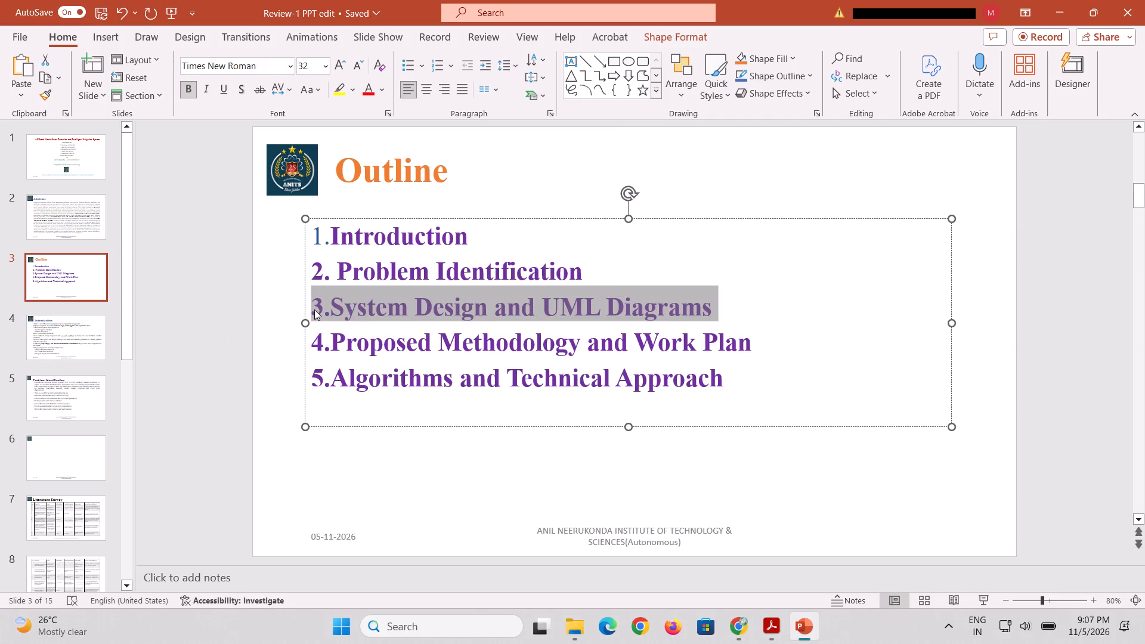
{"action": "left_click", "coordinate": [75, 450]}
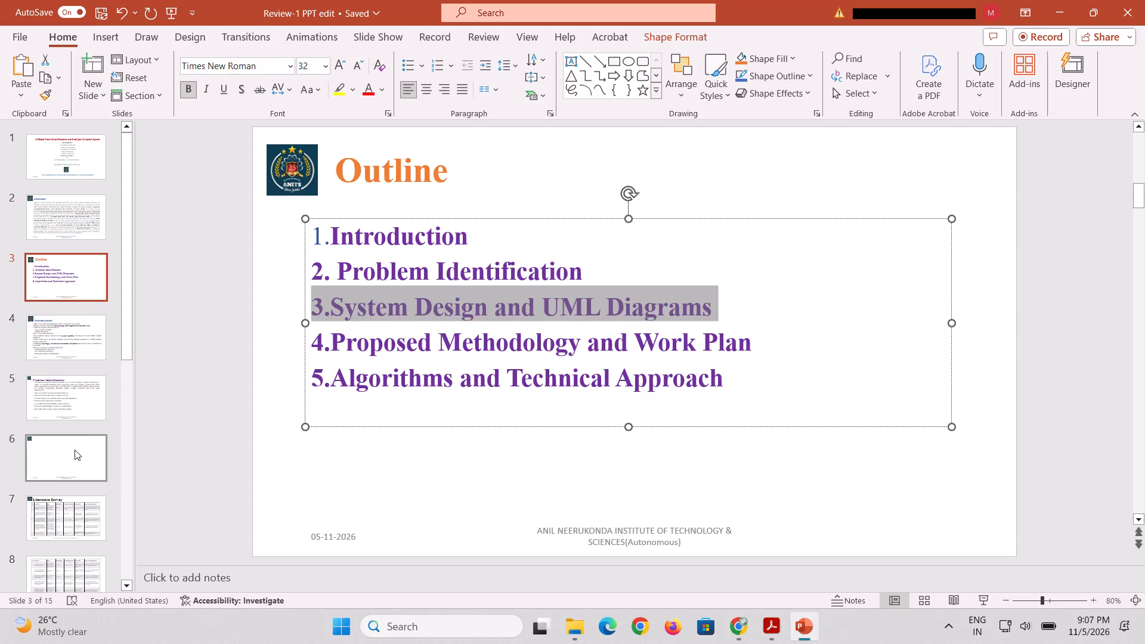
{"action": "left_click", "coordinate": [543, 175]}
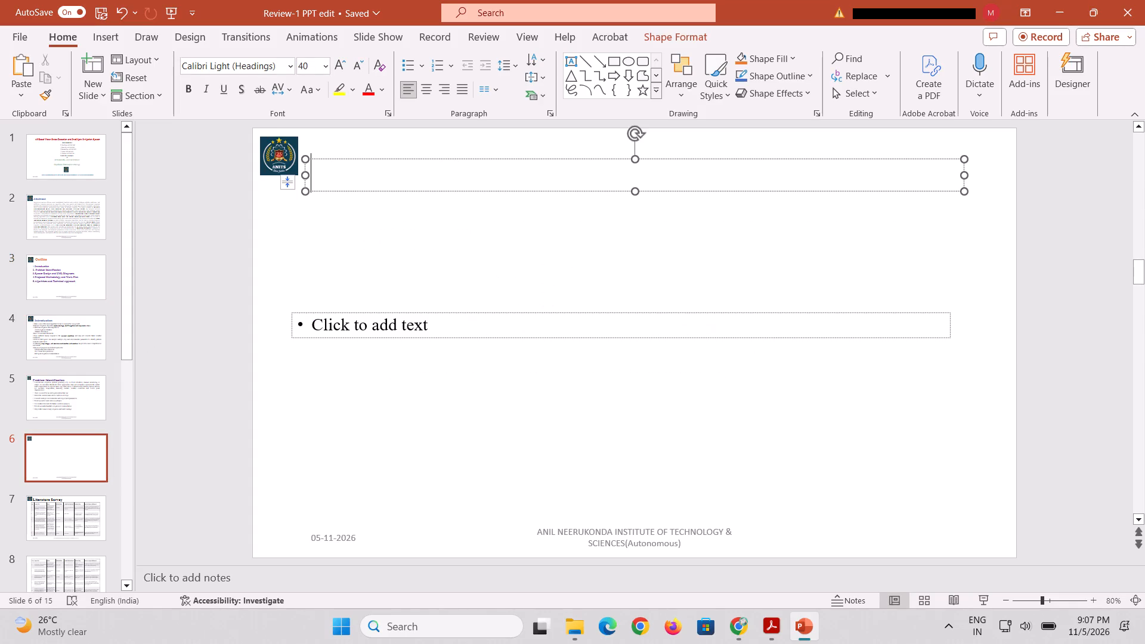
{"action": "key", "text": "ctrl+v"}
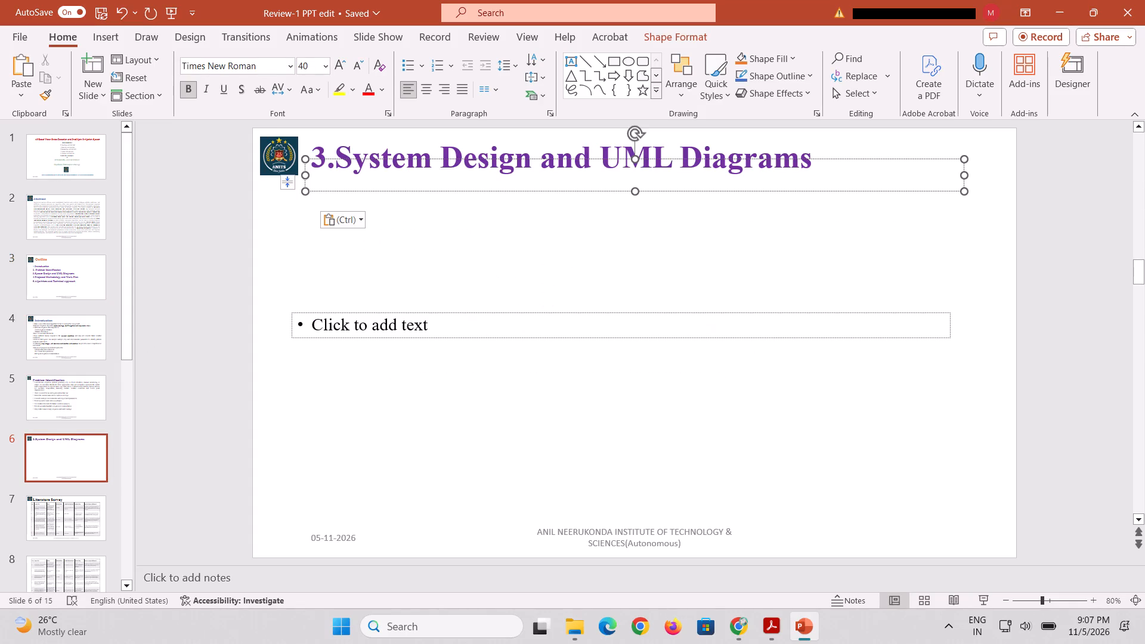
{"action": "left_click", "coordinate": [596, 219]}
Enlarge slide 6's empty body placeholder to fill the area between the title and the footer.
{"action": "left_click", "coordinate": [500, 328]}
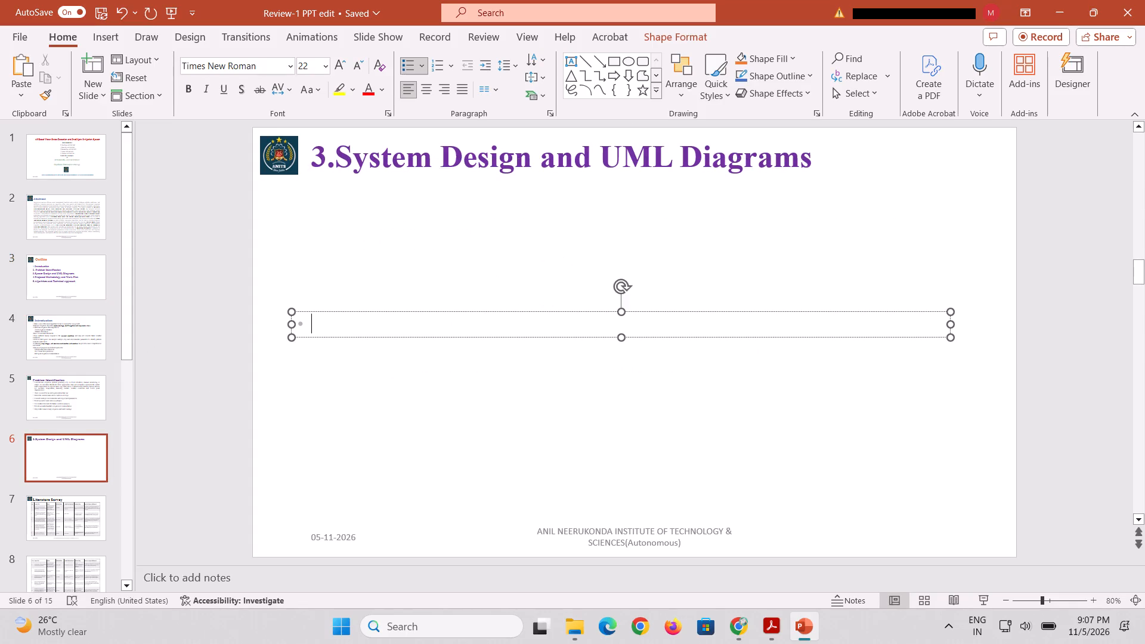
{"action": "left_click_drag", "start_coordinate": [294, 312], "coordinate": [294, 312]}
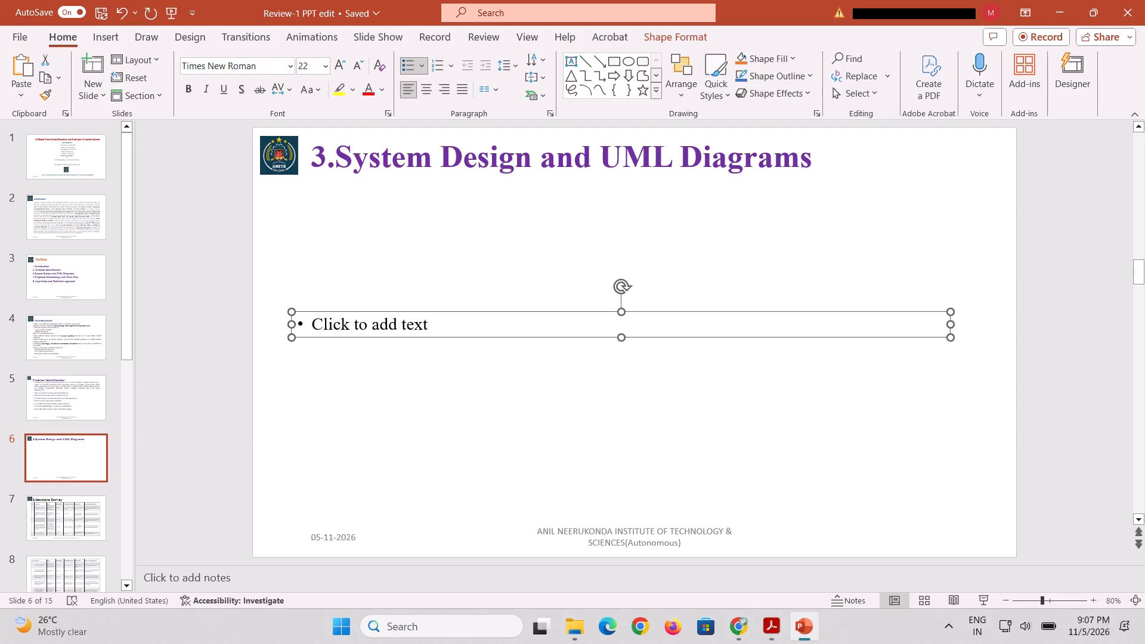
{"action": "left_click_drag", "start_coordinate": [294, 312], "coordinate": [280, 187]}
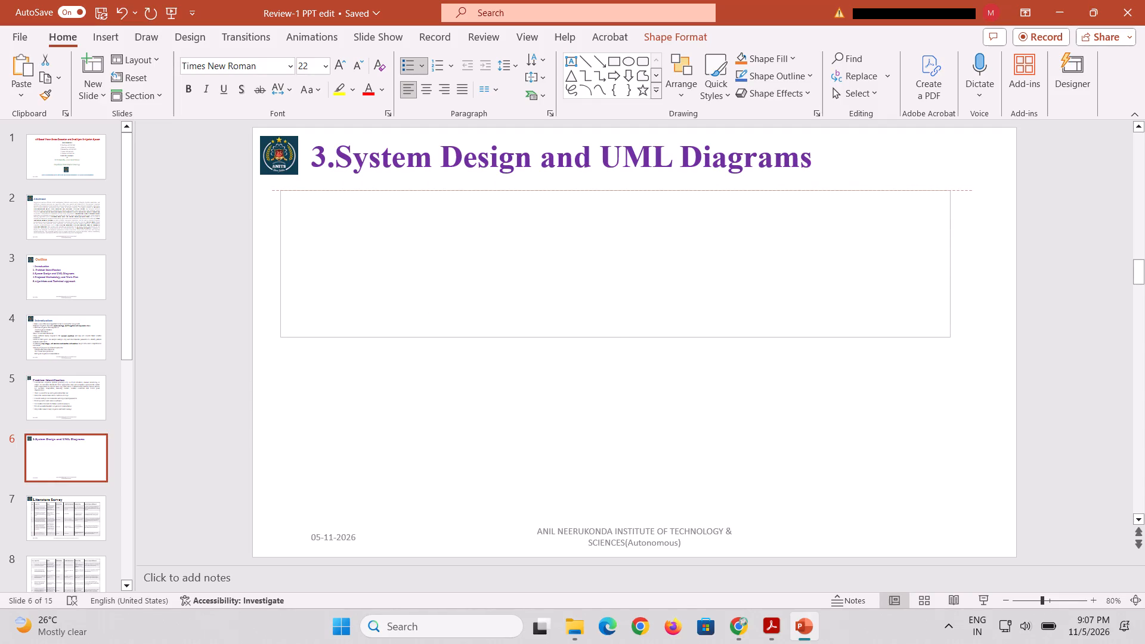
{"action": "left_click_drag", "start_coordinate": [280, 187], "coordinate": [280, 187]}
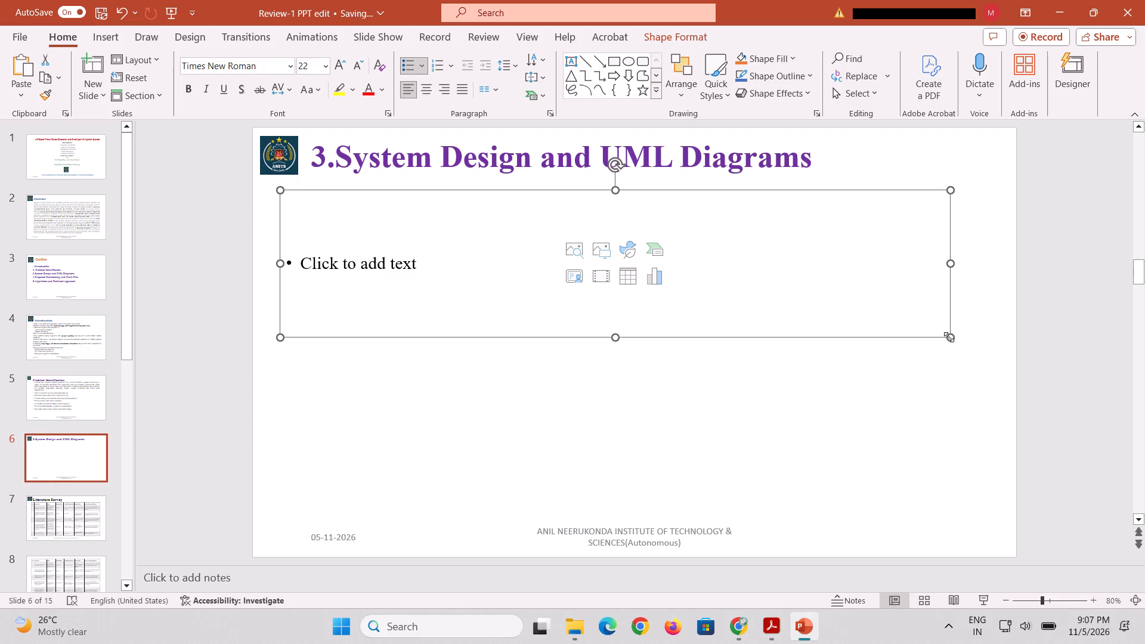
{"action": "left_click_drag", "start_coordinate": [949, 337], "coordinate": [983, 511]}
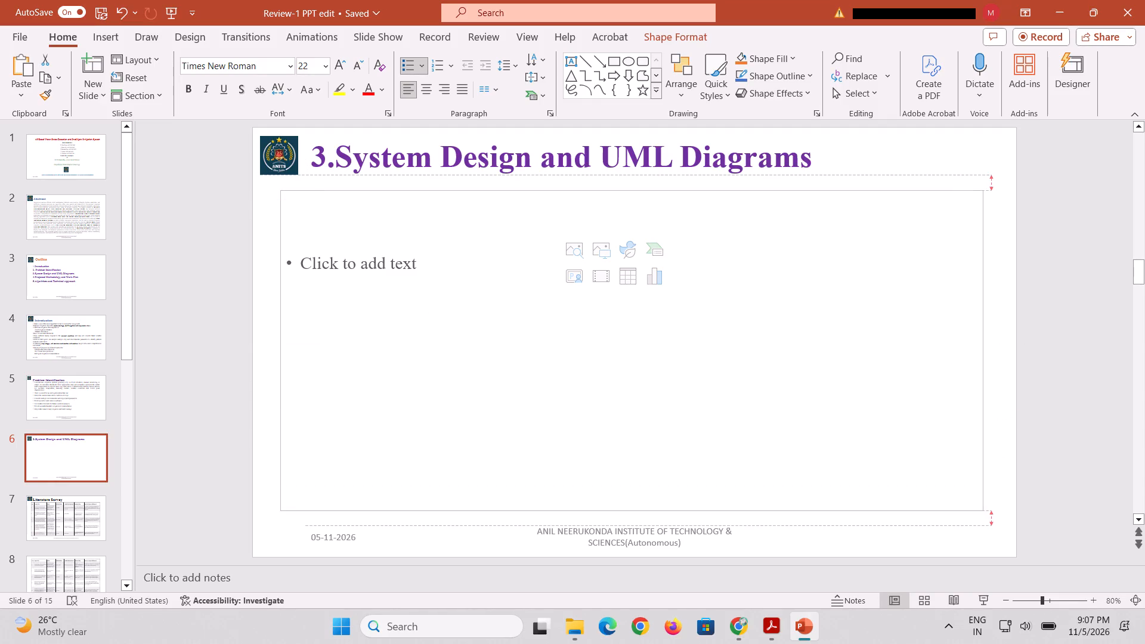
{"action": "left_click_drag", "start_coordinate": [983, 511], "coordinate": [991, 507]}
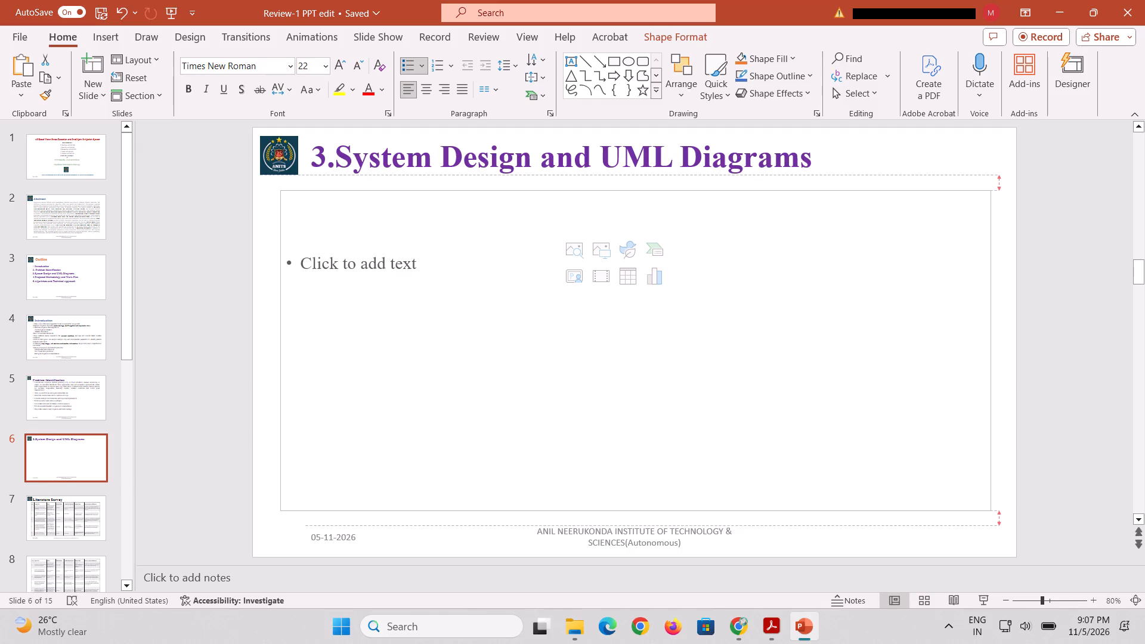
{"action": "left_click_drag", "start_coordinate": [991, 507], "coordinate": [997, 506]}
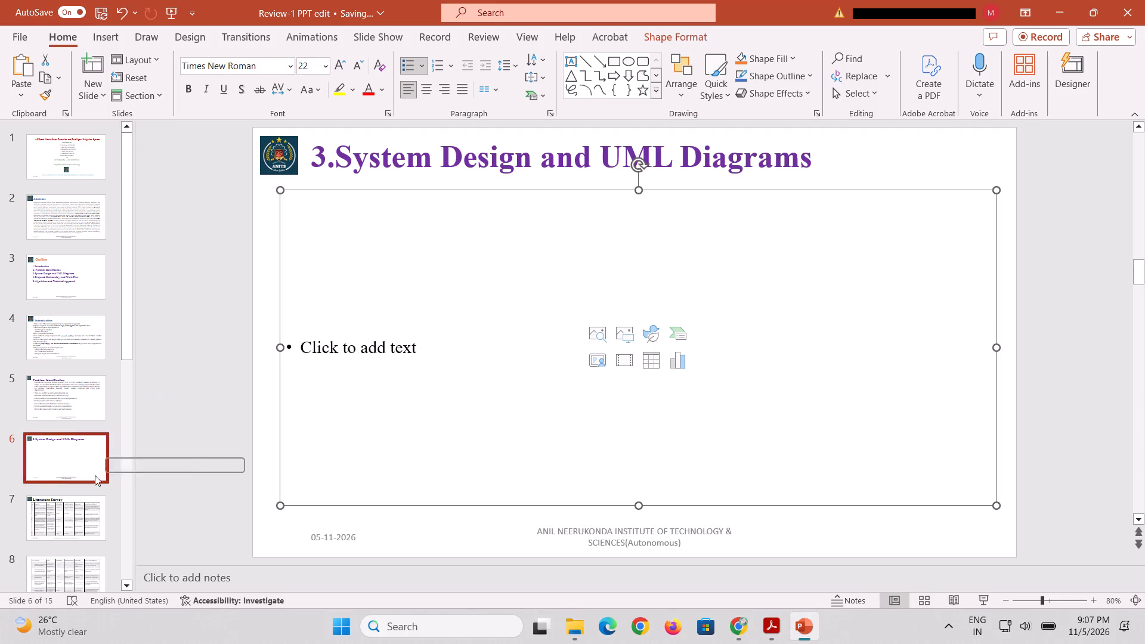
Insert the missing space between "thresholds." and "These" in the first bullet of the Problem Identification slide.
{"action": "left_click", "coordinate": [74, 520]}
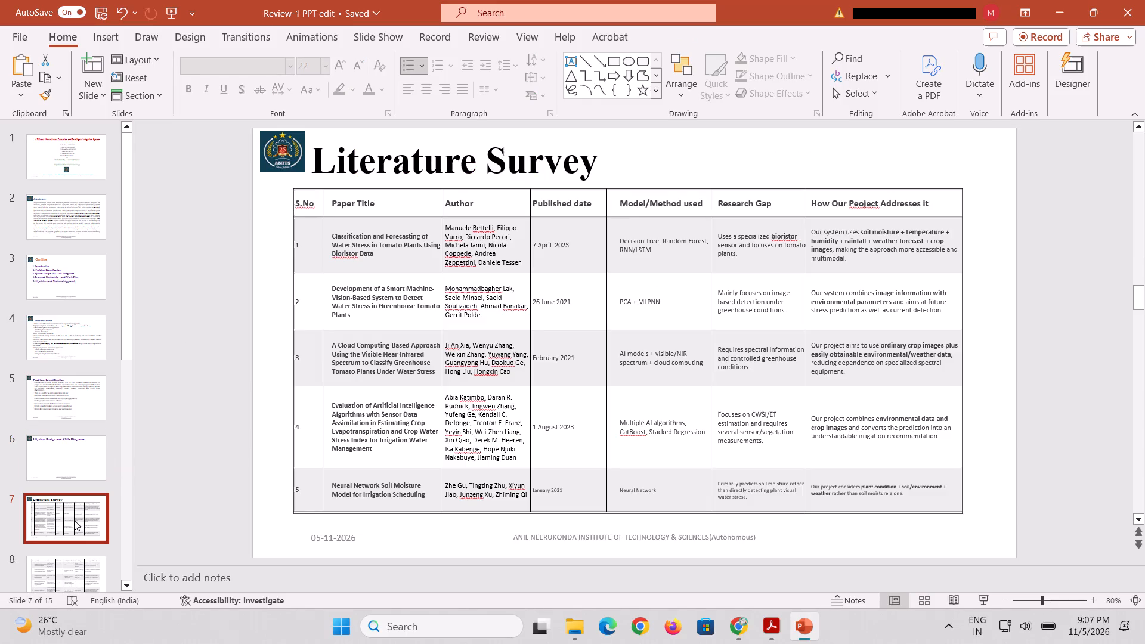
{"action": "left_click", "coordinate": [82, 397]}
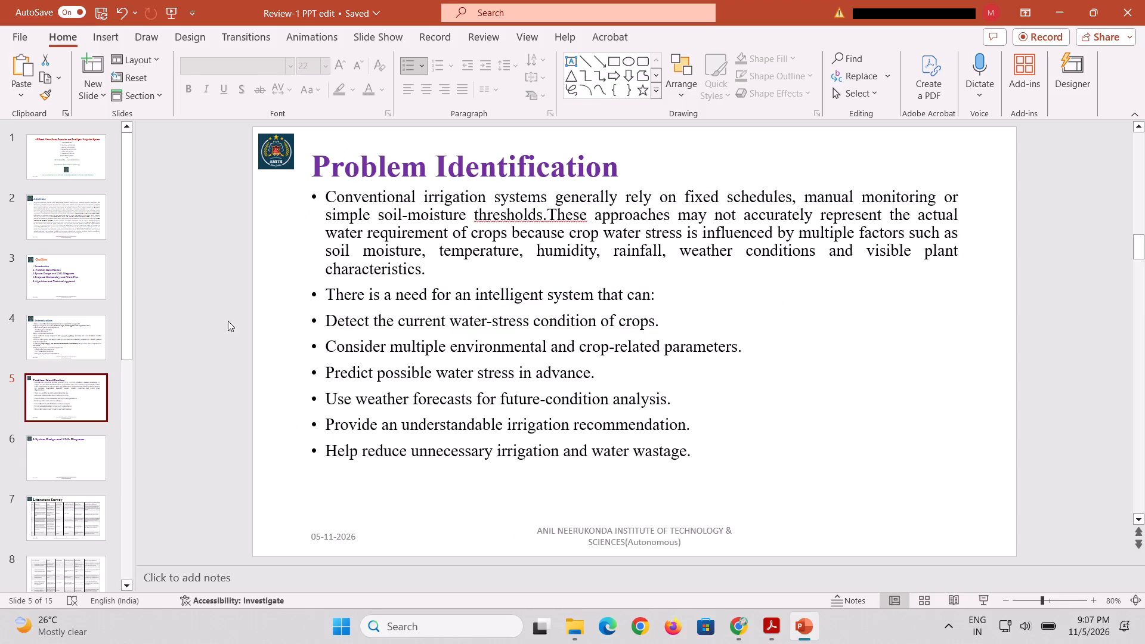
{"action": "left_click", "coordinate": [556, 214]}
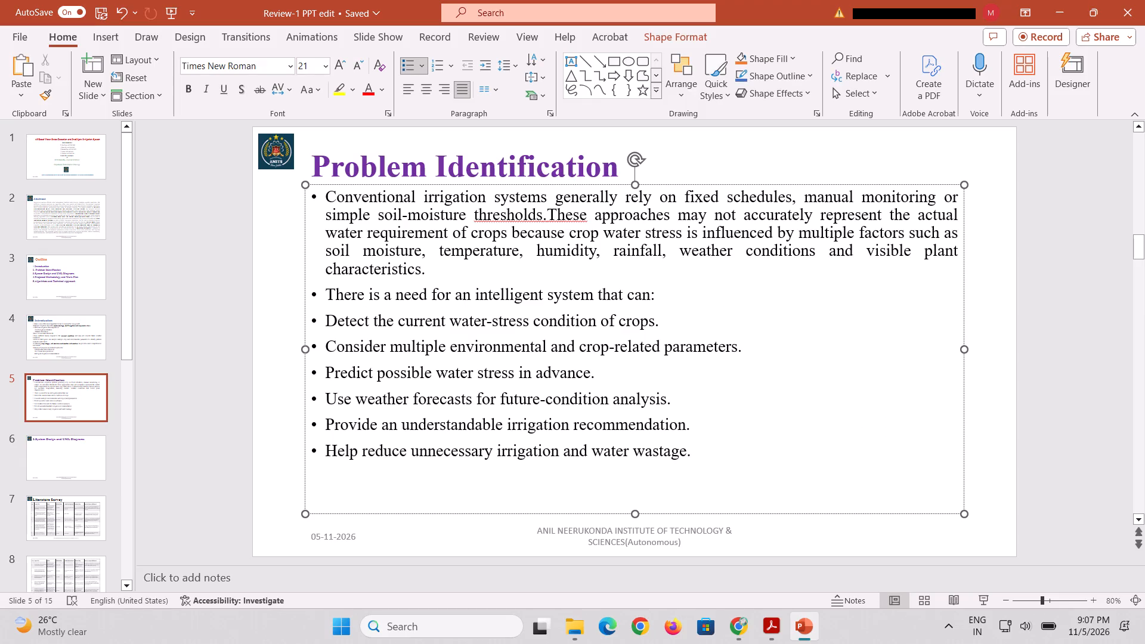
{"action": "left_click", "coordinate": [552, 215]}
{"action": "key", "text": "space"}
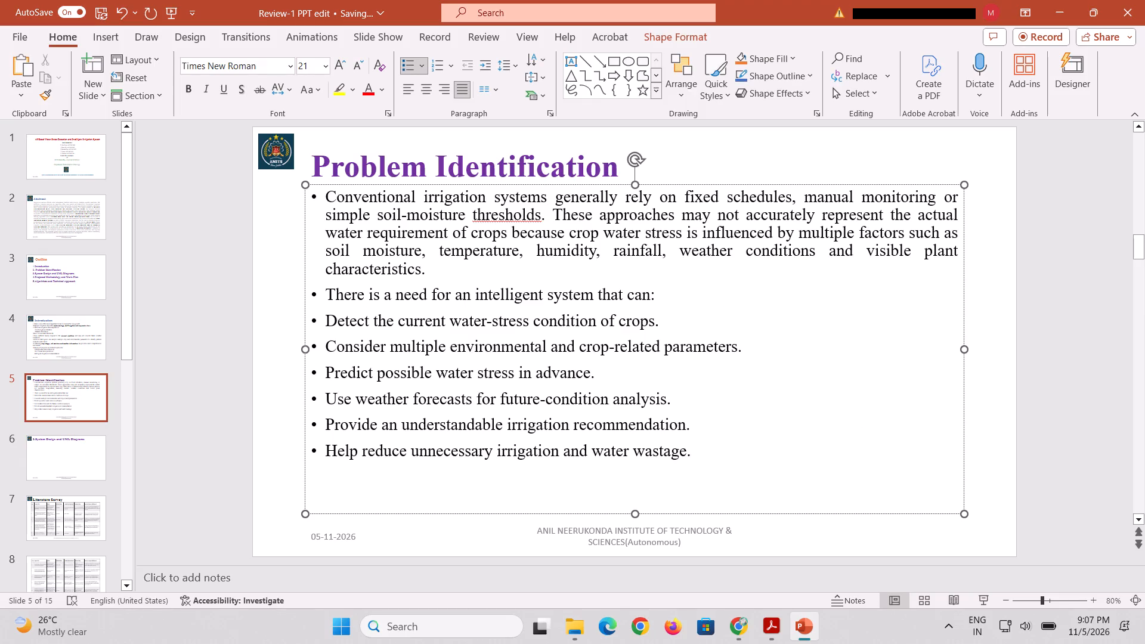
Cut slide 7, the Literature Survey table covering papers 1 to 5, from the presentation.
{"action": "left_click", "coordinate": [84, 338]}
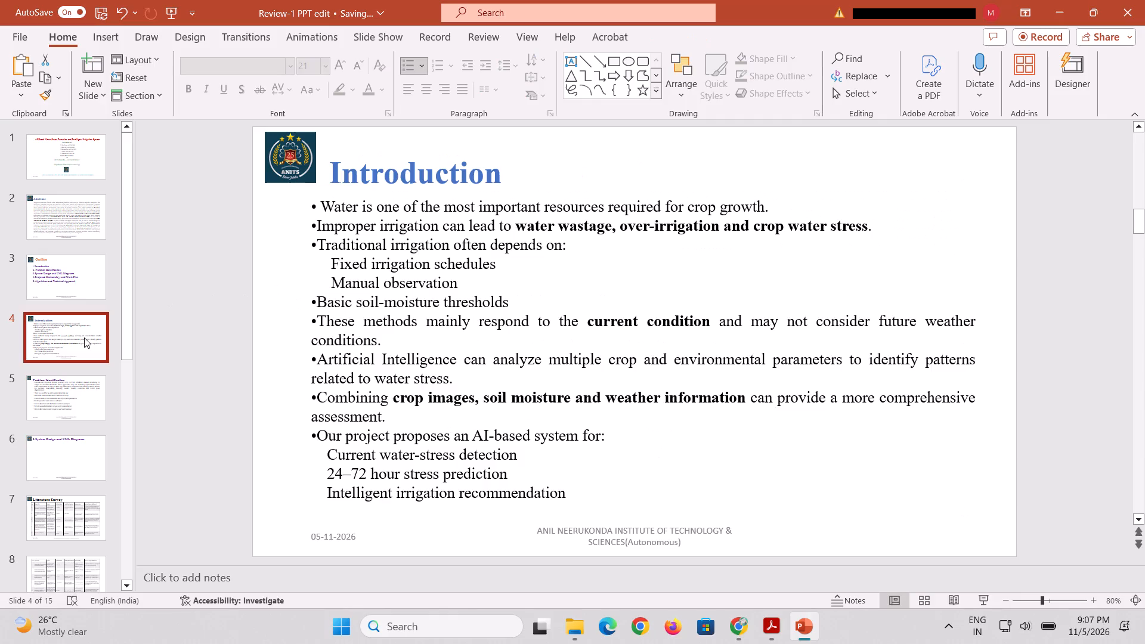
{"action": "left_click", "coordinate": [58, 450]}
{"action": "scroll", "coordinate": [58, 450], "scroll_direction": "down", "scroll_amount": 1}
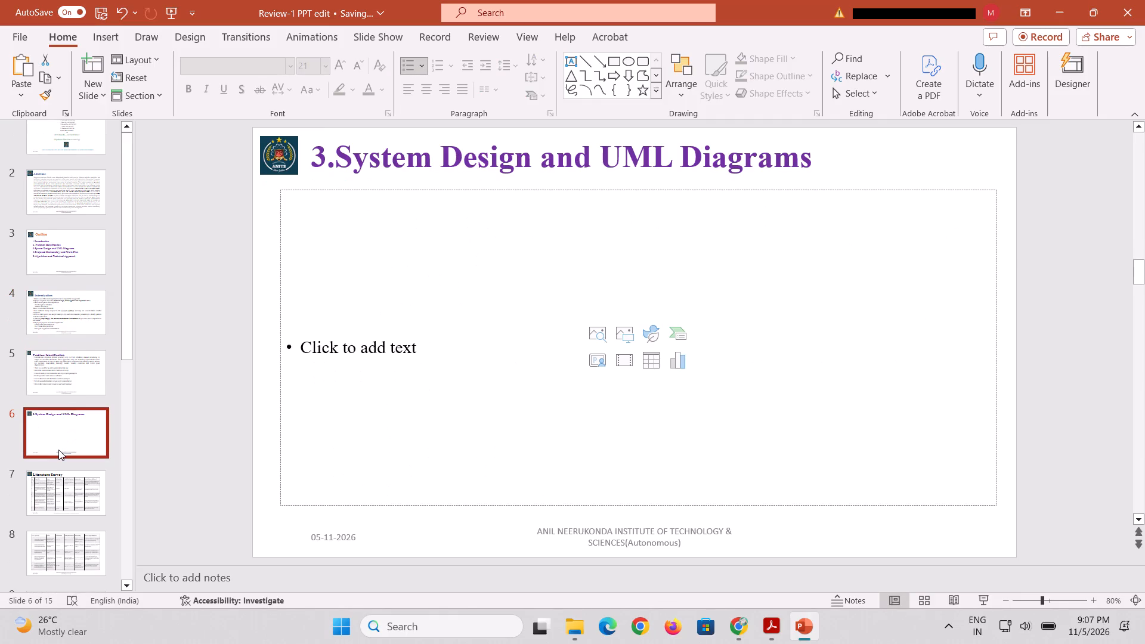
{"action": "scroll", "coordinate": [58, 450], "scroll_direction": "down", "scroll_amount": 1}
{"action": "left_click", "coordinate": [52, 486]}
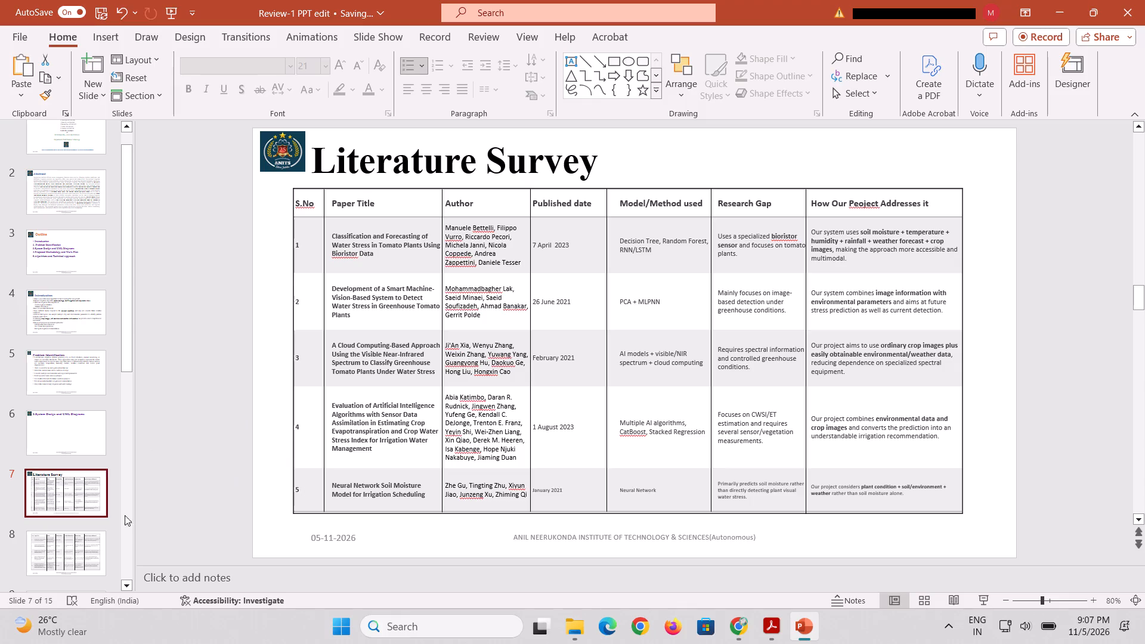
{"action": "right_click", "coordinate": [85, 495]}
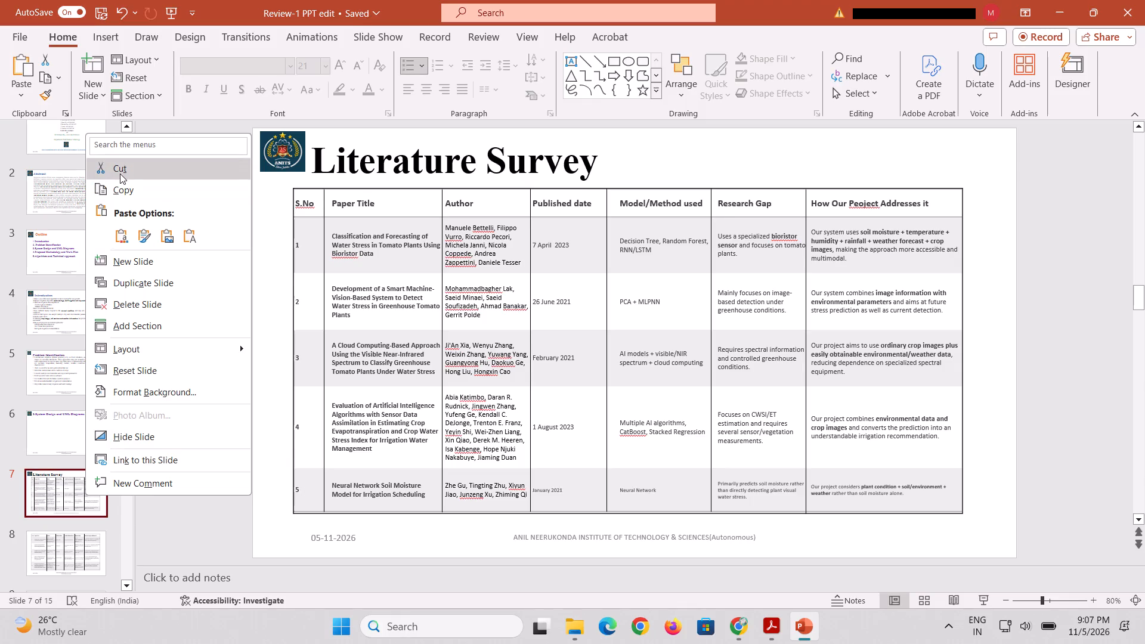
{"action": "left_click", "coordinate": [120, 174]}
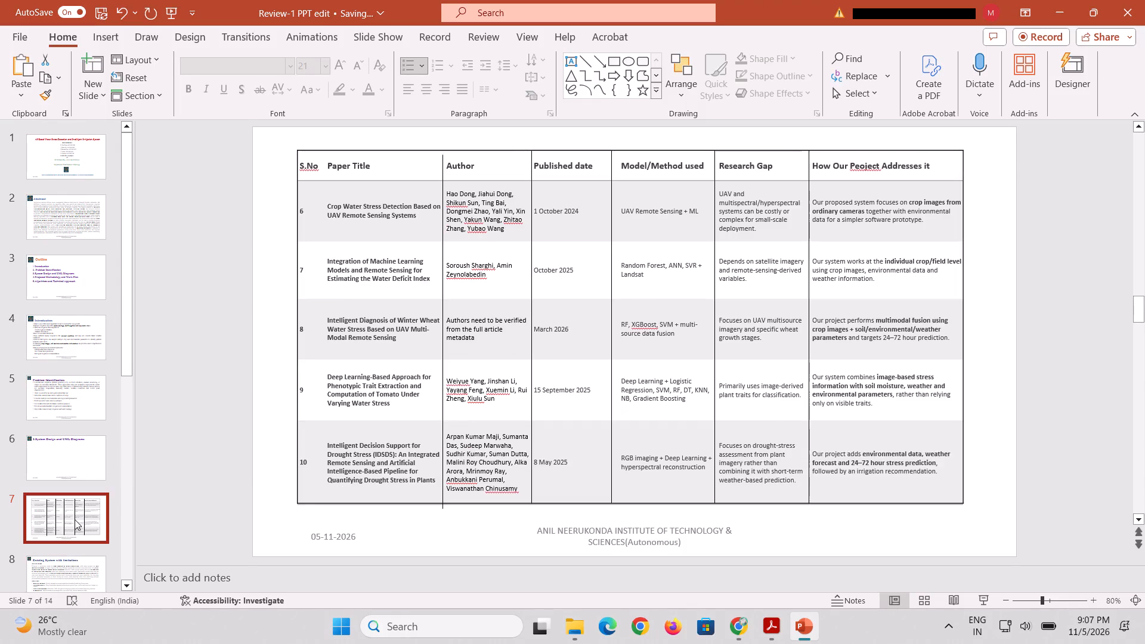
Cut the Literature Survey table slide covering papers 6 to 10 and the "Existing System with limitations" slide.
{"action": "left_click", "coordinate": [75, 519]}
{"action": "right_click", "coordinate": [75, 519]}
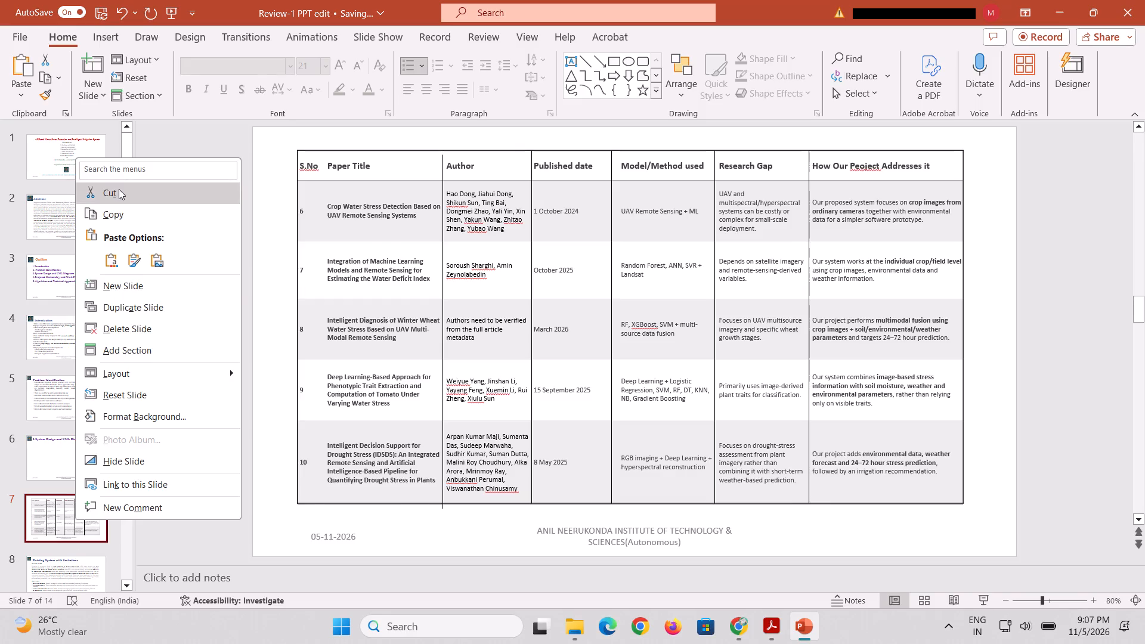
{"action": "left_click", "coordinate": [119, 189]}
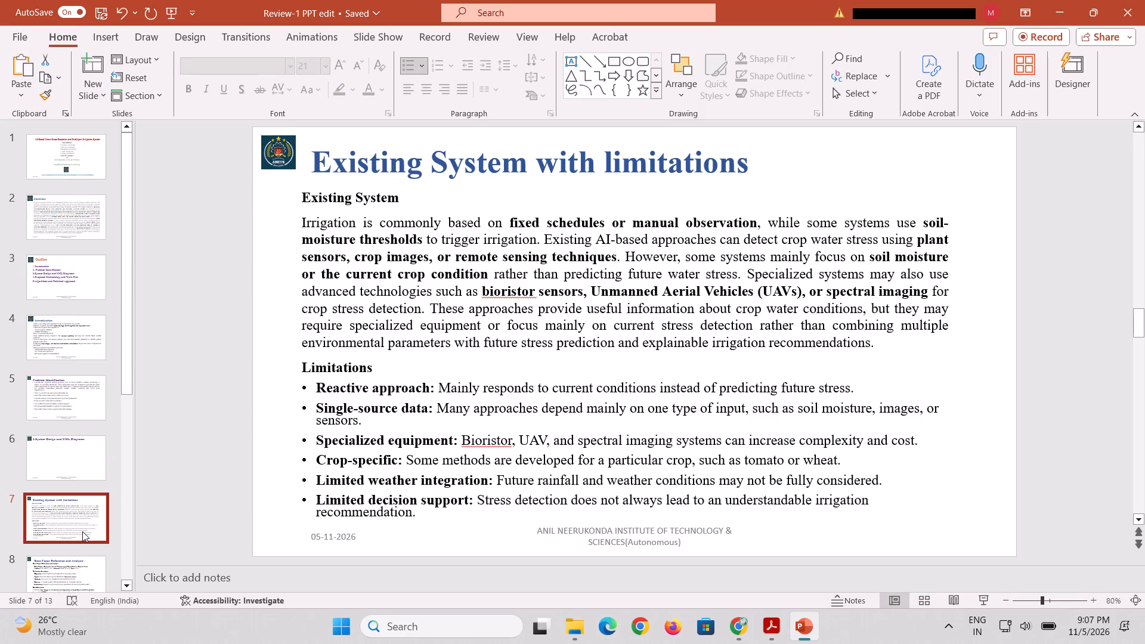
{"action": "left_click", "coordinate": [82, 531]}
{"action": "right_click", "coordinate": [82, 531]}
{"action": "left_click", "coordinate": [125, 208]}
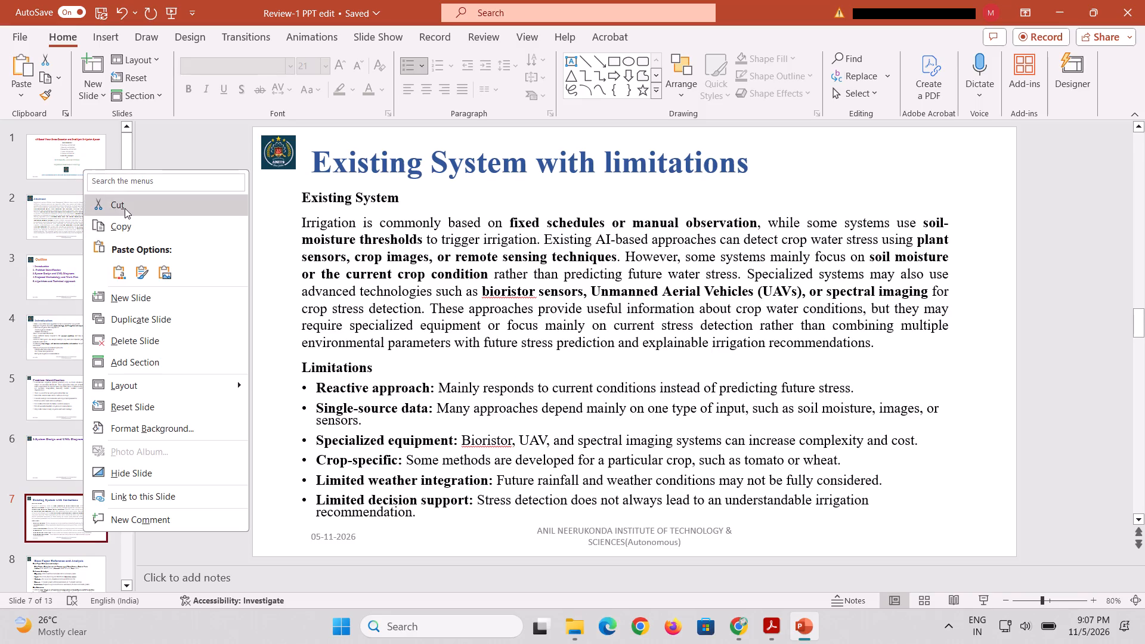
Cut the "Base Paper Reference and Analysis" slide and the "Proposed Methodology with advantages" slide.
{"action": "left_click", "coordinate": [63, 498]}
{"action": "right_click", "coordinate": [63, 498]}
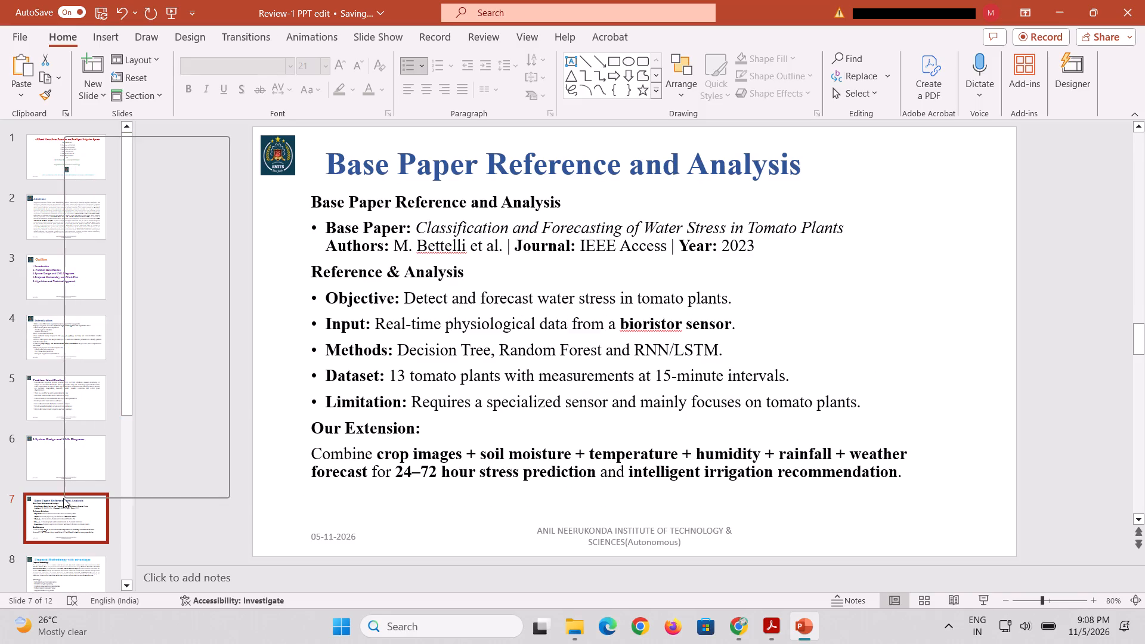
{"action": "left_click", "coordinate": [105, 171]}
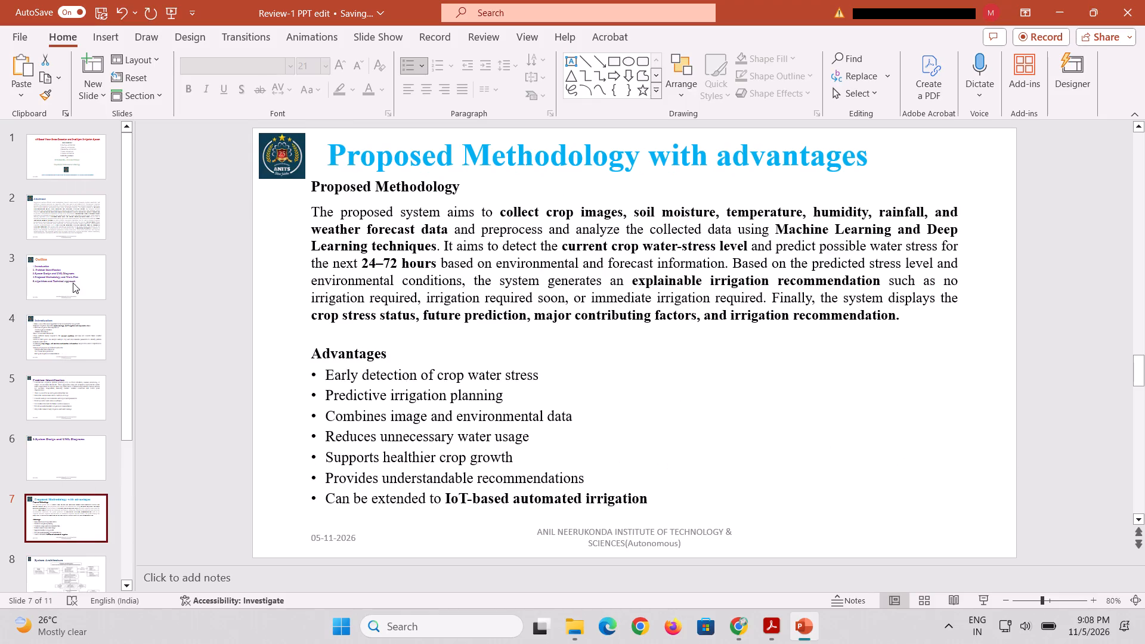
{"action": "left_click", "coordinate": [53, 516]}
{"action": "right_click", "coordinate": [53, 516]}
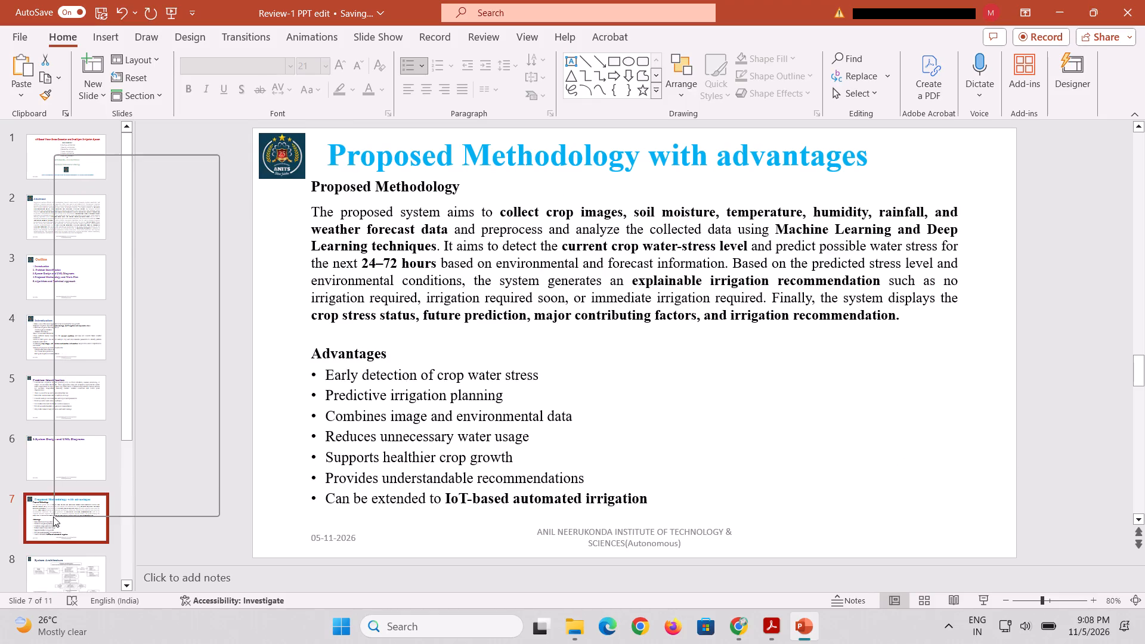
{"action": "left_click", "coordinate": [79, 193]}
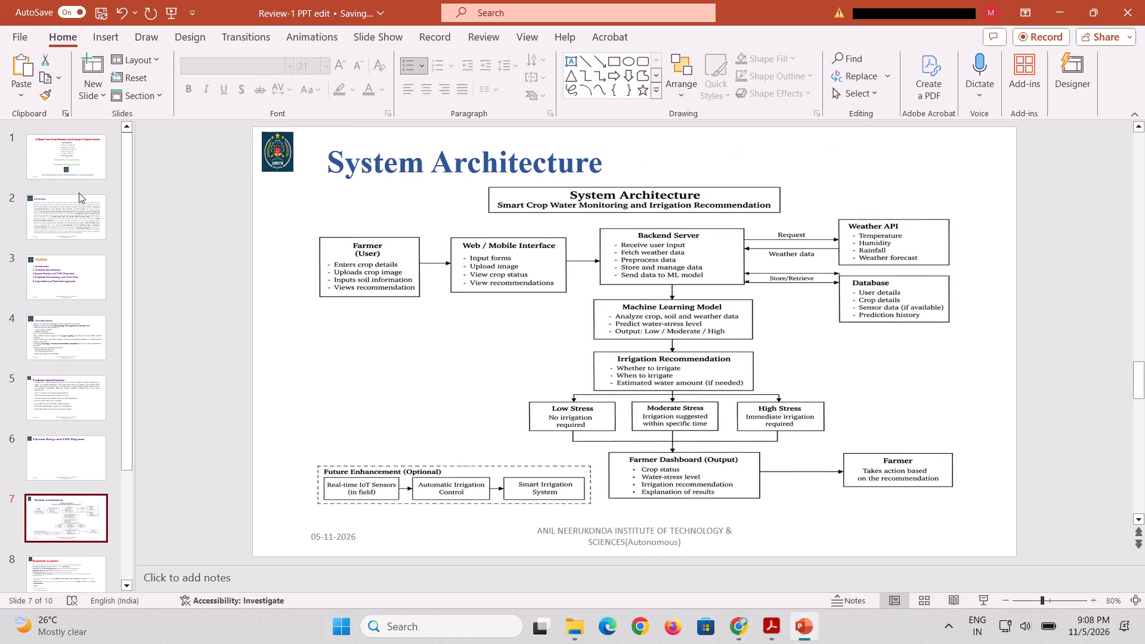
Cut the "Expected outcome" slide that follows the System Architecture slide, after checking the Outline slide.
{"action": "left_click", "coordinate": [76, 458]}
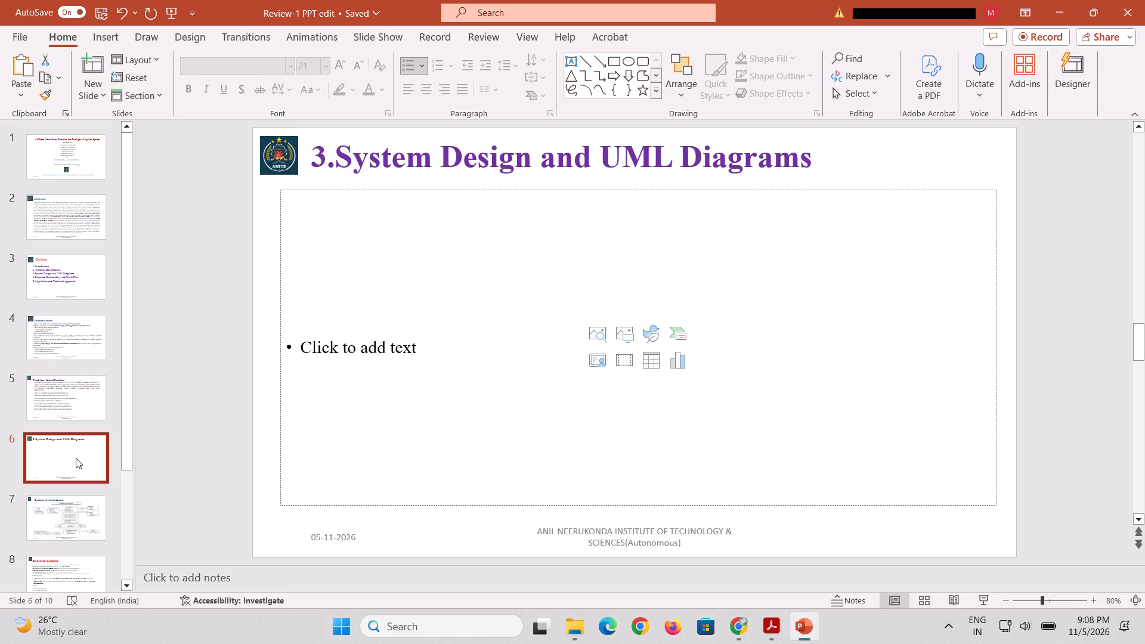
{"action": "left_click", "coordinate": [53, 516]}
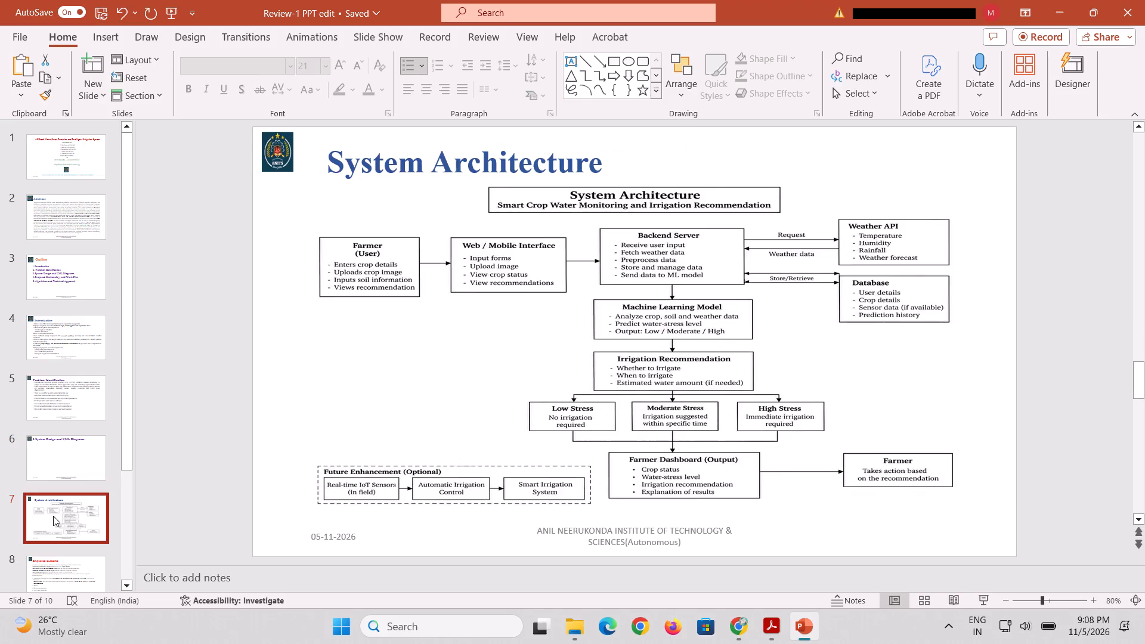
{"action": "scroll", "coordinate": [53, 516], "scroll_direction": "down", "scroll_amount": 1}
{"action": "left_click", "coordinate": [53, 516]}
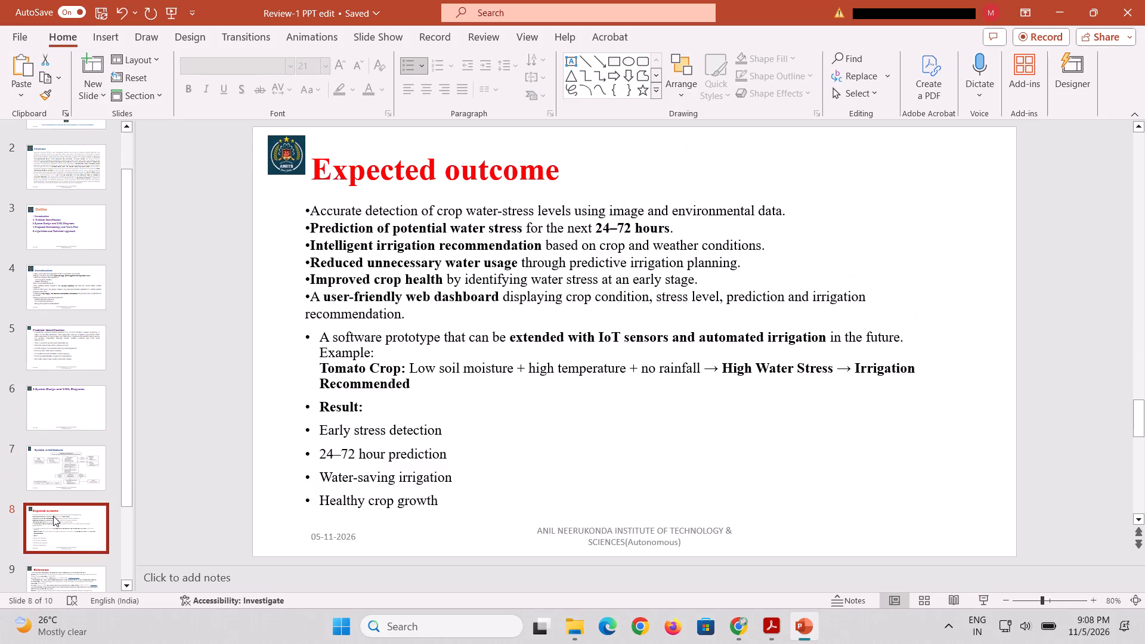
{"action": "right_click", "coordinate": [53, 516]}
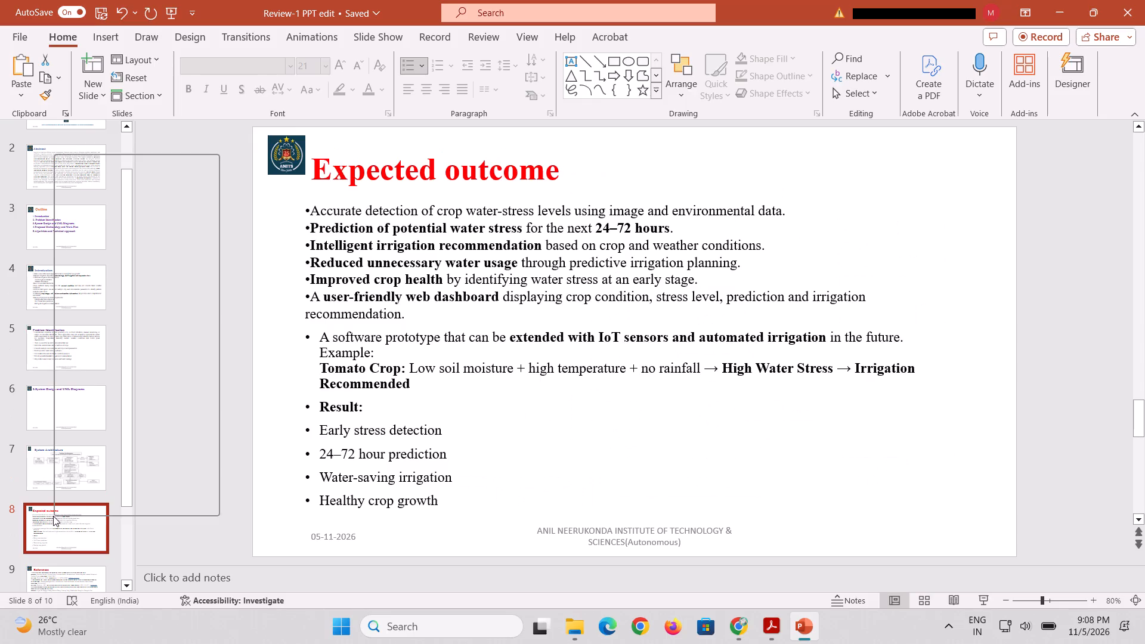
{"action": "left_click", "coordinate": [33, 236]}
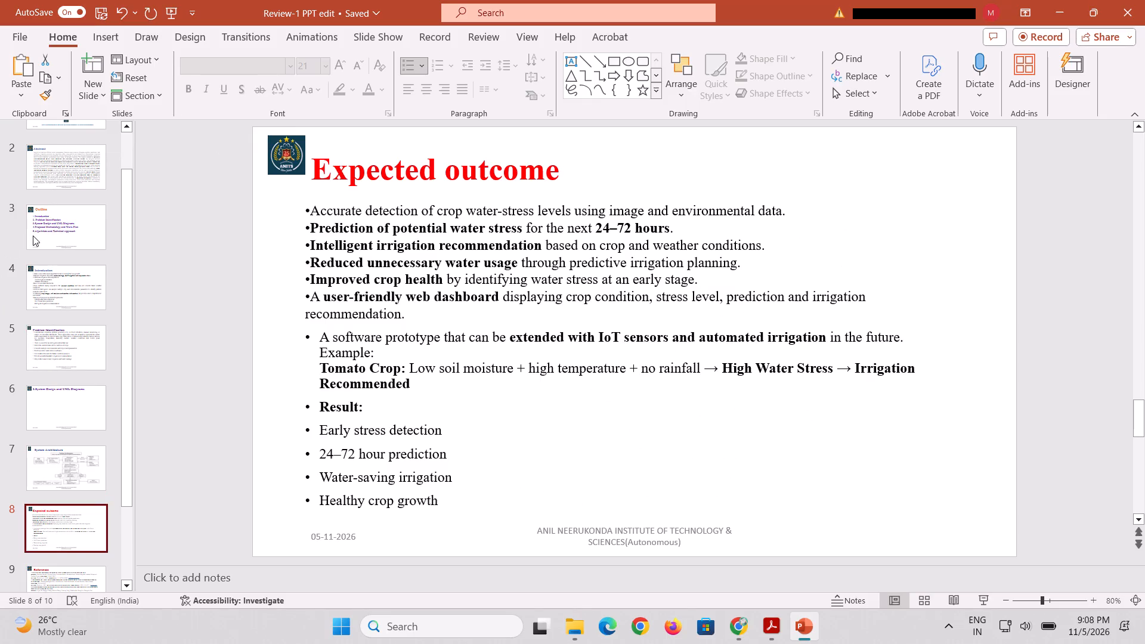
{"action": "left_click", "coordinate": [33, 236]}
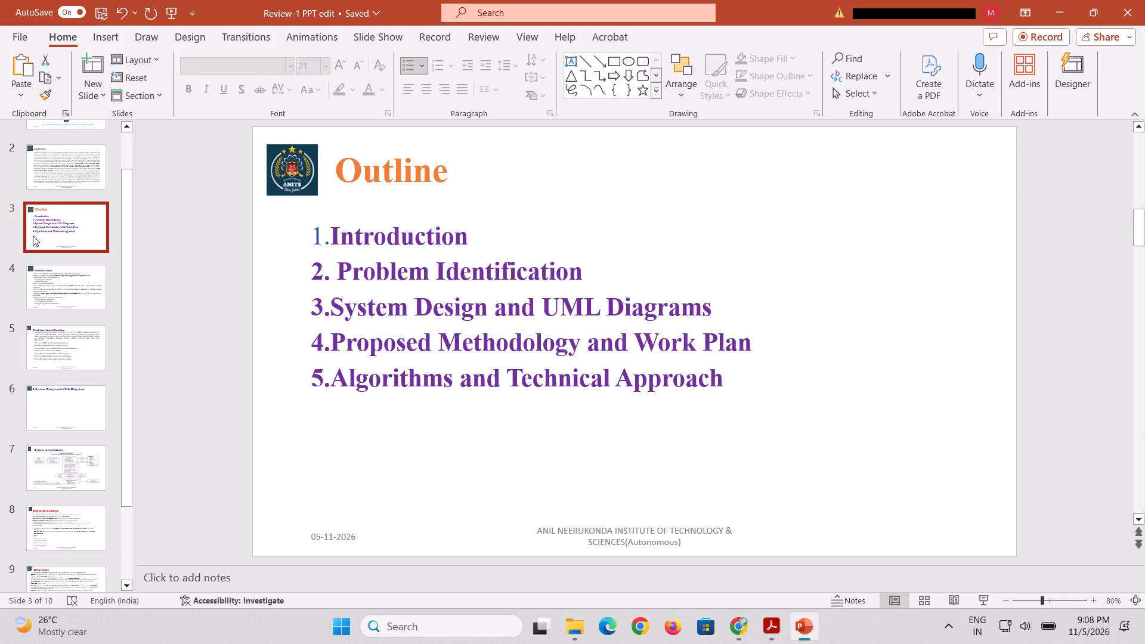
{"action": "left_click", "coordinate": [64, 533]}
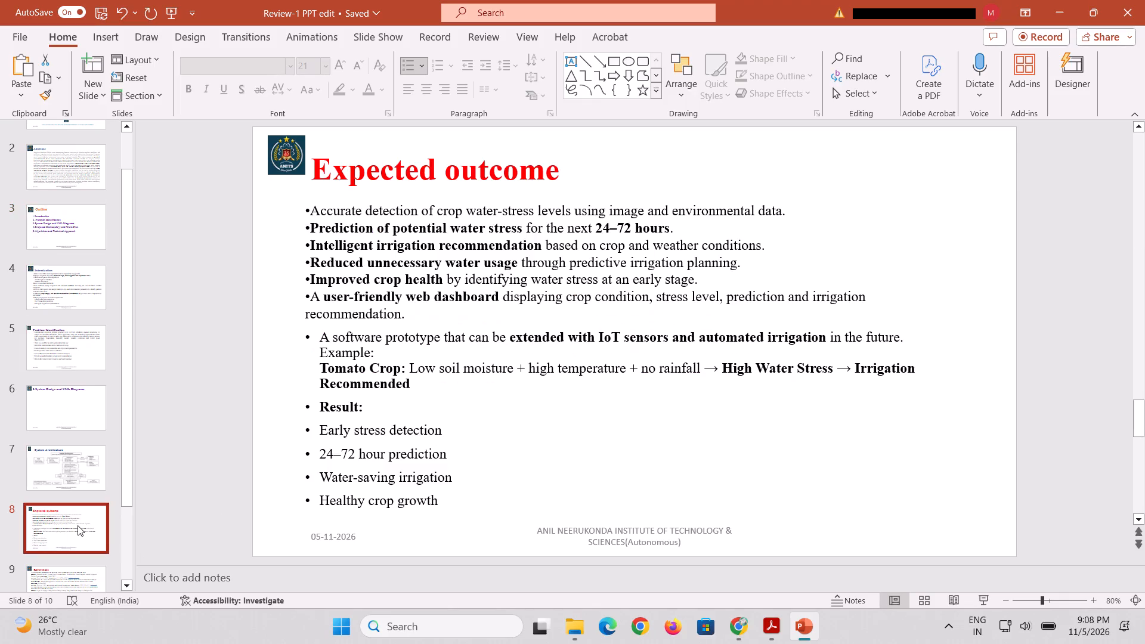
{"action": "right_click", "coordinate": [78, 525]}
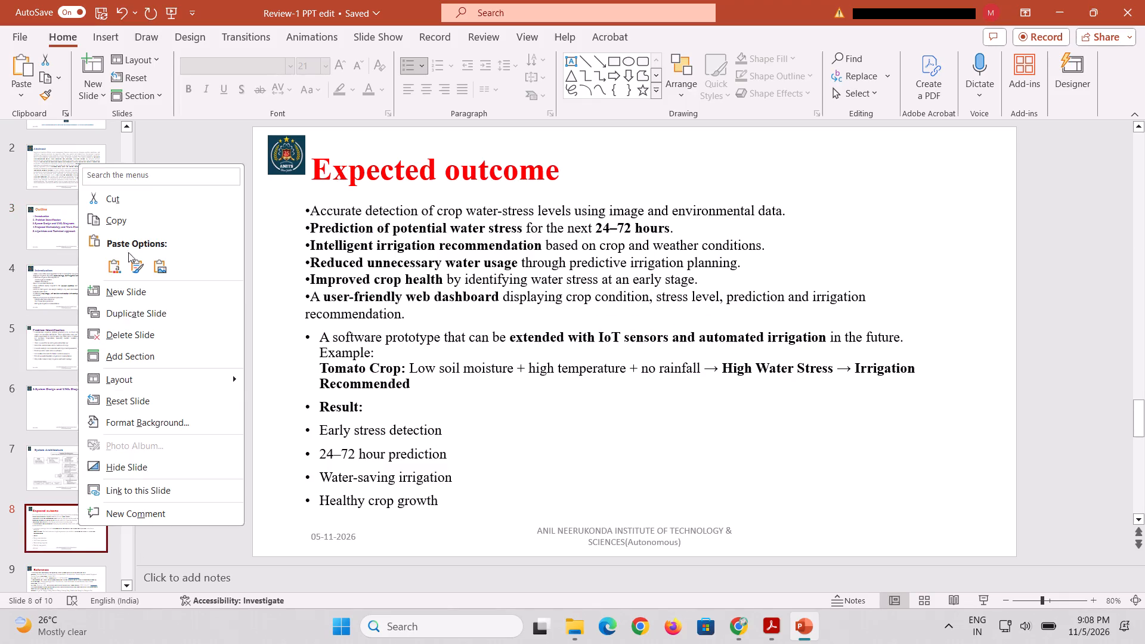
{"action": "left_click", "coordinate": [132, 205]}
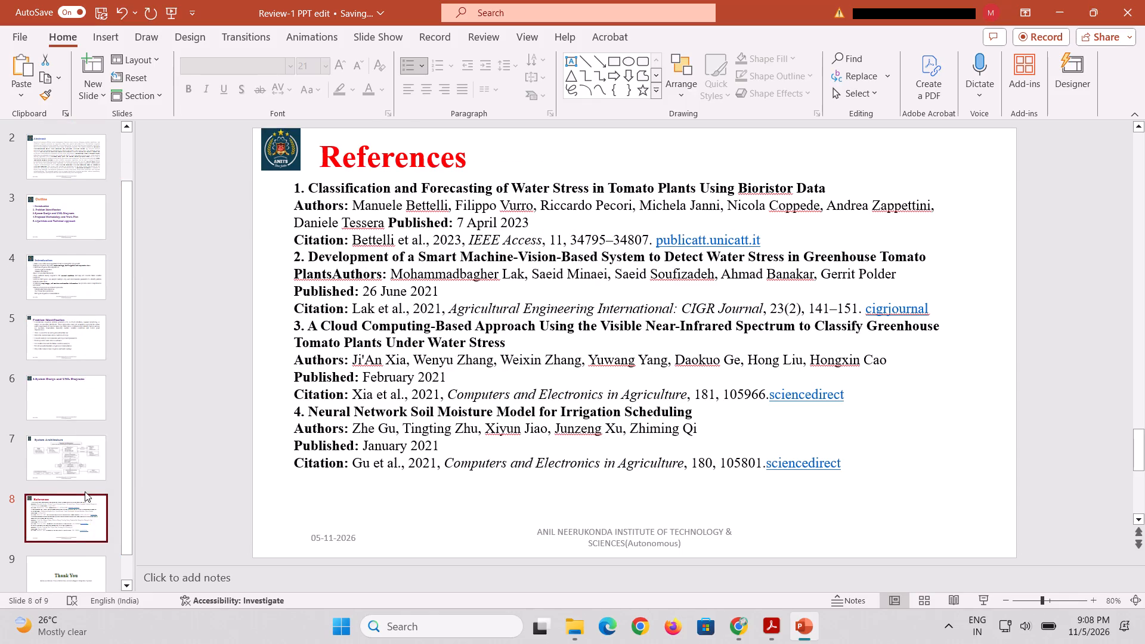
Clear the reference list and the "References" title from slide 8, keeping the slide itself.
{"action": "left_click", "coordinate": [558, 346]}
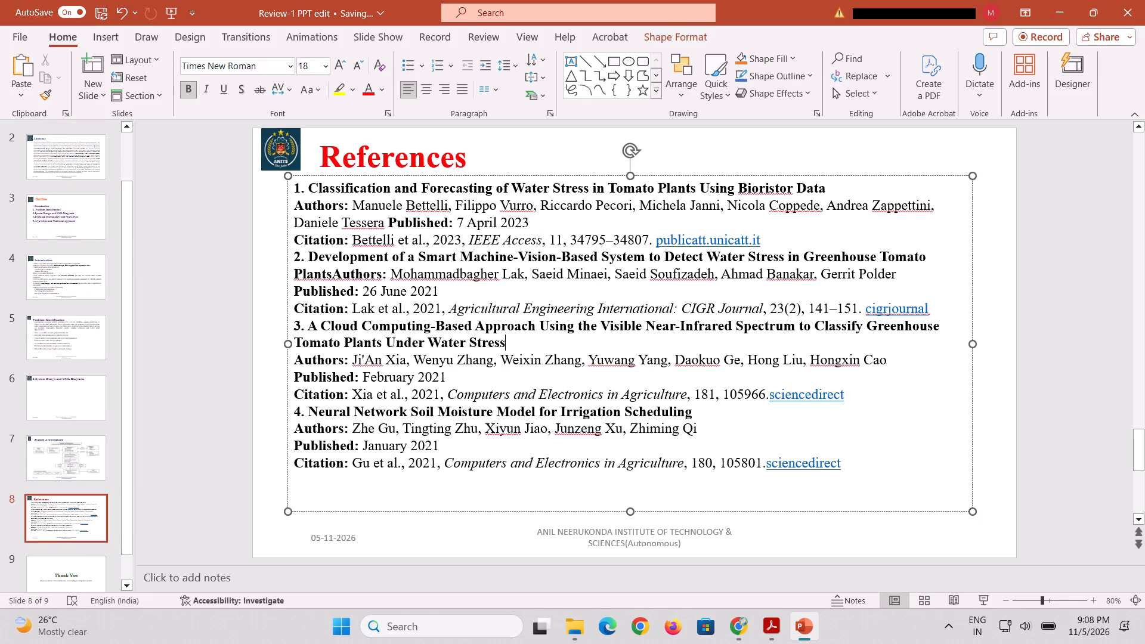
{"action": "key", "text": "ctrl+a"}
{"action": "key", "text": "ctrl+x"}
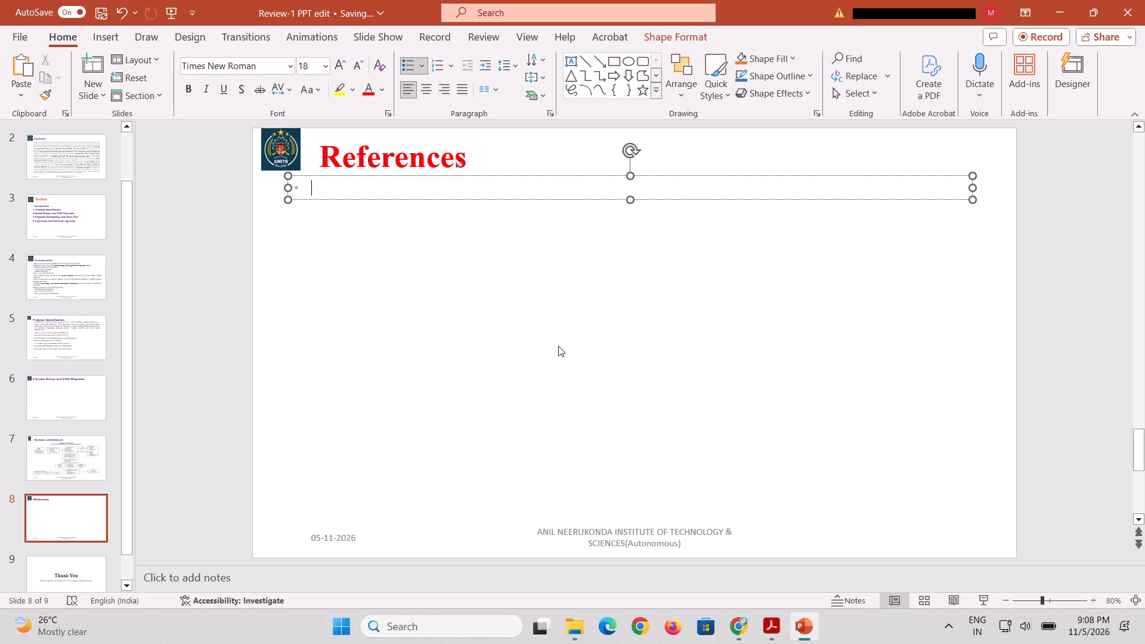
{"action": "left_click", "coordinate": [470, 156]}
{"action": "key", "text": "ctrl+a"}
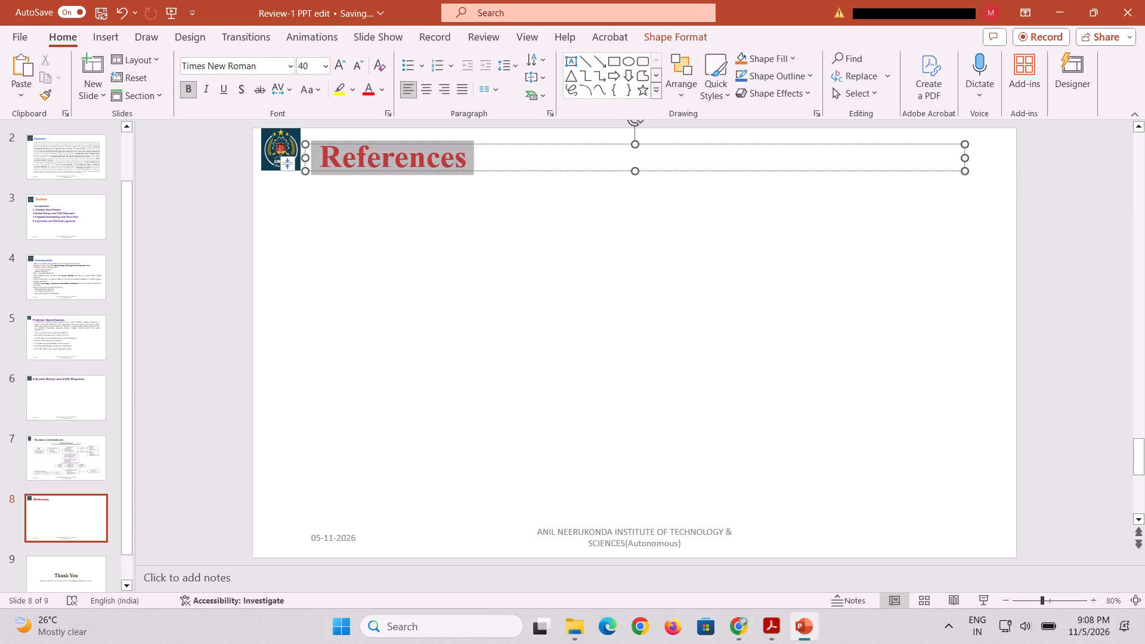
{"action": "key", "text": "ctrl+x"}
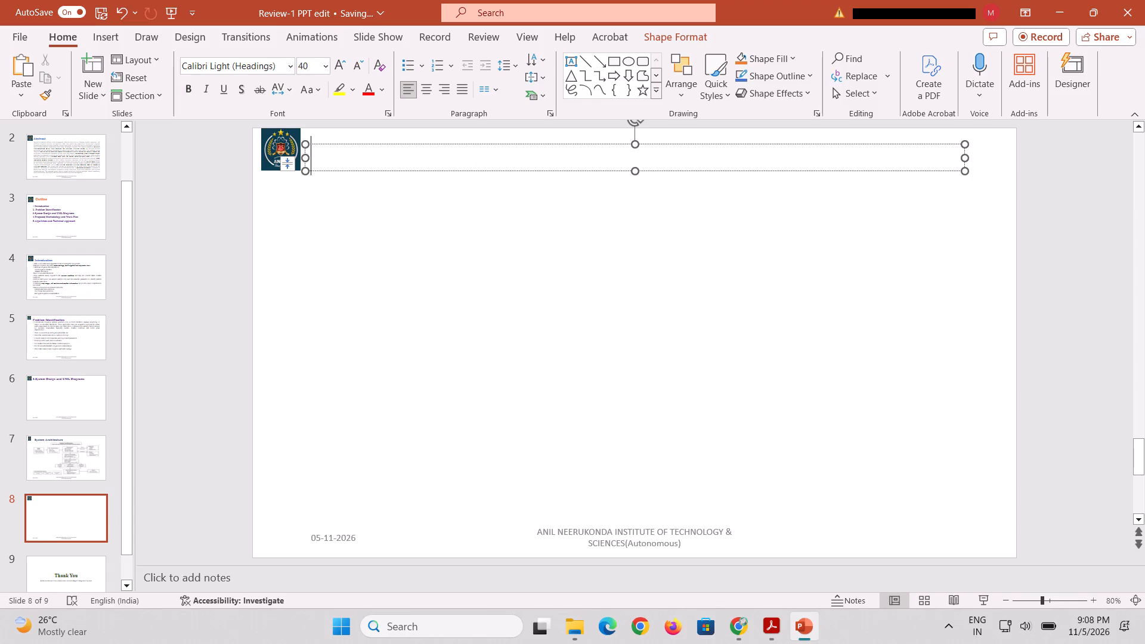
Copy the "4.Proposed Methodology and Work Plan" line from the Outline slide into slide 8's empty title.
{"action": "left_click", "coordinate": [79, 220]}
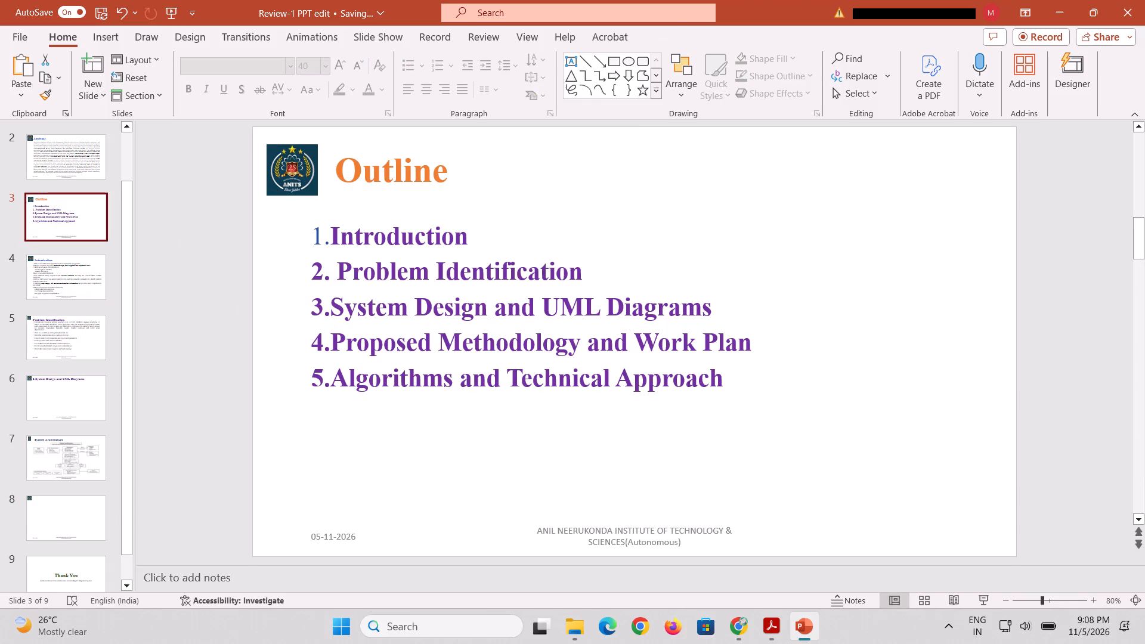
{"action": "left_click_drag", "start_coordinate": [750, 342], "coordinate": [307, 343]}
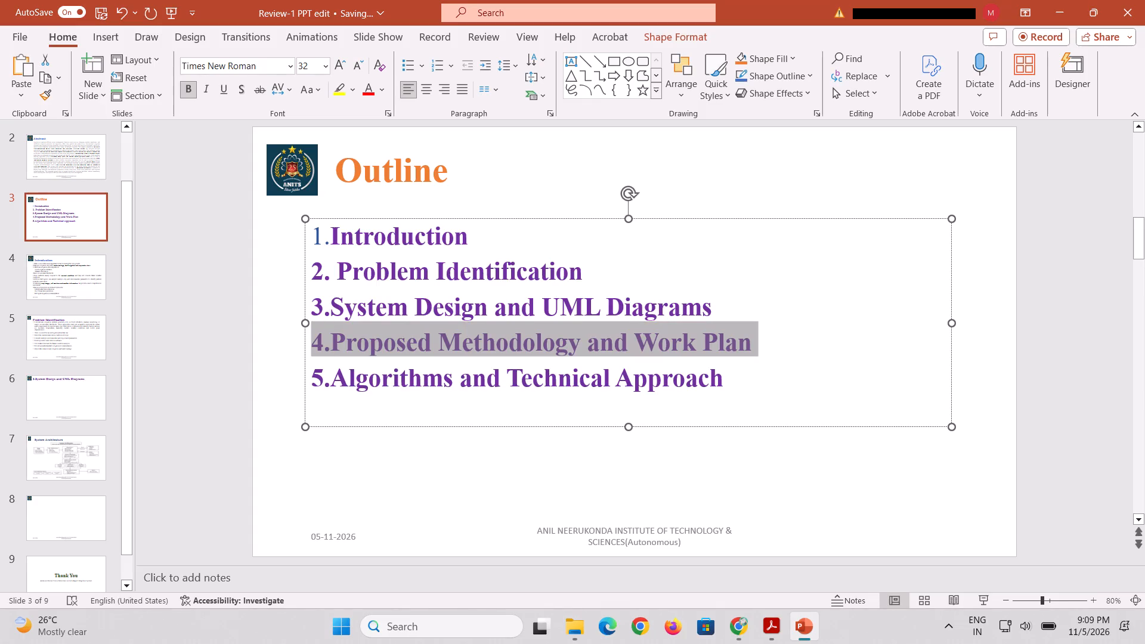
{"action": "left_click_drag", "start_coordinate": [307, 343], "coordinate": [310, 343]}
{"action": "key", "text": "ctrl+c"}
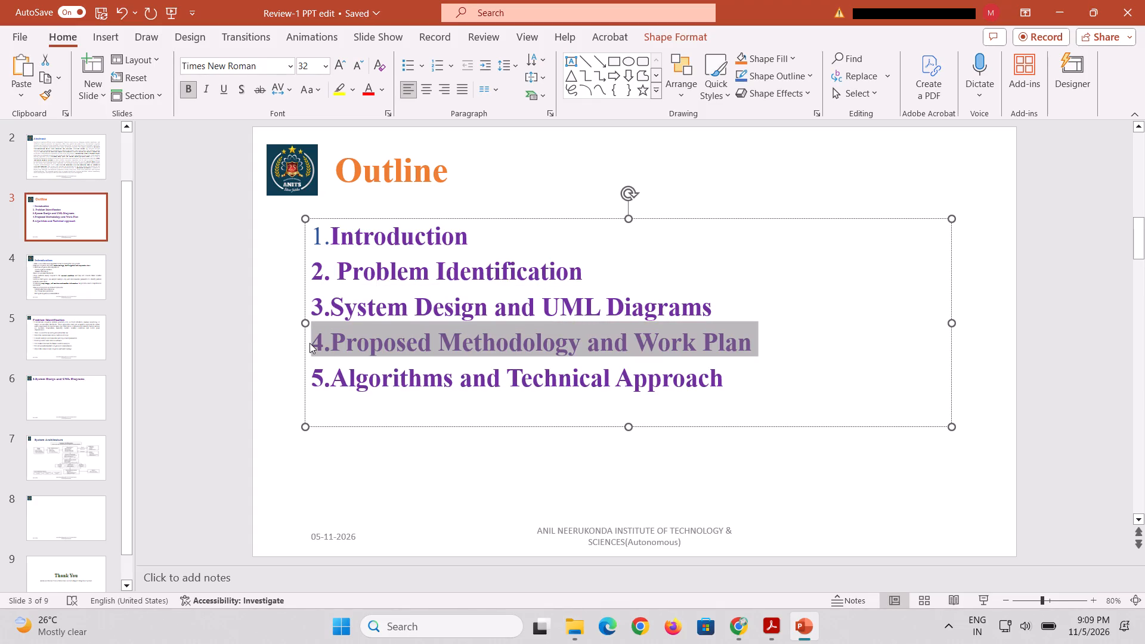
{"action": "left_click", "coordinate": [78, 404]}
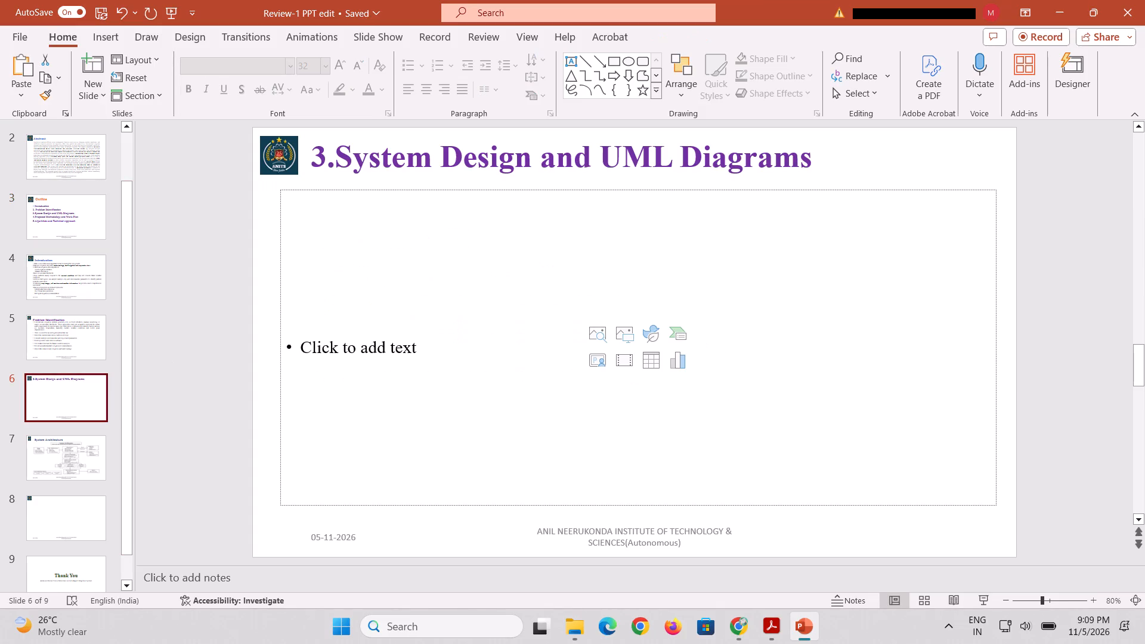
{"action": "left_click", "coordinate": [81, 538]}
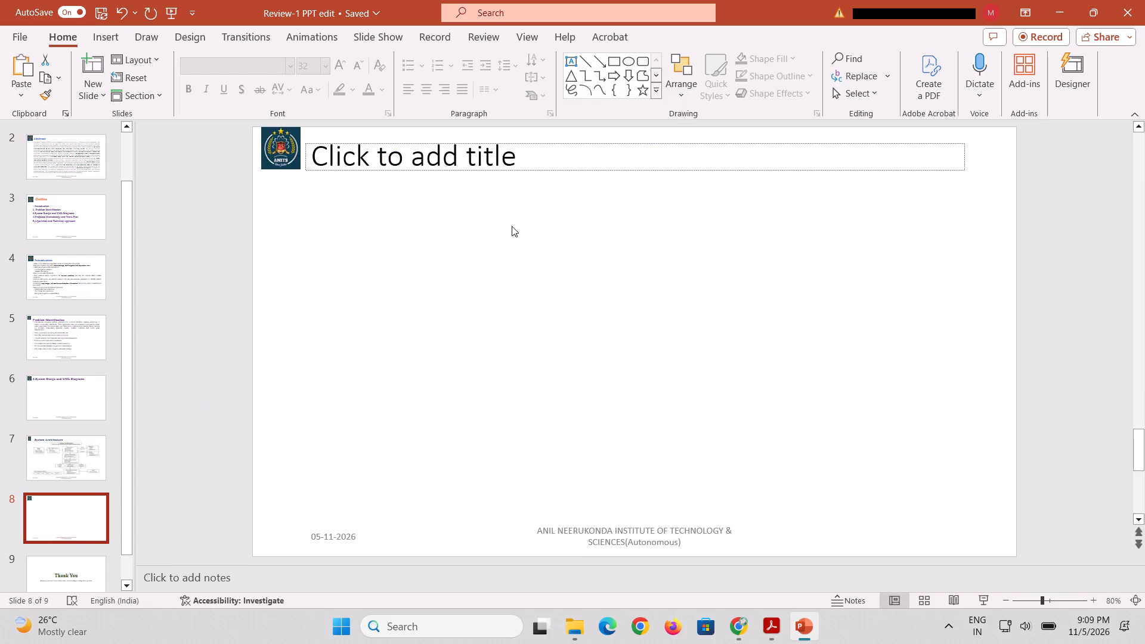
{"action": "left_click", "coordinate": [555, 161]}
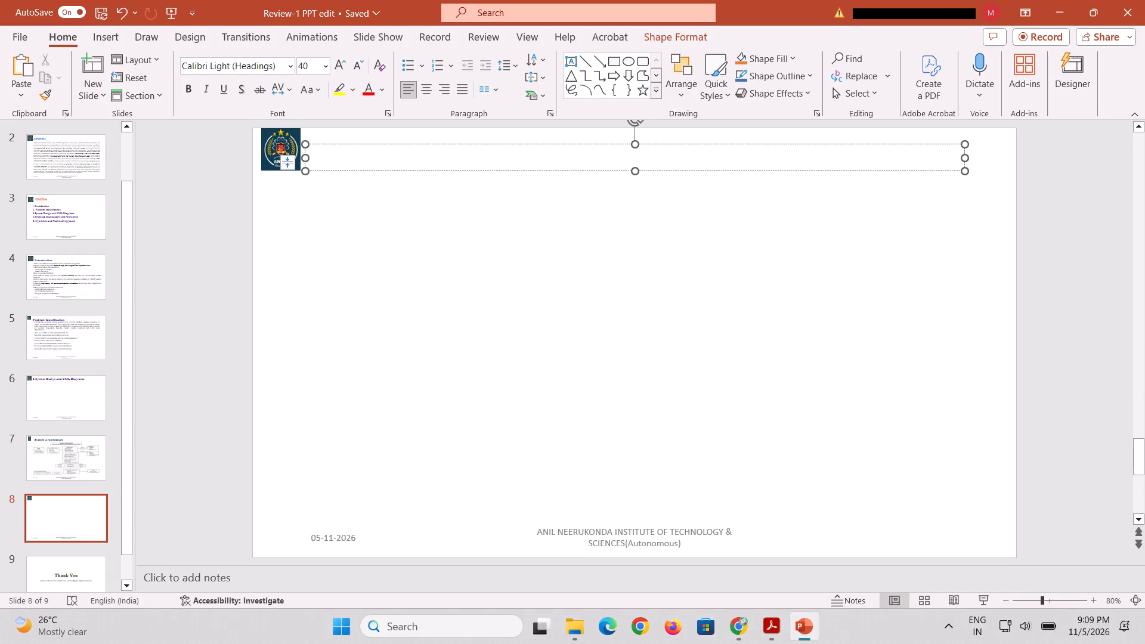
{"action": "key", "text": "ctrl+v"}
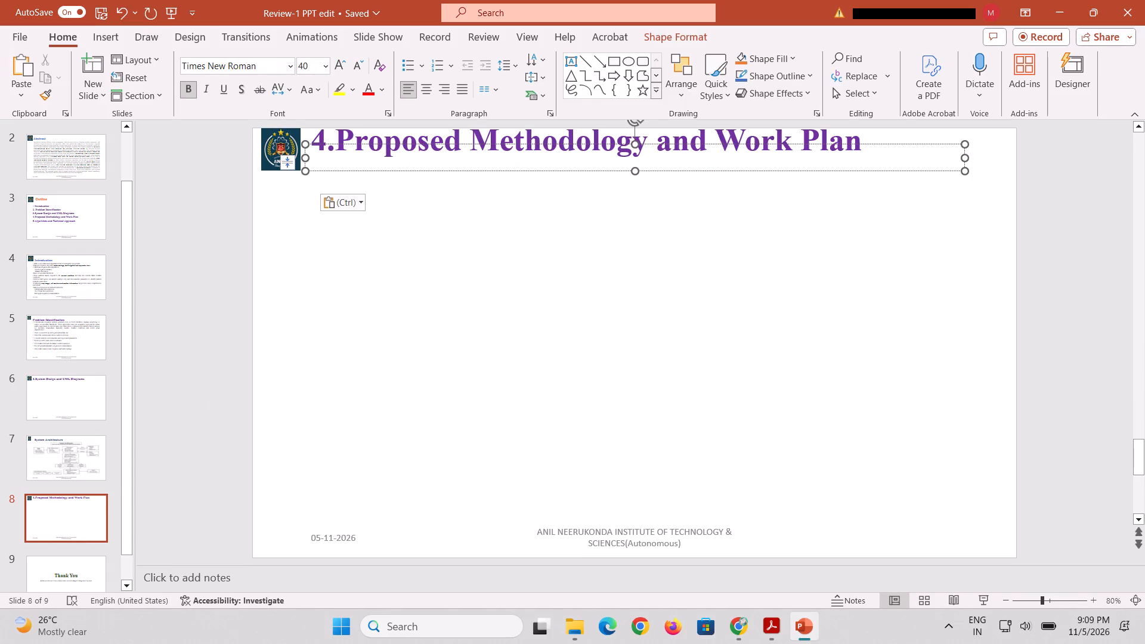
Resize slide 8's title placeholder from its upper edge so the heading sits slightly lower on the slide.
{"action": "left_click", "coordinate": [382, 140]}
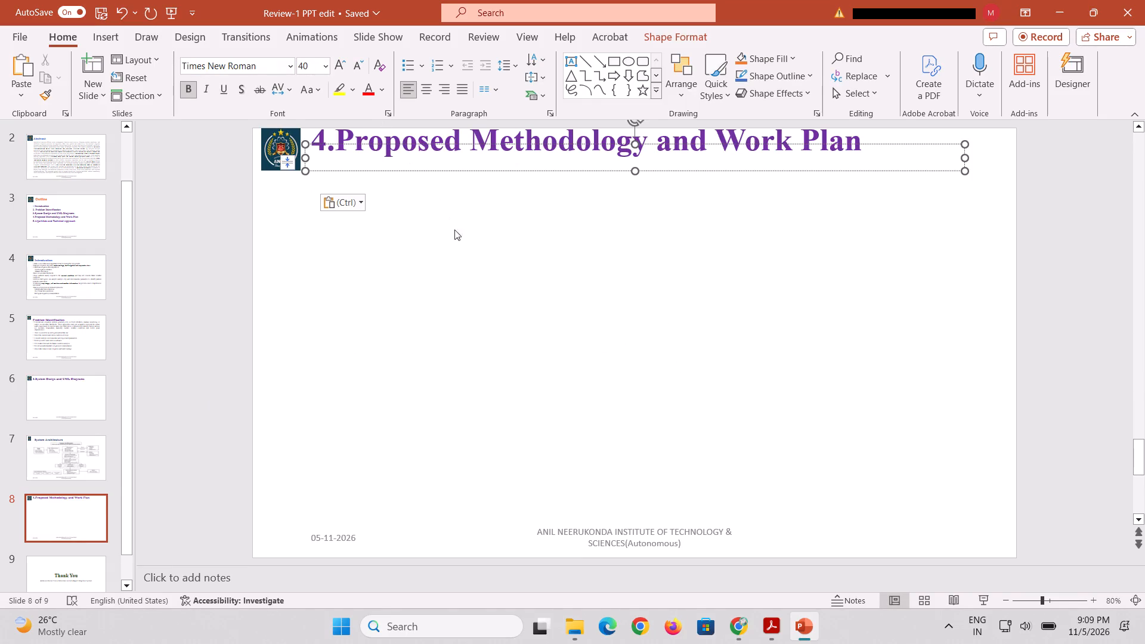
{"action": "left_click", "coordinate": [457, 241]}
{"action": "left_click", "coordinate": [637, 140]}
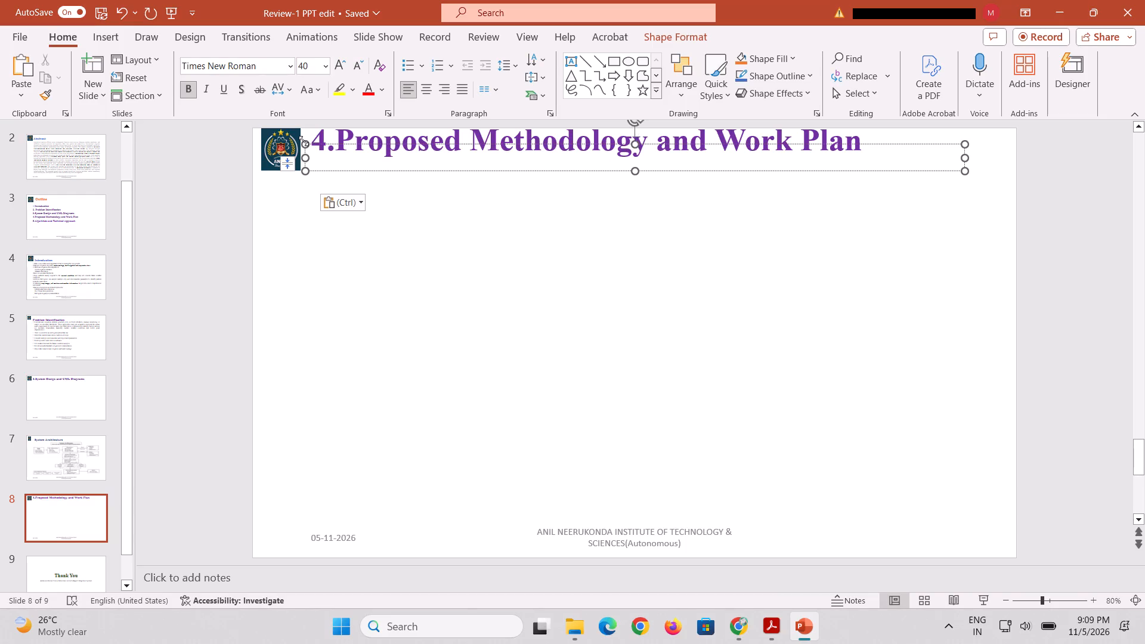
{"action": "left_click_drag", "start_coordinate": [304, 141], "coordinate": [308, 169]}
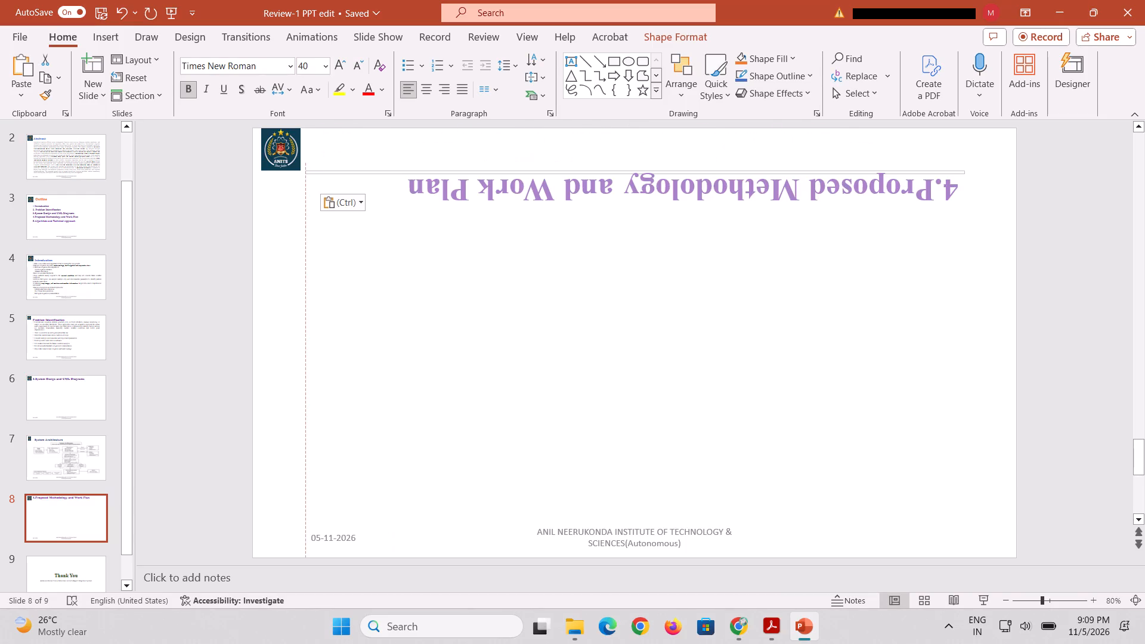
{"action": "left_click_drag", "start_coordinate": [308, 169], "coordinate": [303, 166]}
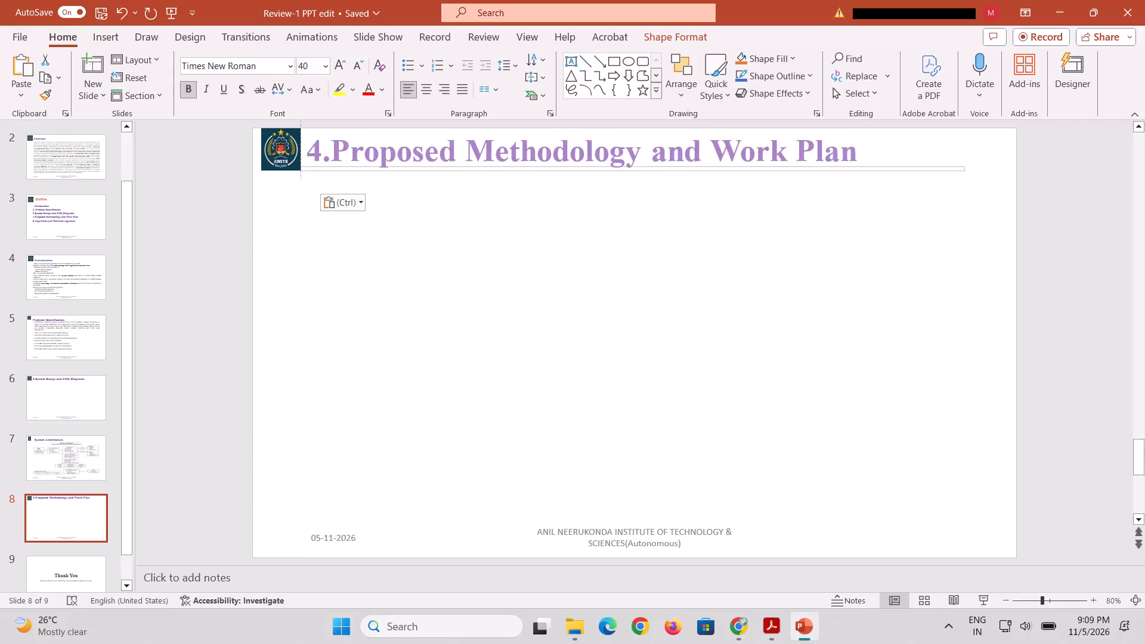
{"action": "left_click_drag", "start_coordinate": [303, 166], "coordinate": [304, 164]}
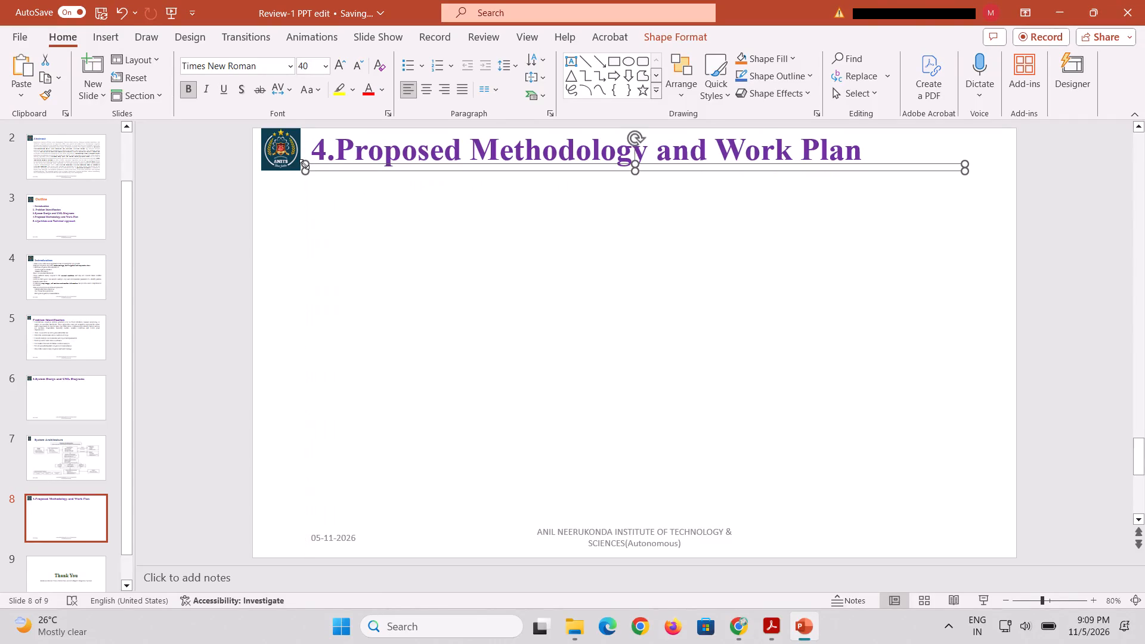
{"action": "left_click", "coordinate": [395, 256]}
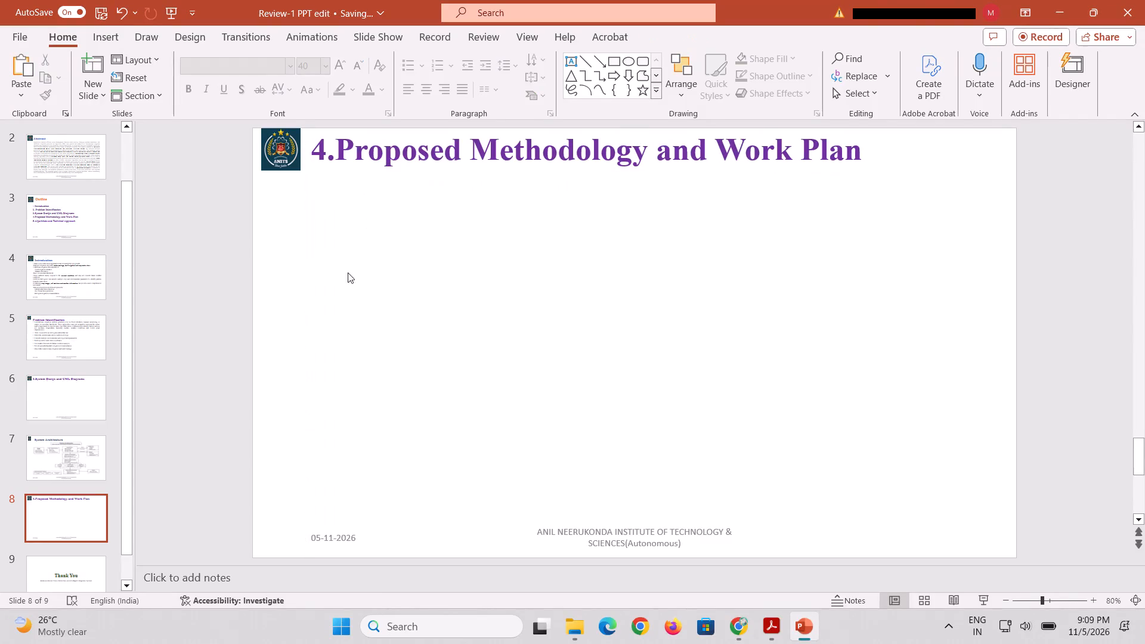
Add a new title-and-content slide after slide 8, "4.Proposed Methodology and Work Plan".
{"action": "scroll", "coordinate": [44, 522], "scroll_direction": "down", "scroll_amount": 2}
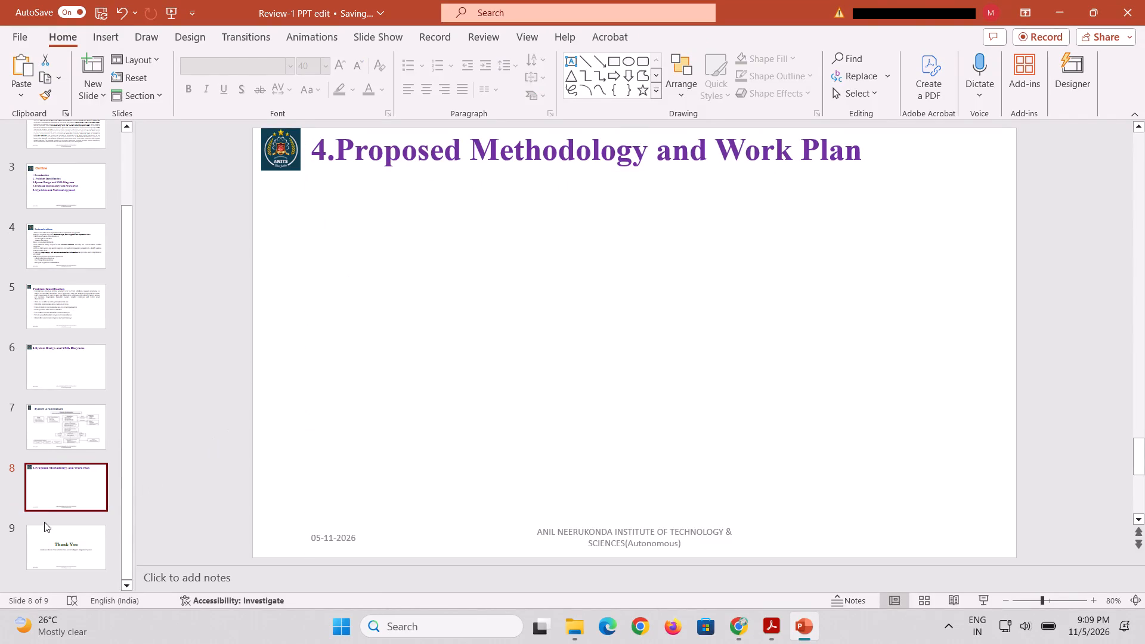
{"action": "right_click", "coordinate": [72, 491]}
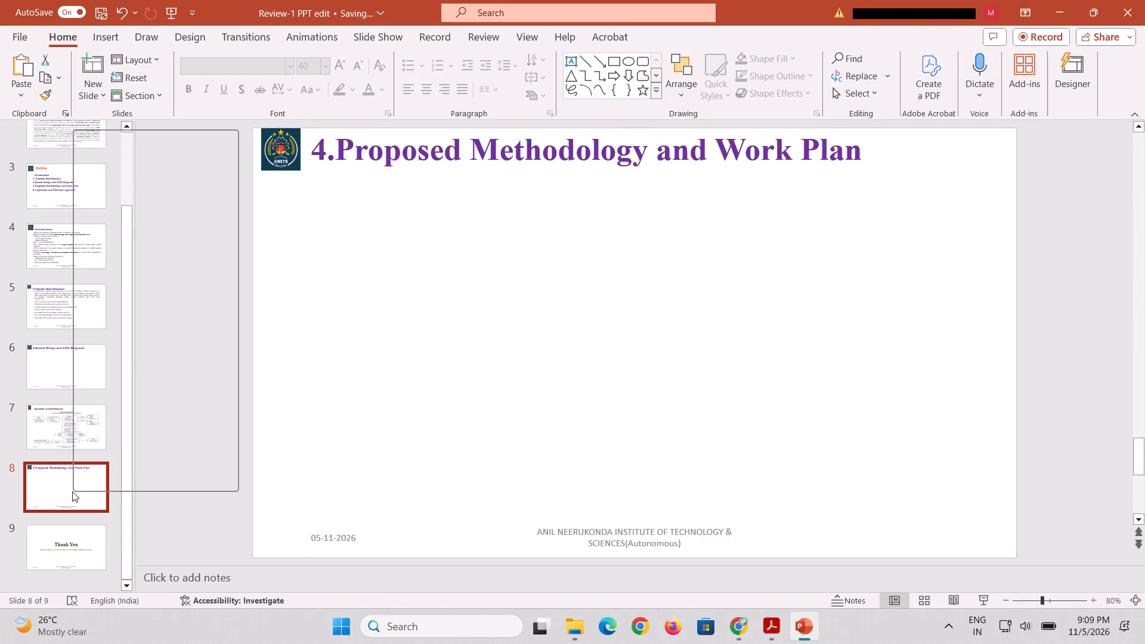
{"action": "left_click", "coordinate": [122, 253]}
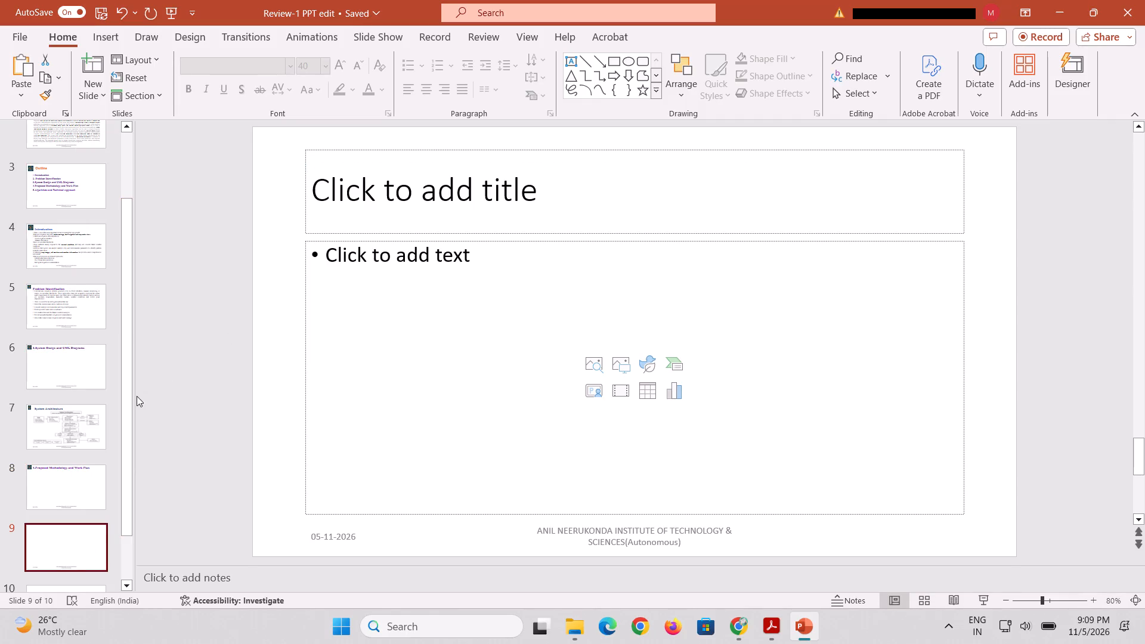
Copy the college logo from slide 8 onto the new blank slide 9 at the same position.
{"action": "left_click", "coordinate": [63, 496]}
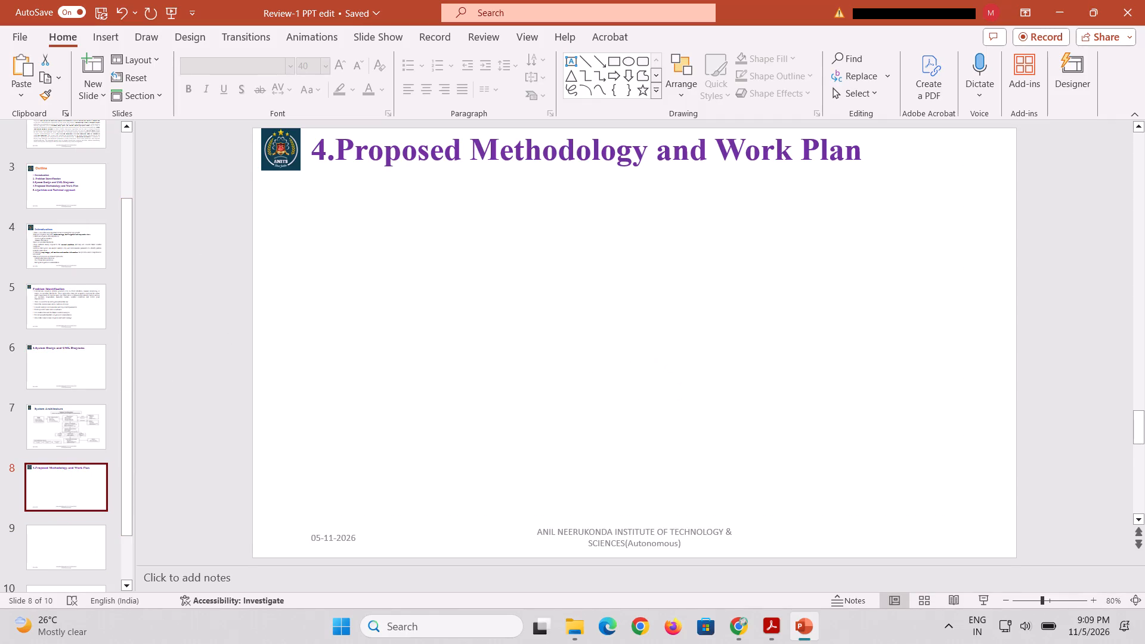
{"action": "left_click", "coordinate": [283, 155]}
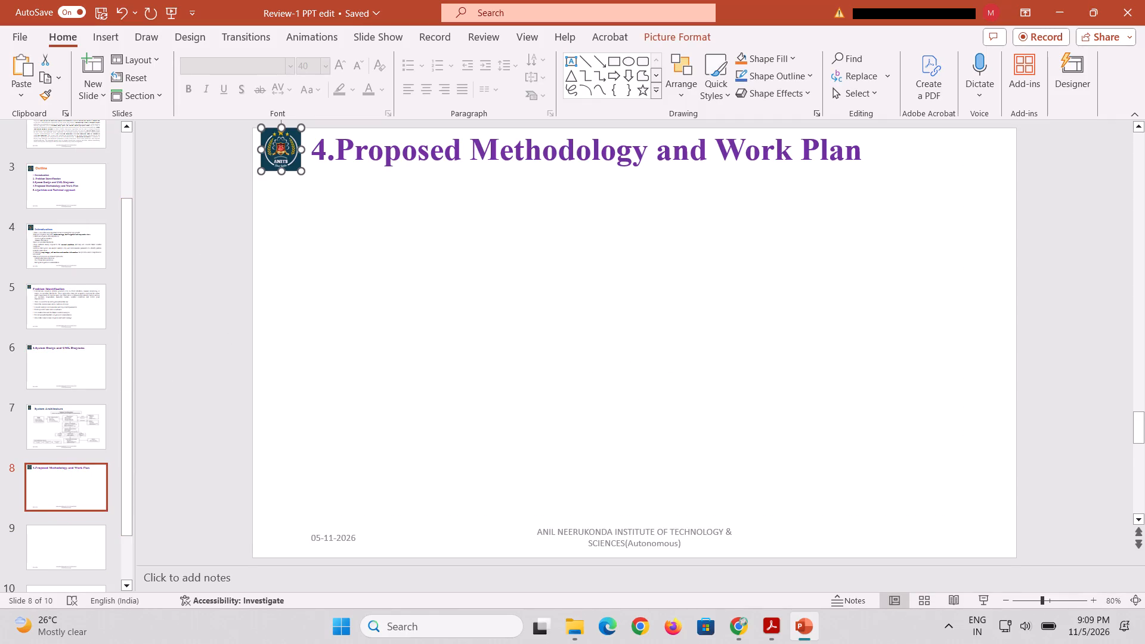
{"action": "key", "text": "ctrl+c"}
{"action": "left_click", "coordinate": [75, 543]}
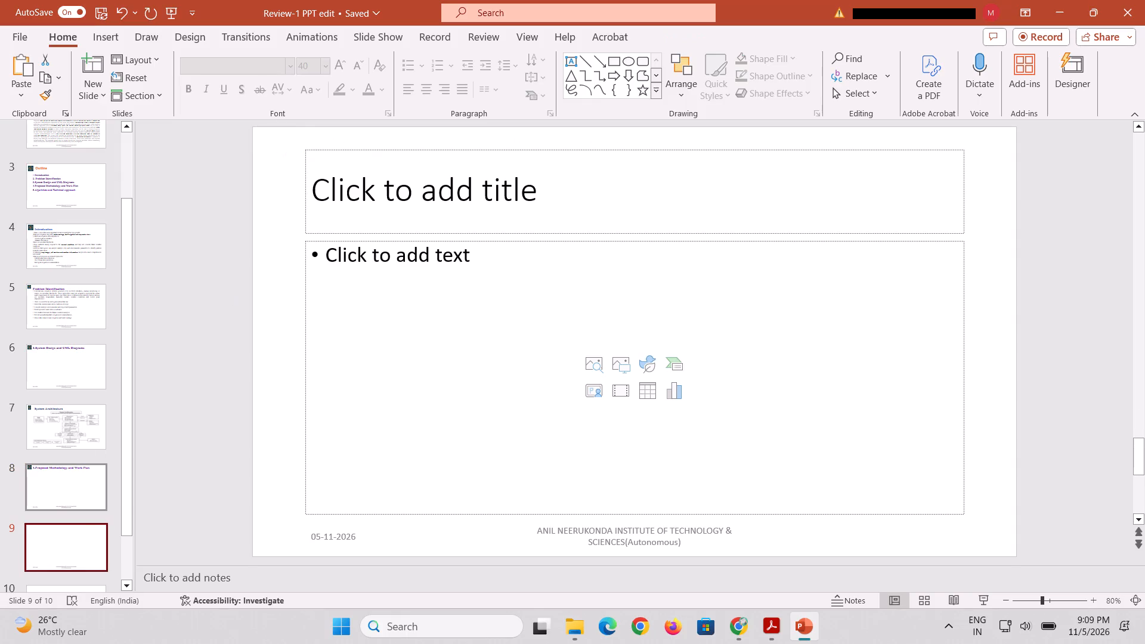
{"action": "left_click", "coordinate": [287, 157]}
{"action": "key", "text": "ctrl+v"}
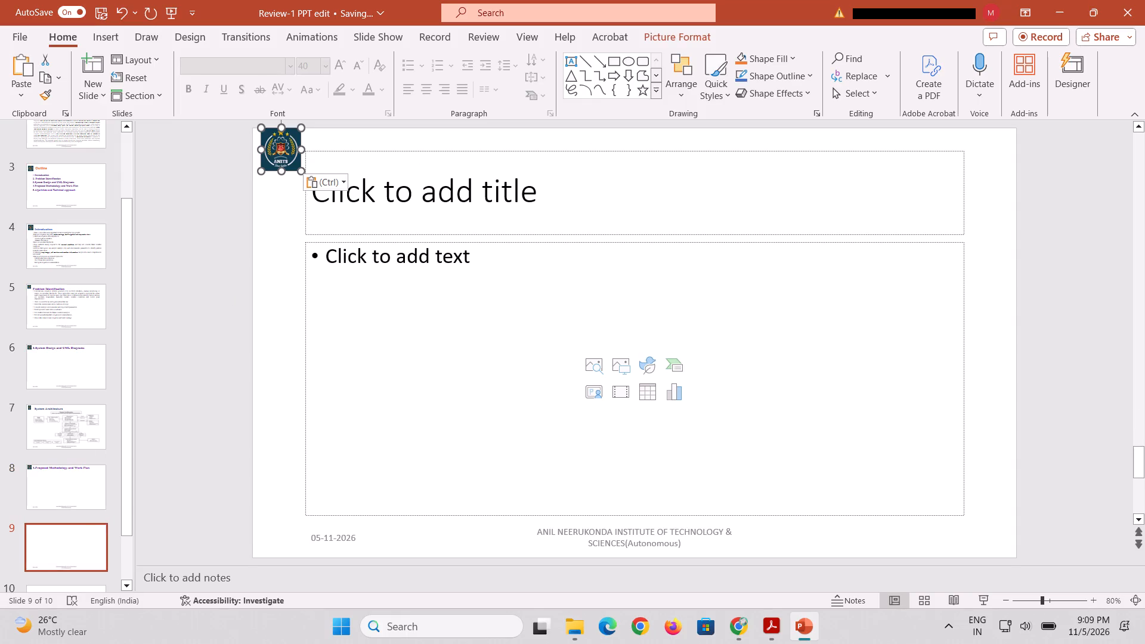
{"action": "left_click", "coordinate": [283, 206]}
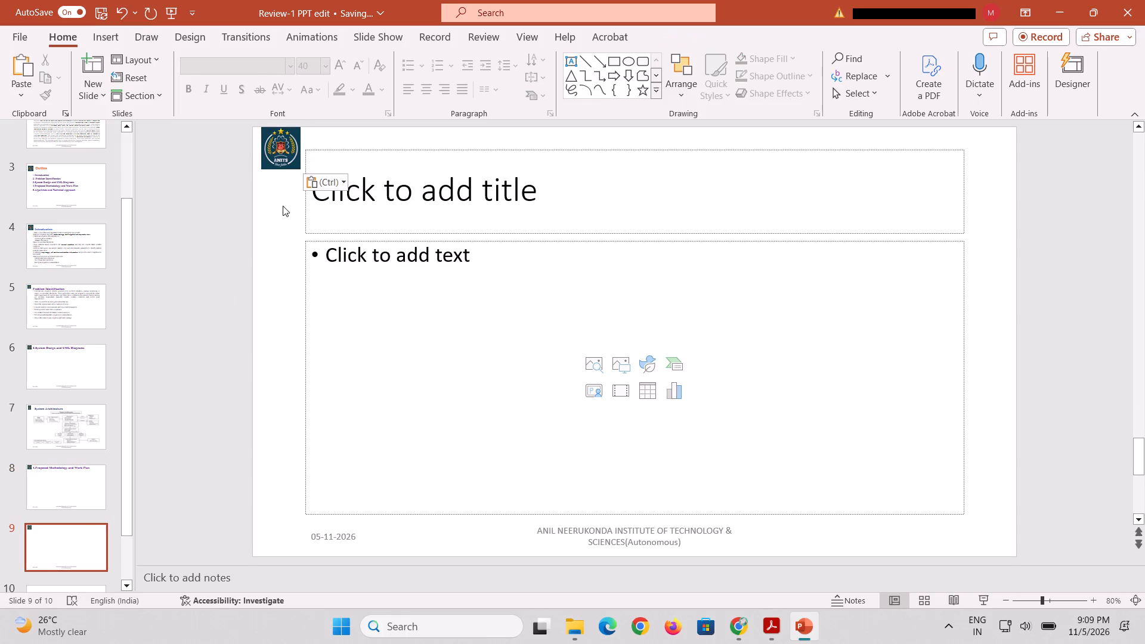
Copy the "5.Algorithms and Technical Approach" line from the Outline slide into slide 9's empty title.
{"action": "left_click", "coordinate": [422, 171]}
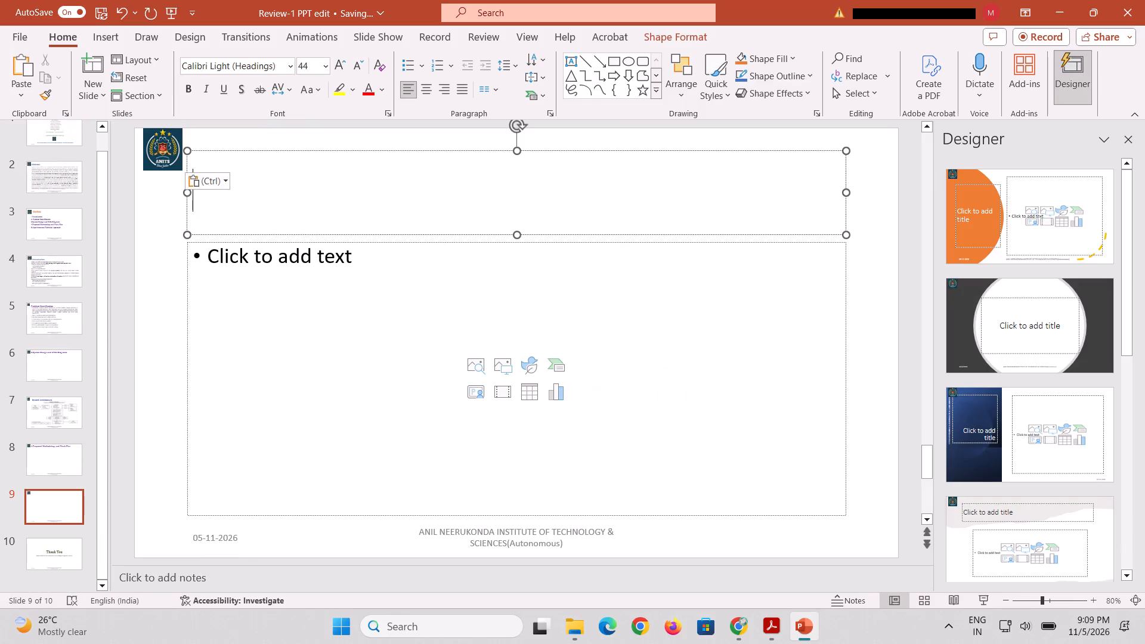
{"action": "left_click", "coordinate": [1126, 135]}
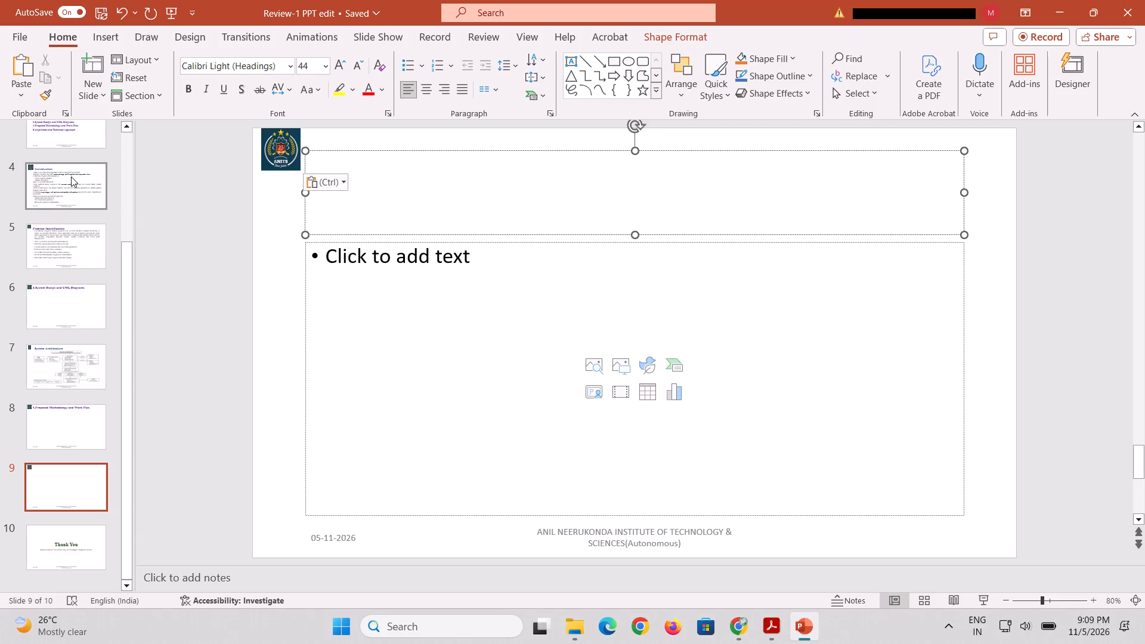
{"action": "left_click", "coordinate": [71, 141]}
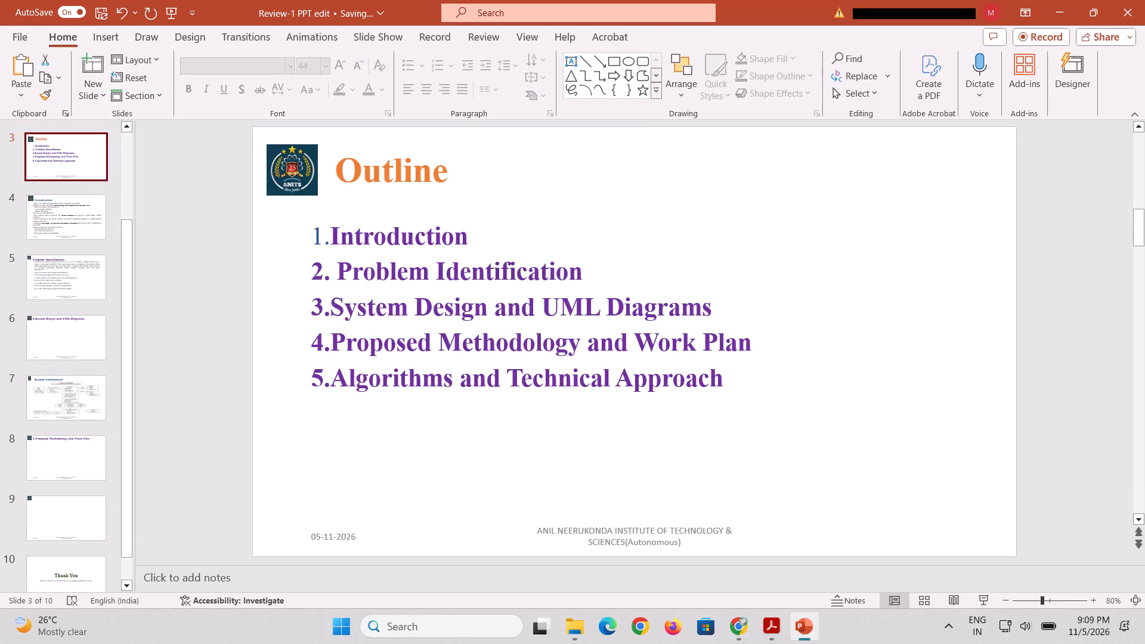
{"action": "left_click_drag", "start_coordinate": [736, 379], "coordinate": [346, 384]}
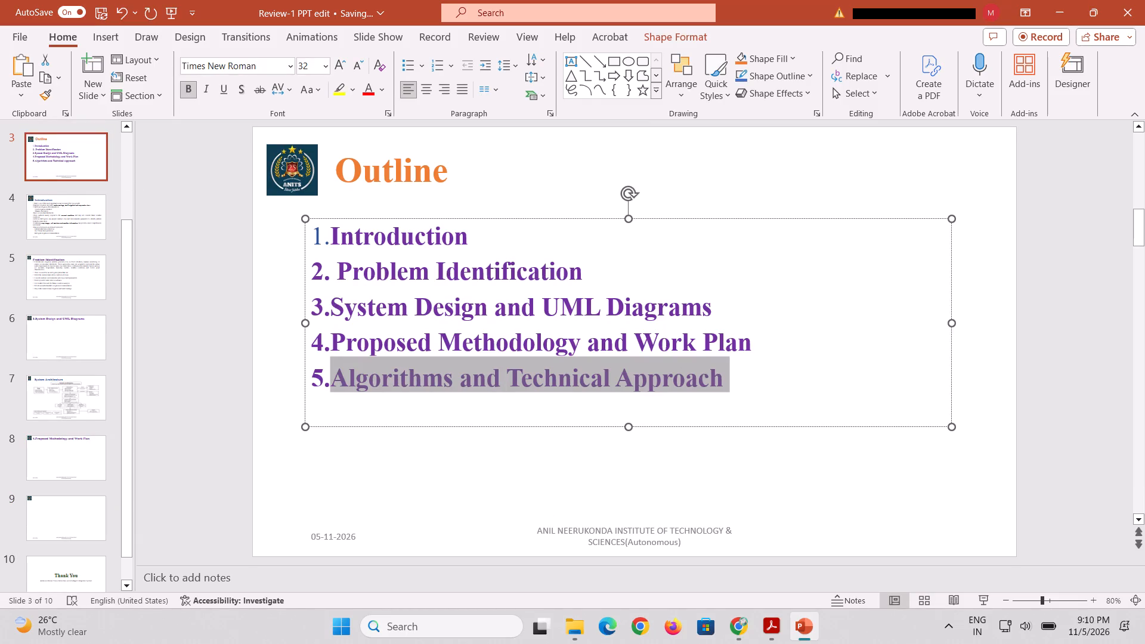
{"action": "left_click_drag", "start_coordinate": [346, 384], "coordinate": [311, 378]}
{"action": "key", "text": "ctrl+c"}
{"action": "left_click", "coordinate": [75, 513]}
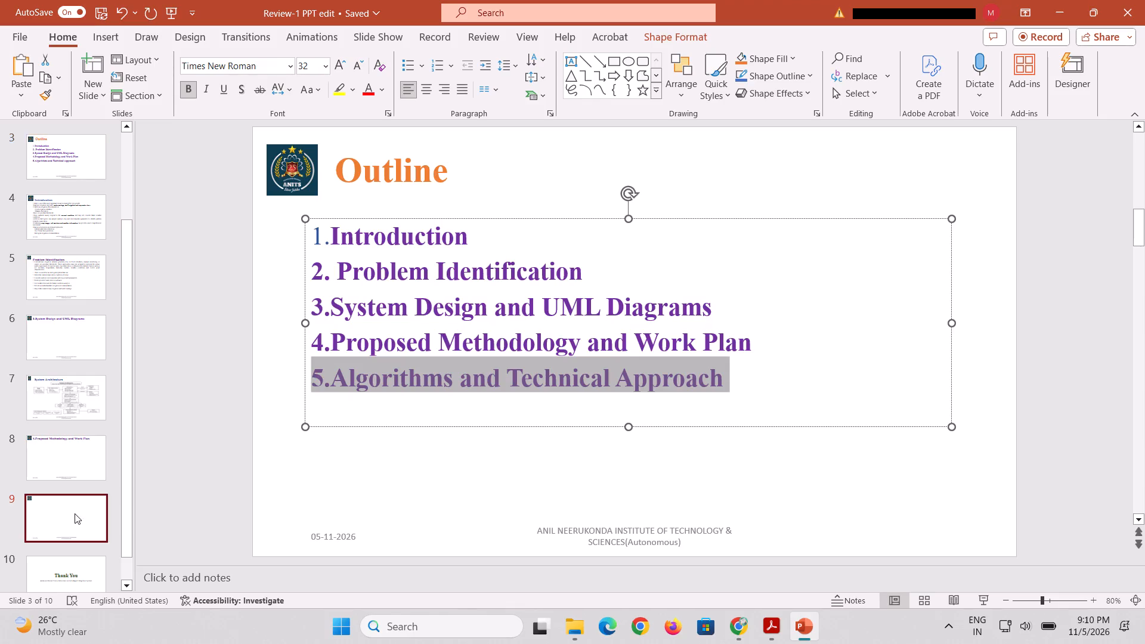
{"action": "left_click", "coordinate": [575, 194]}
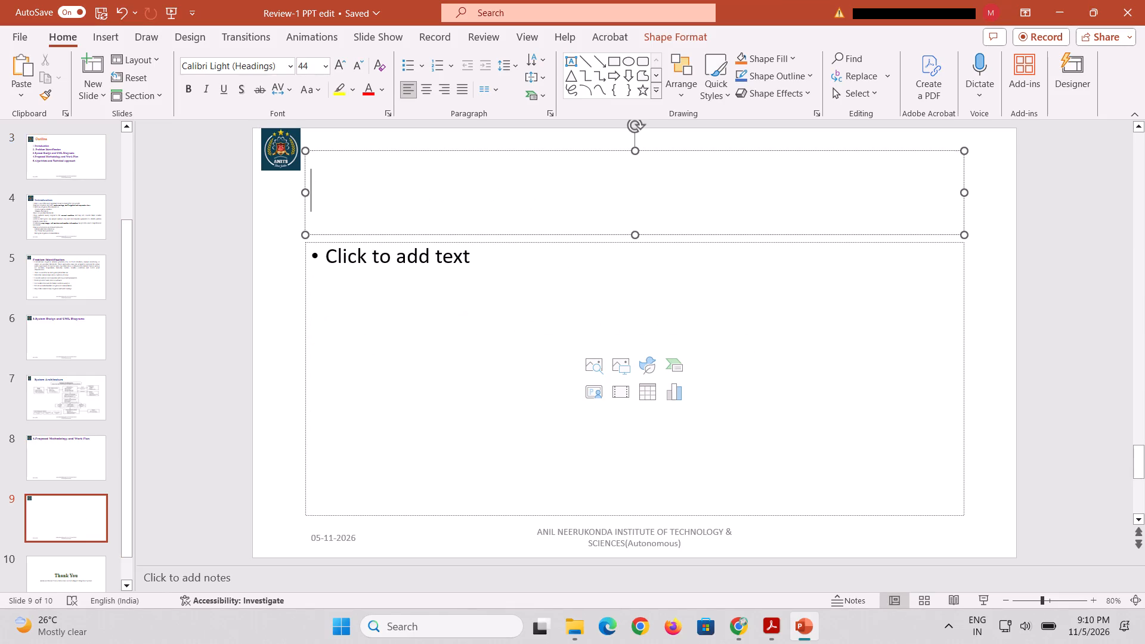
{"action": "key", "text": "ctrl+v"}
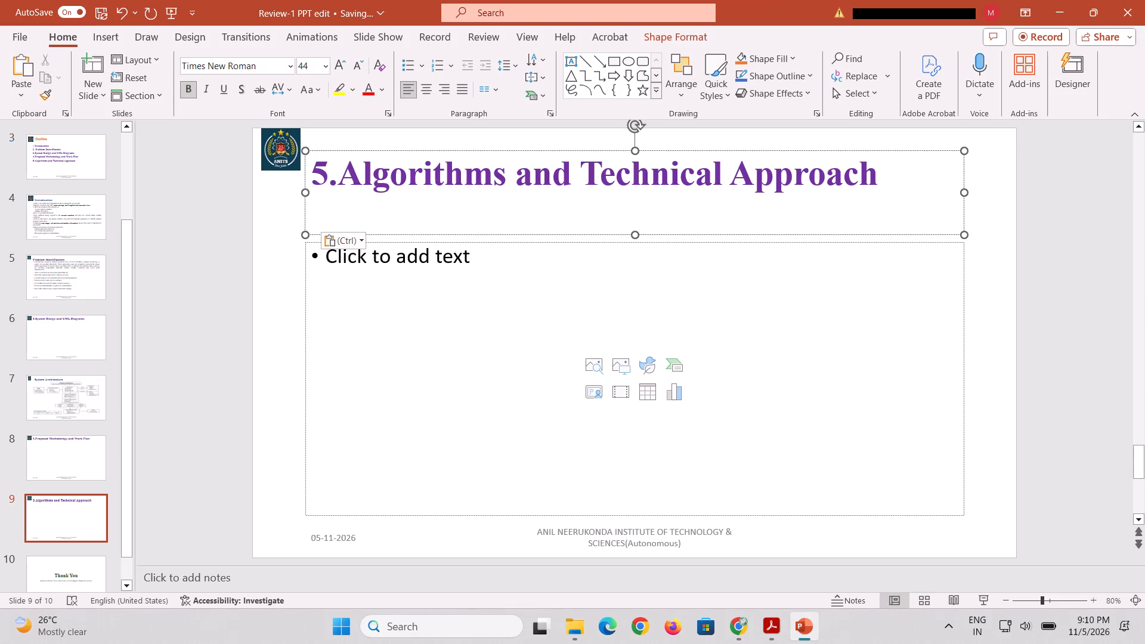
Shrink slide 9's title placeholder from its lower corner so the heading sits higher beside the logo.
{"action": "left_click_drag", "start_coordinate": [962, 235], "coordinate": [916, 202]}
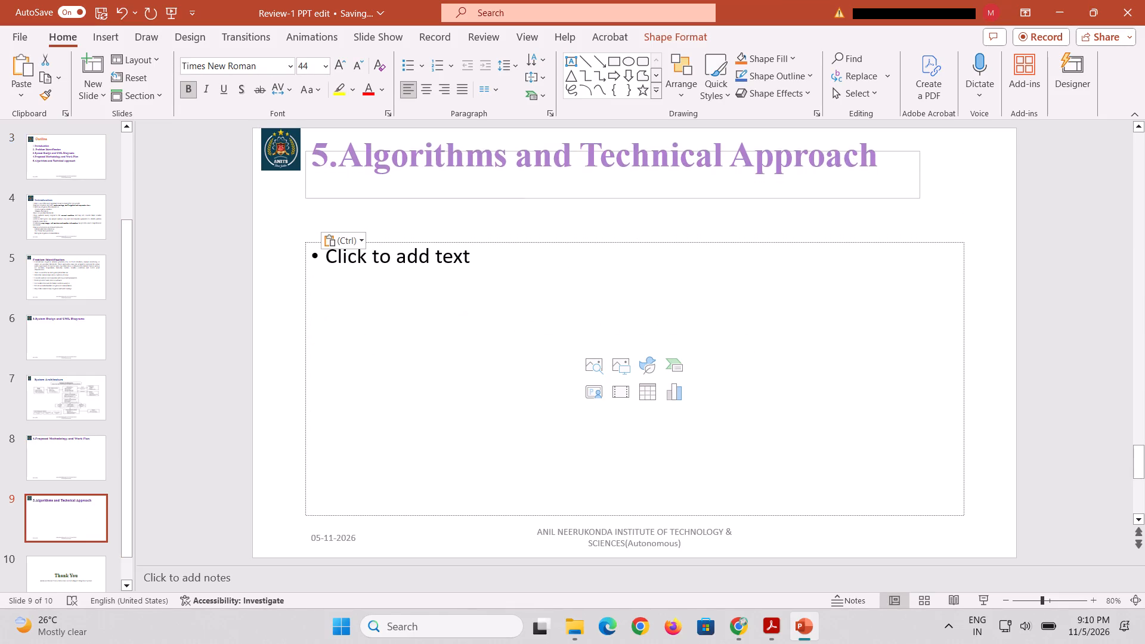
{"action": "left_click_drag", "start_coordinate": [916, 202], "coordinate": [905, 209]}
{"action": "left_click", "coordinate": [632, 272]}
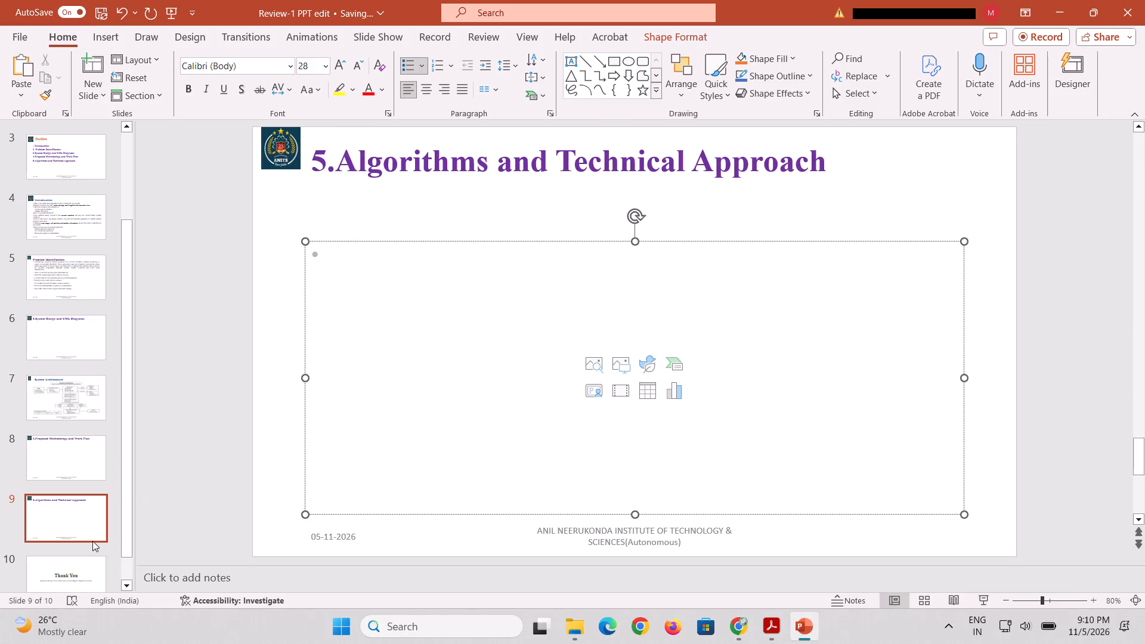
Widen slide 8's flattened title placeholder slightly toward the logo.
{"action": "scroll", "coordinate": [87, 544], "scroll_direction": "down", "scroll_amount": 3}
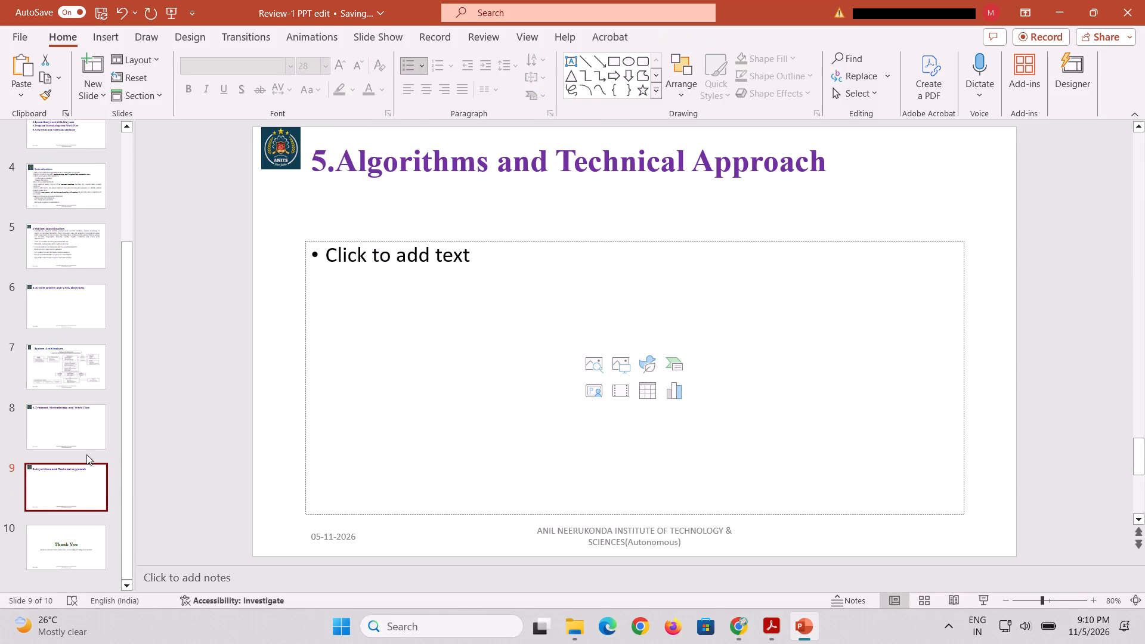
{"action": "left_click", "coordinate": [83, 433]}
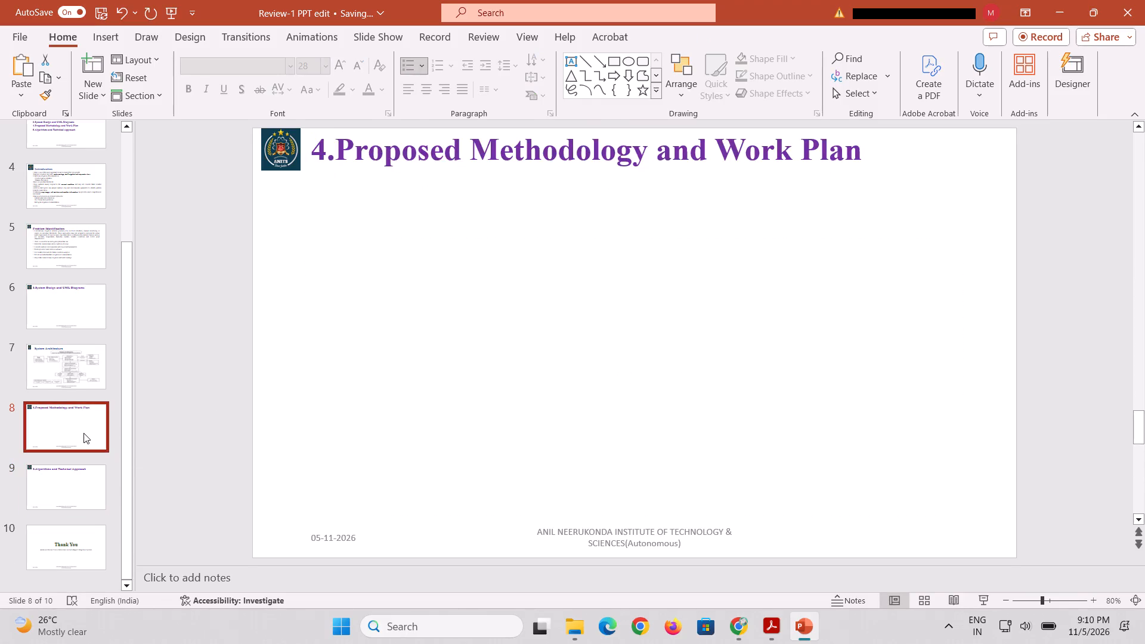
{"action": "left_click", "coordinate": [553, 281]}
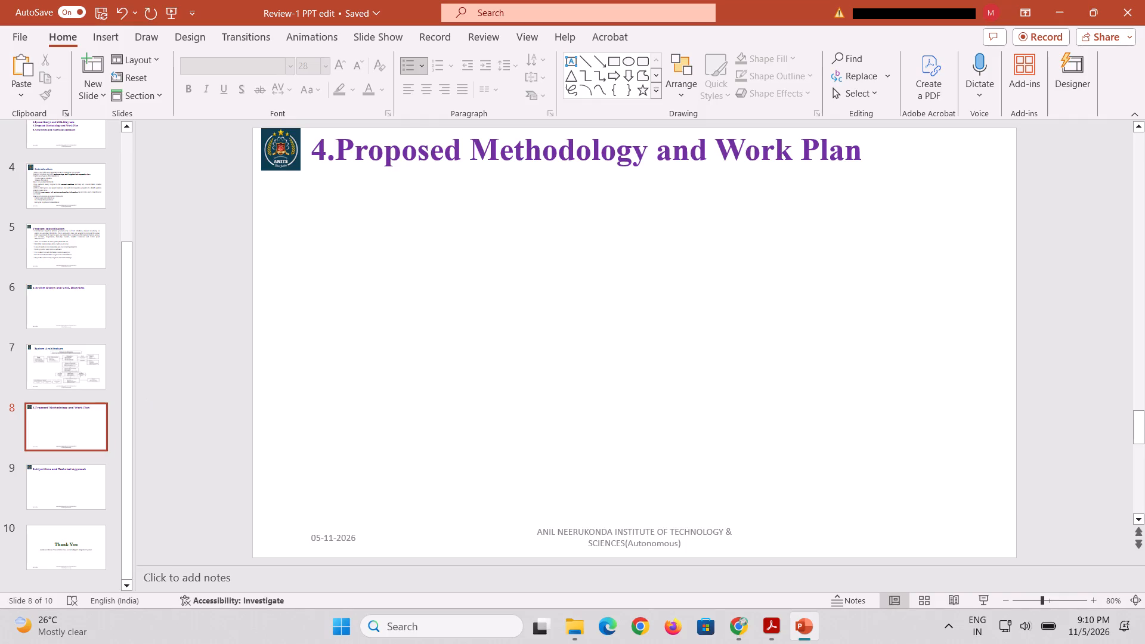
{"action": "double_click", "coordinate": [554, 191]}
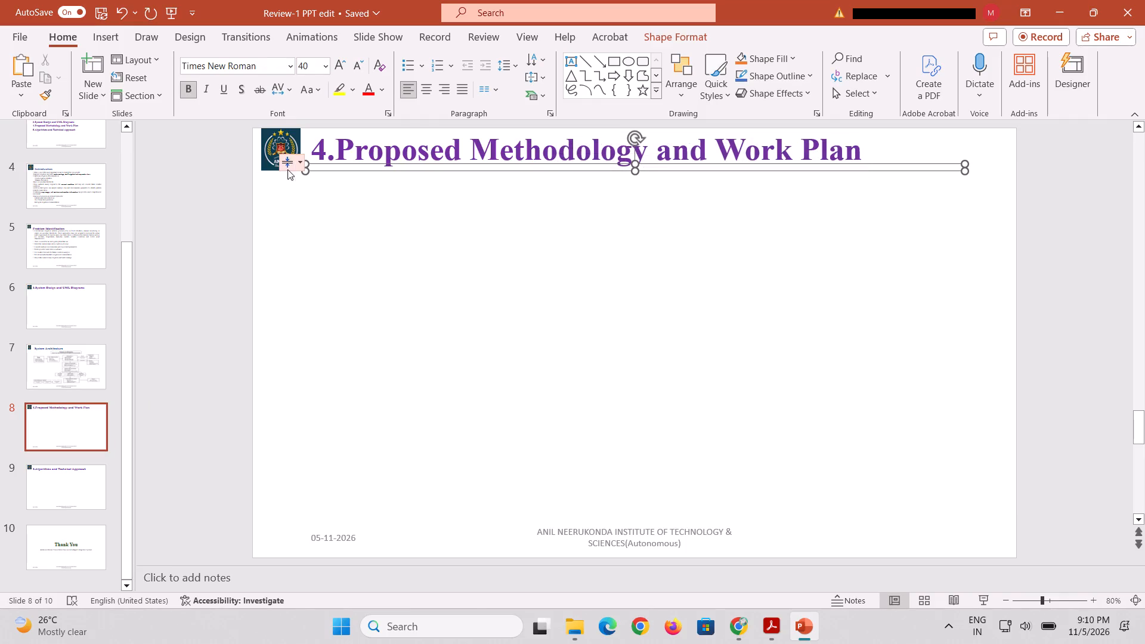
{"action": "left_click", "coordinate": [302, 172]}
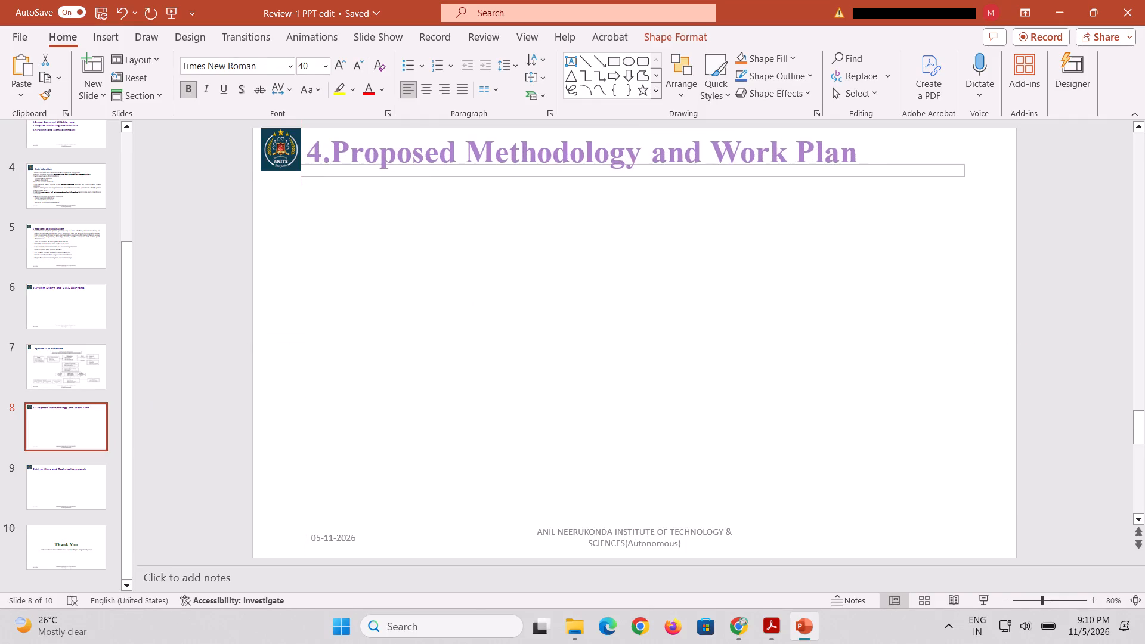
Cut slide 8, "4.Proposed Methodology and Work Plan", from the deck.
{"action": "left_click", "coordinate": [86, 422]}
{"action": "right_click", "coordinate": [86, 422]}
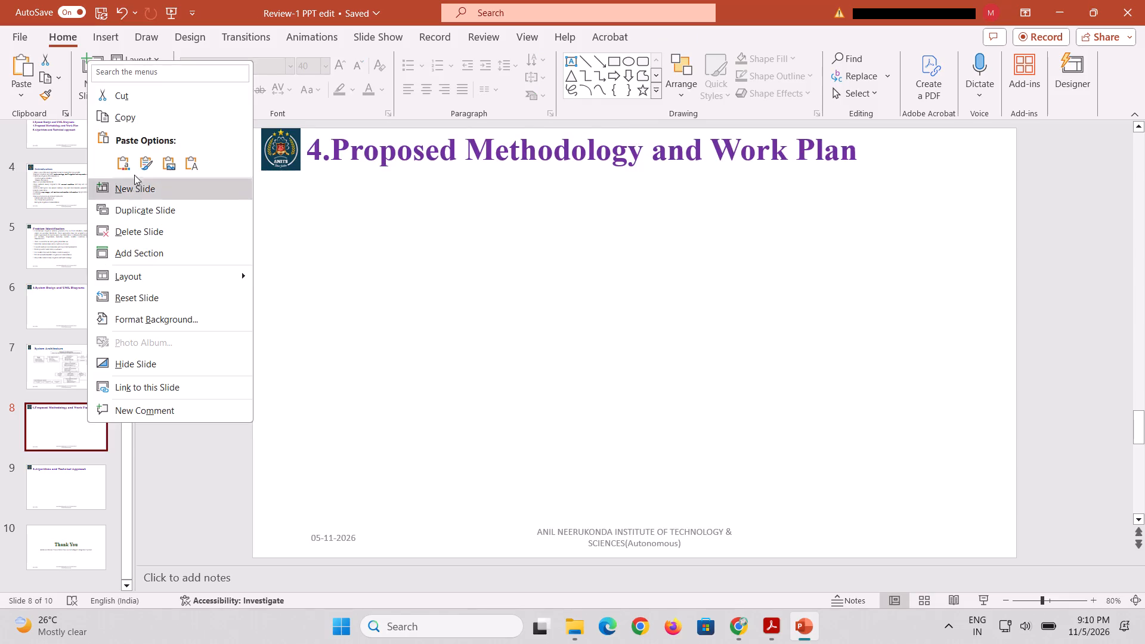
{"action": "left_click", "coordinate": [162, 97]}
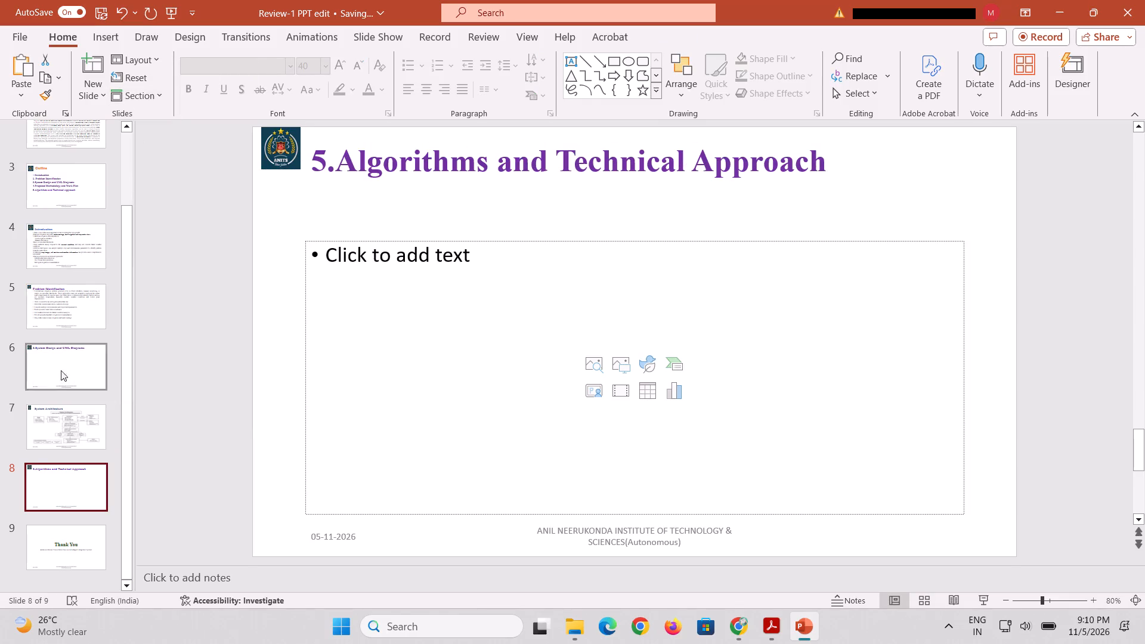
Add a new title-and-content slide directly after the System Architecture slide.
{"action": "left_click", "coordinate": [70, 436]}
{"action": "right_click", "coordinate": [70, 436]}
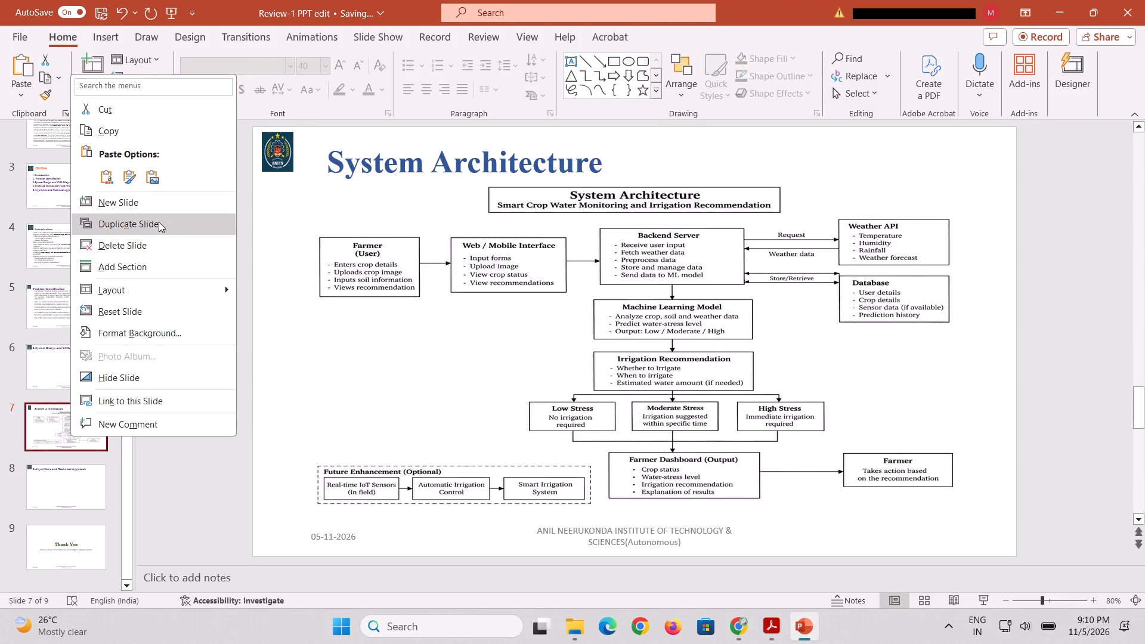
{"action": "left_click", "coordinate": [168, 202]}
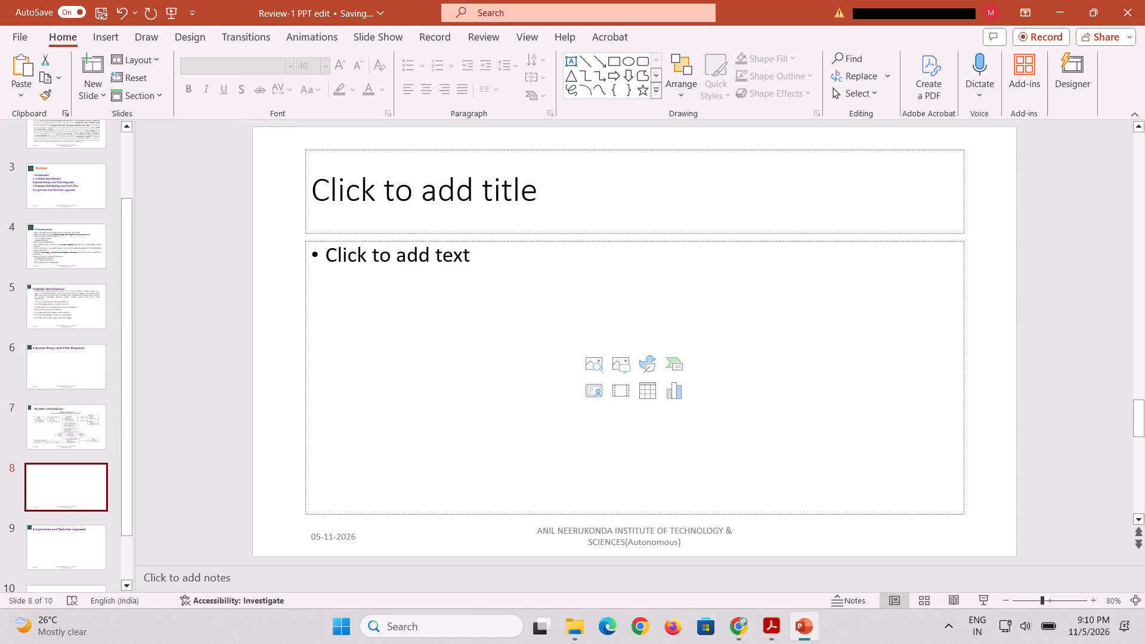
Copy the "4.Proposed Methodology and Work Plan" line from the Outline slide into the new slide 8's title.
{"action": "left_click", "coordinate": [82, 191]}
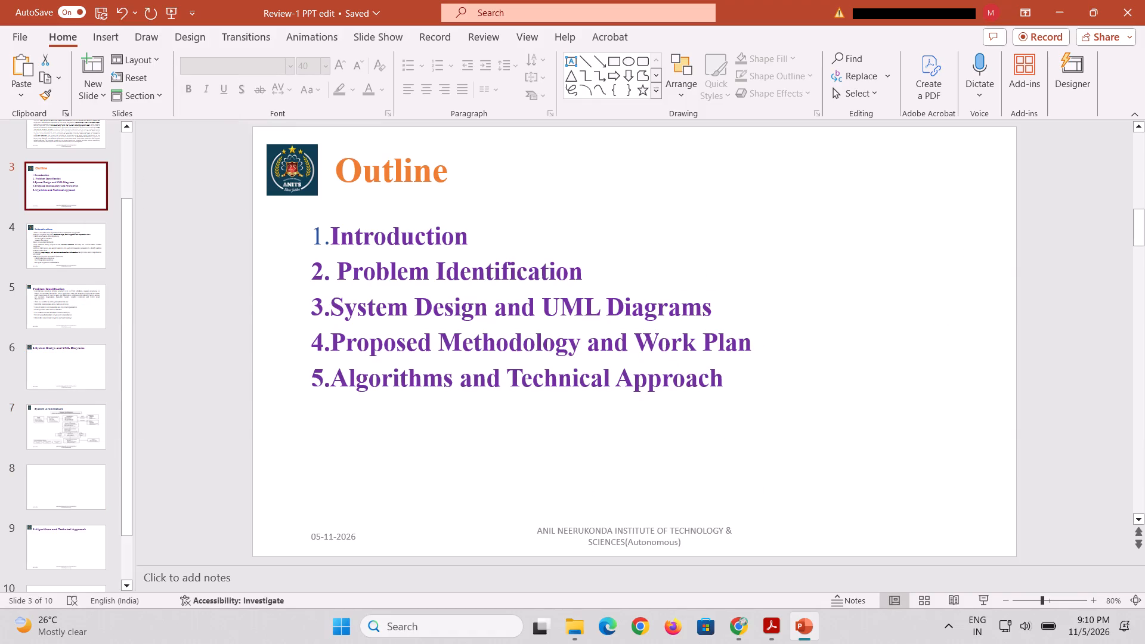
{"action": "left_click_drag", "start_coordinate": [749, 342], "coordinate": [598, 345]}
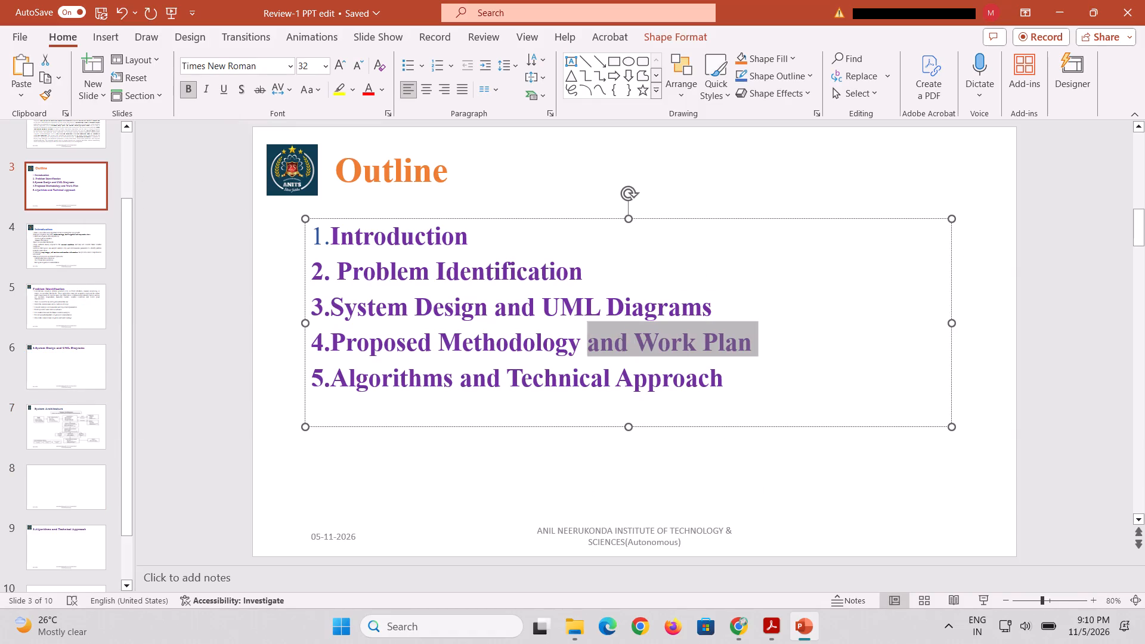
{"action": "left_click_drag", "start_coordinate": [598, 345], "coordinate": [310, 345]}
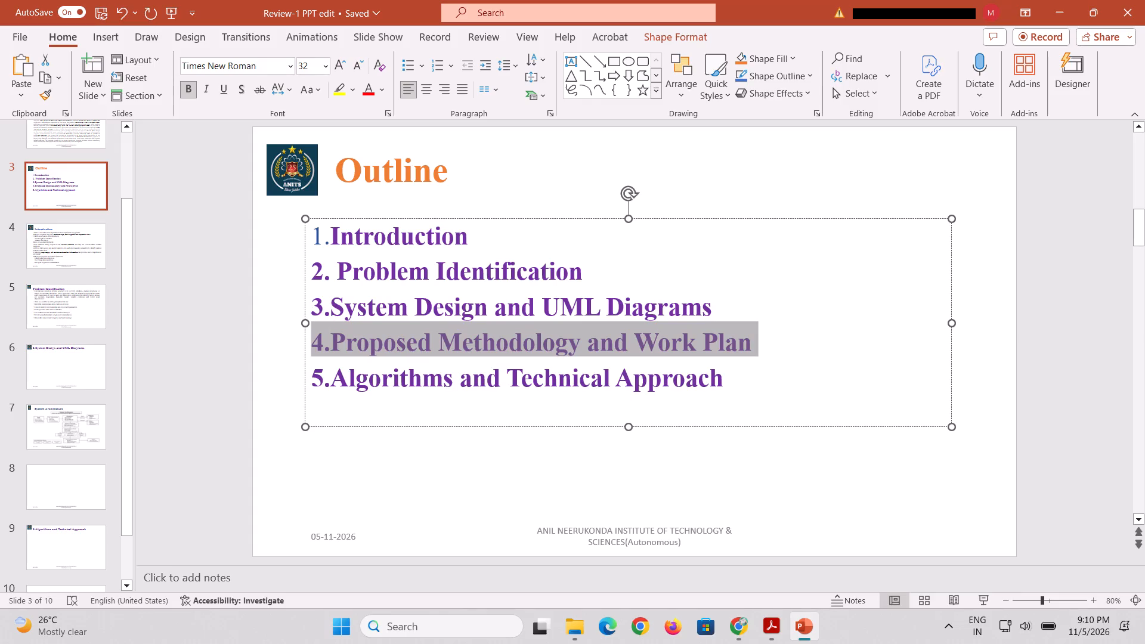
{"action": "left_click_drag", "start_coordinate": [310, 345], "coordinate": [311, 345]}
{"action": "key", "text": "ctrl+c"}
{"action": "left_click", "coordinate": [64, 475]}
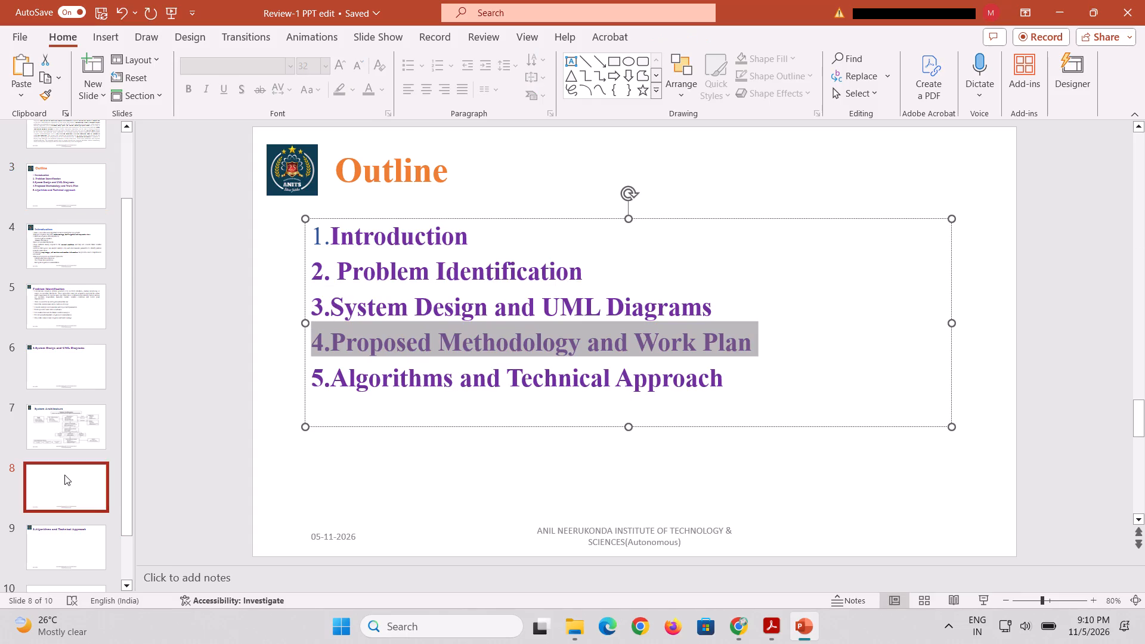
{"action": "left_click", "coordinate": [608, 209]}
{"action": "key", "text": "ctrl+v"}
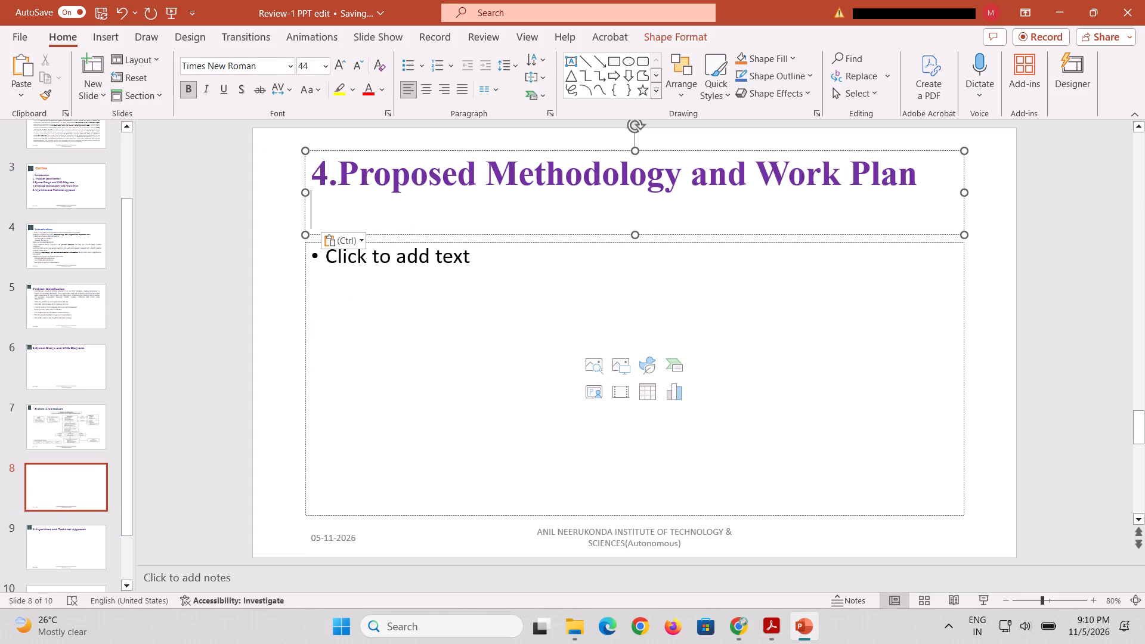
Copy the college logo from the System Architecture slide onto slide 8 and position it just before the title.
{"action": "left_click", "coordinate": [74, 442]}
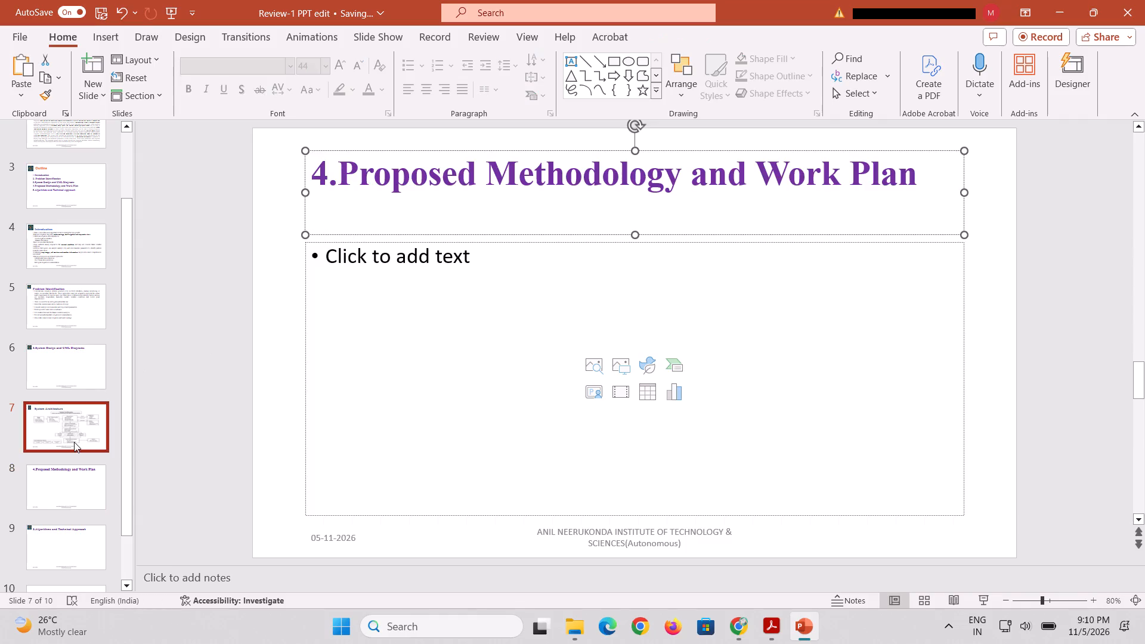
{"action": "left_click", "coordinate": [284, 156]}
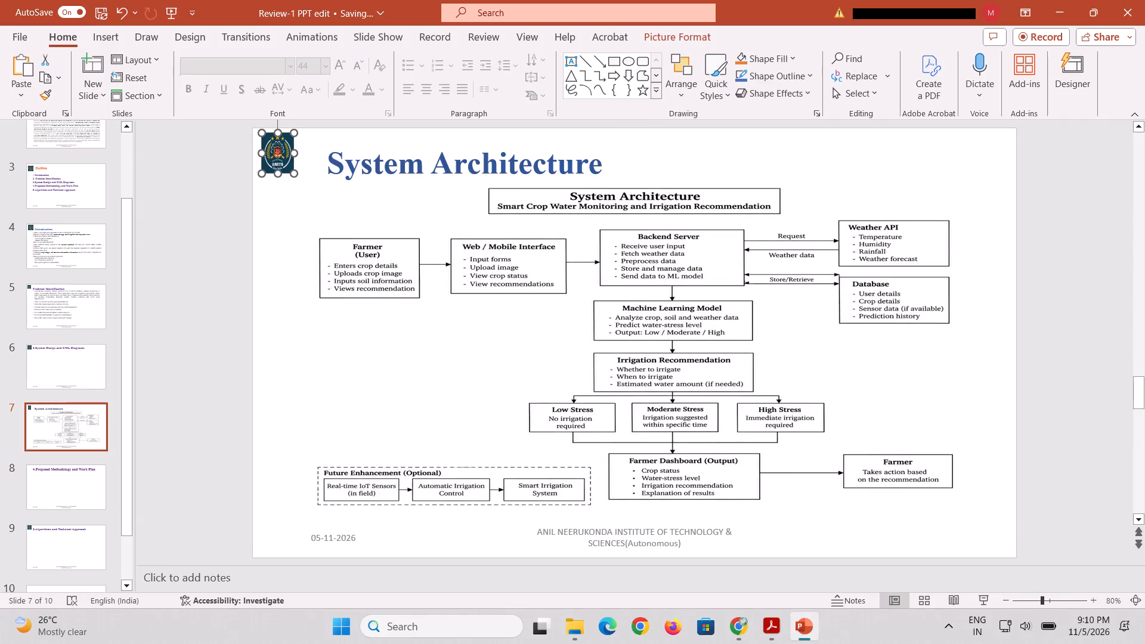
{"action": "key", "text": "ctrl+c"}
{"action": "left_click", "coordinate": [66, 488]}
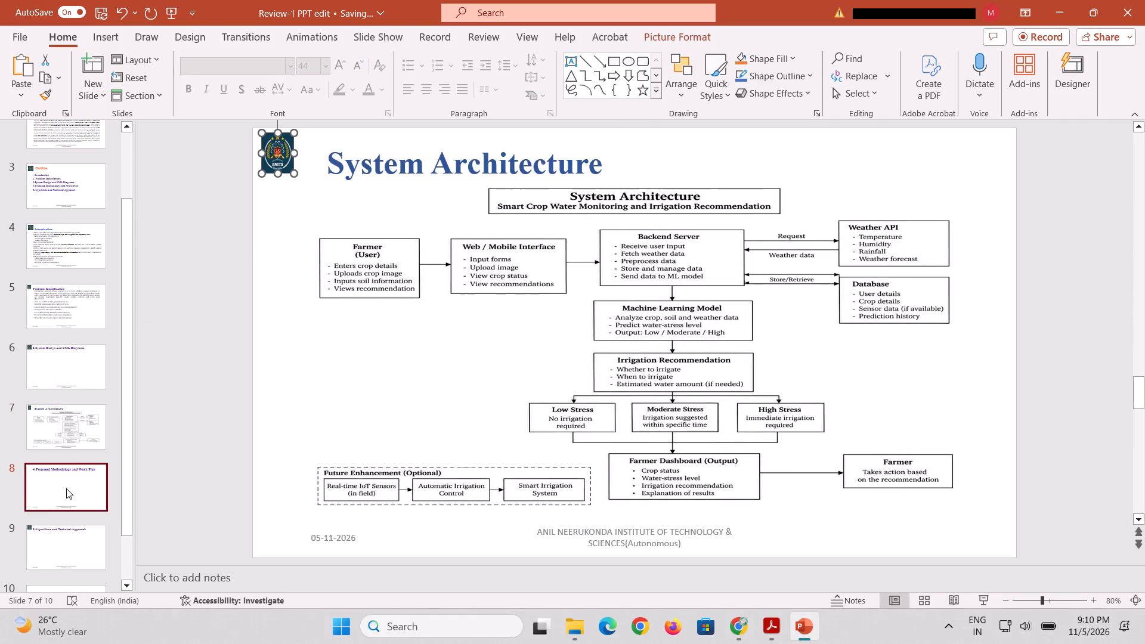
{"action": "left_click", "coordinate": [288, 166]}
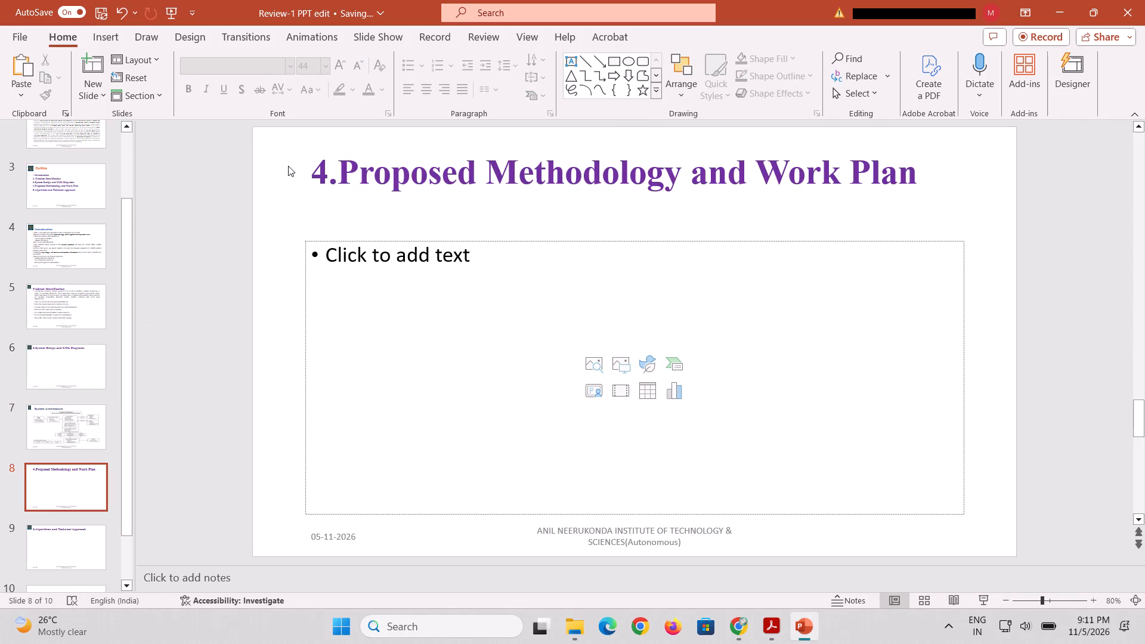
{"action": "key", "text": "ctrl+v"}
{"action": "left_click_drag", "start_coordinate": [286, 162], "coordinate": [287, 166]}
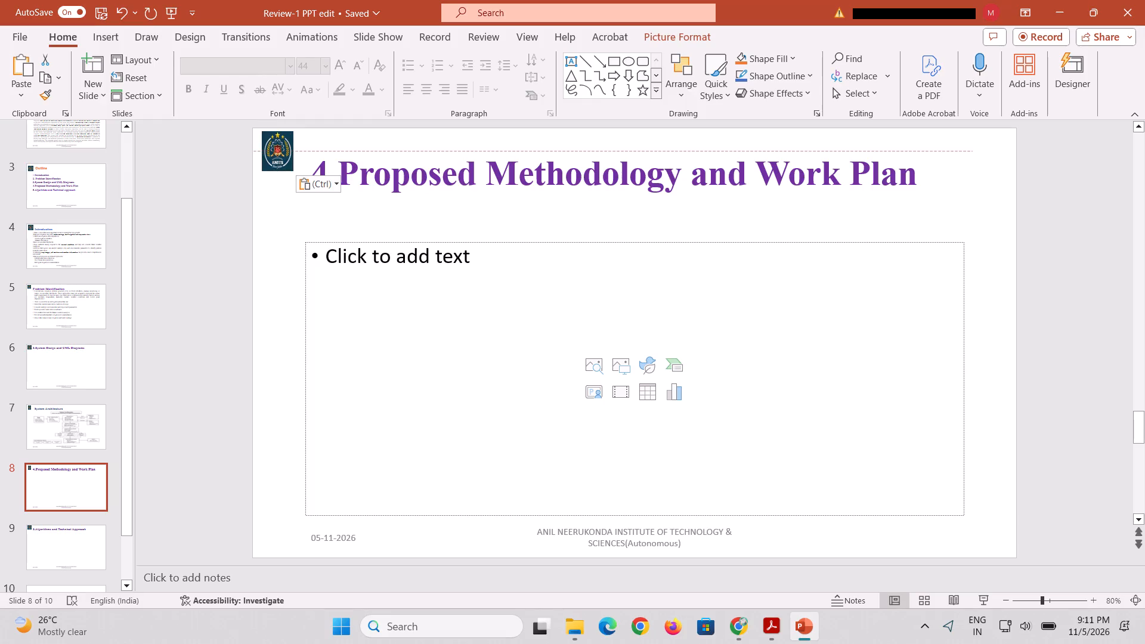
{"action": "left_click_drag", "start_coordinate": [287, 166], "coordinate": [291, 177]}
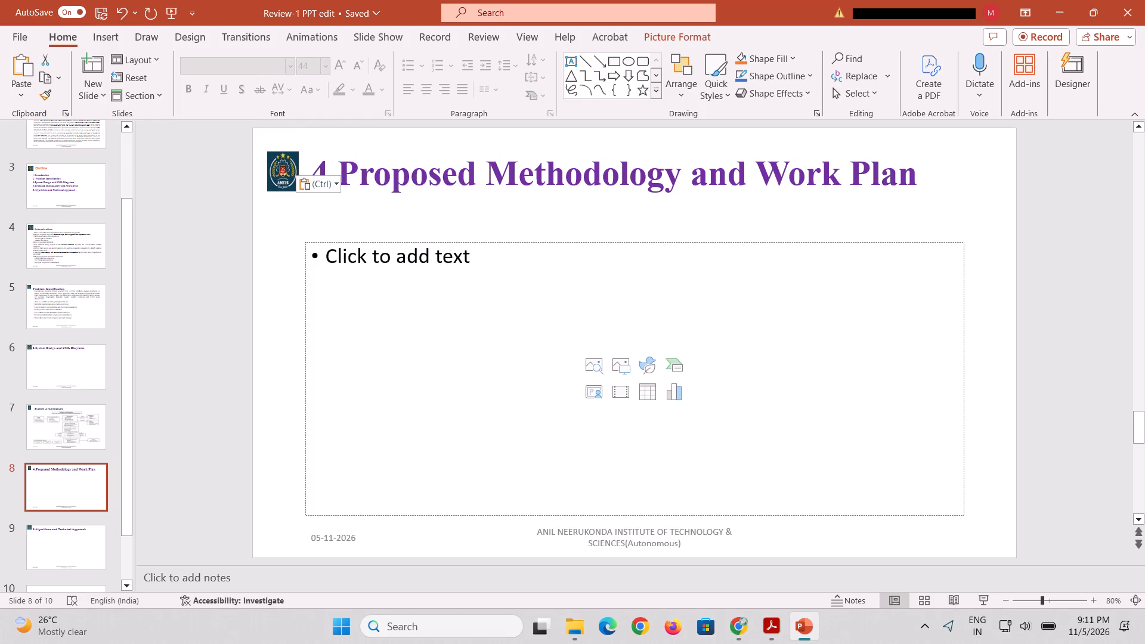
{"action": "left_click_drag", "start_coordinate": [291, 177], "coordinate": [291, 177]}
{"action": "left_click_drag", "start_coordinate": [291, 177], "coordinate": [291, 173]}
Reshape slide 8's title placeholder into a shorter box aligned with the logo.
{"action": "left_click", "coordinate": [366, 184]}
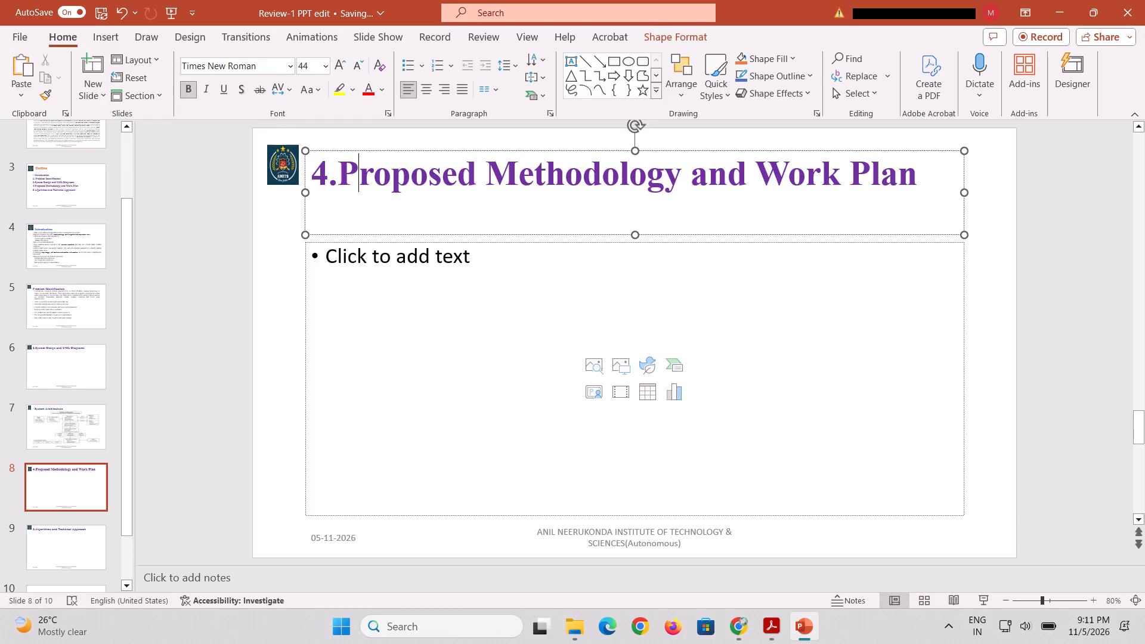
{"action": "left_click_drag", "start_coordinate": [307, 153], "coordinate": [305, 138]}
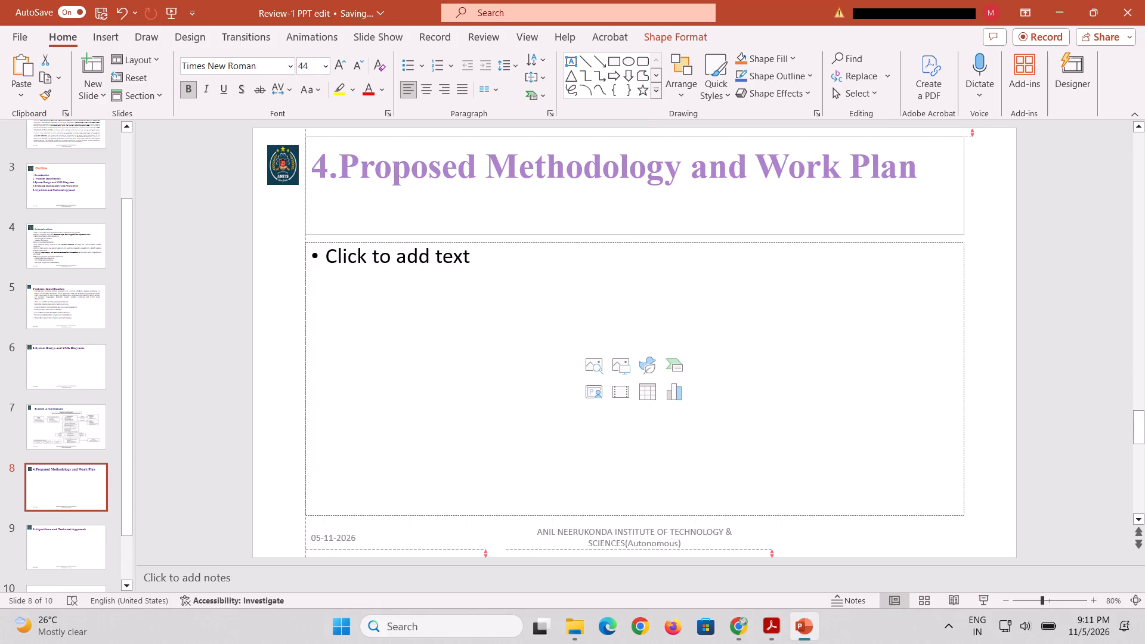
{"action": "left_click_drag", "start_coordinate": [305, 138], "coordinate": [305, 138]}
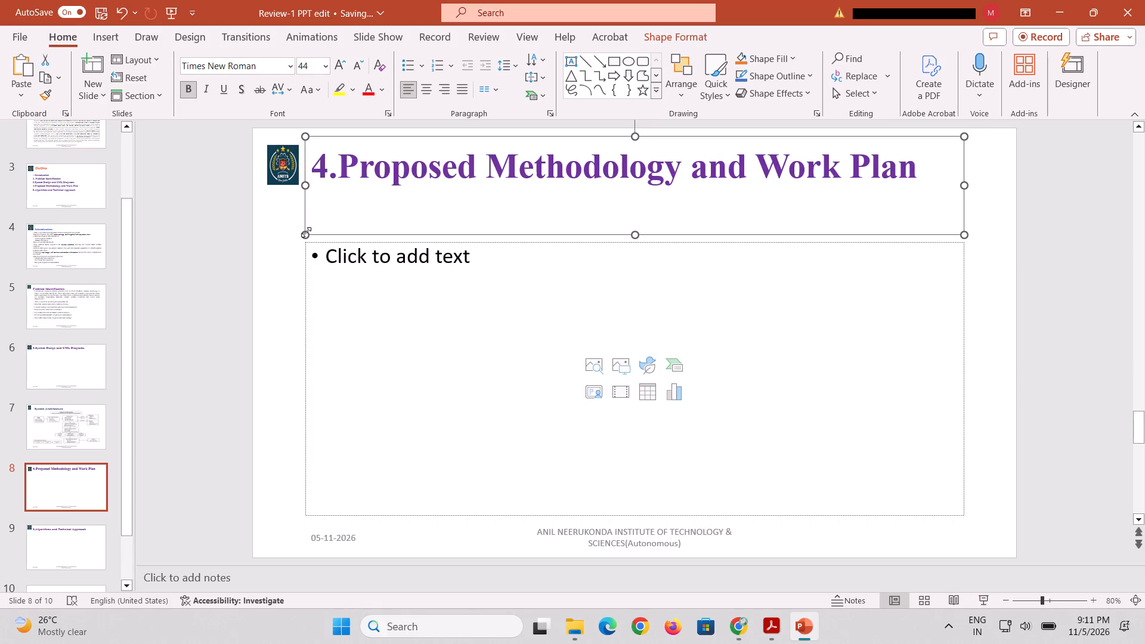
{"action": "left_click_drag", "start_coordinate": [306, 232], "coordinate": [302, 193]}
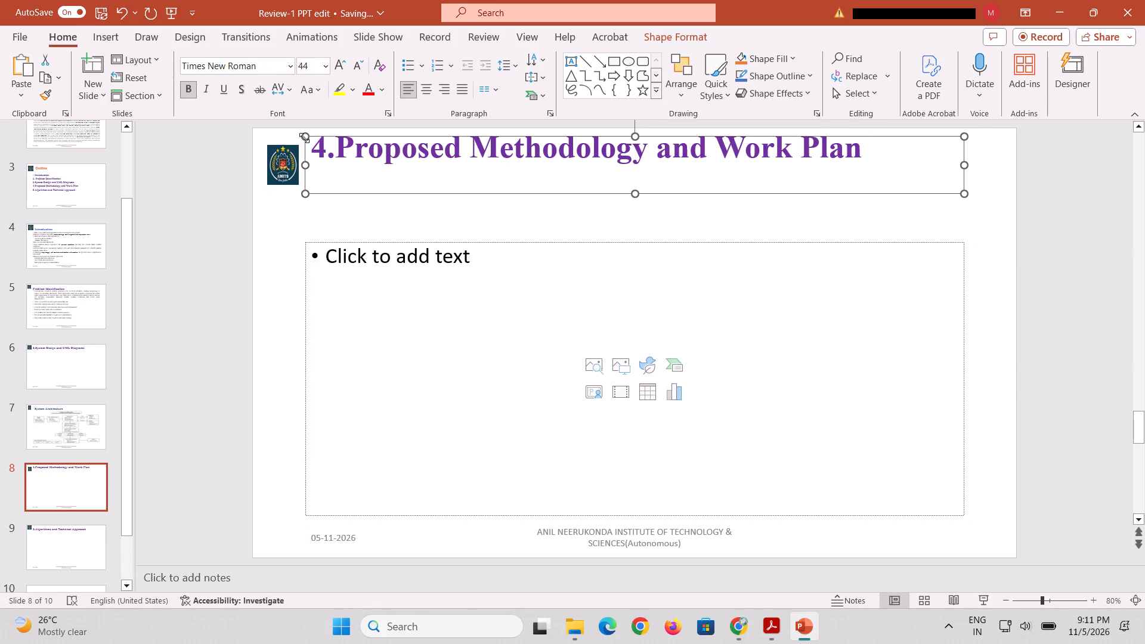
{"action": "left_click_drag", "start_coordinate": [304, 138], "coordinate": [304, 166]}
Extend slide 8's content placeholder upward to just below the title.
{"action": "left_click", "coordinate": [441, 291]}
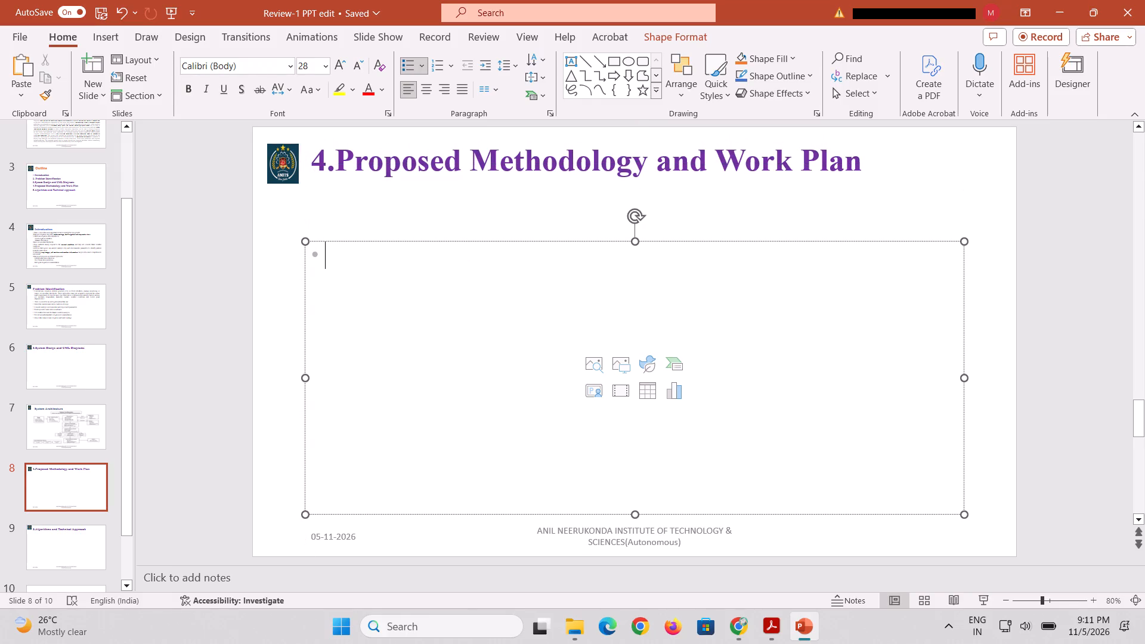
{"action": "left_click_drag", "start_coordinate": [634, 239], "coordinate": [631, 211]}
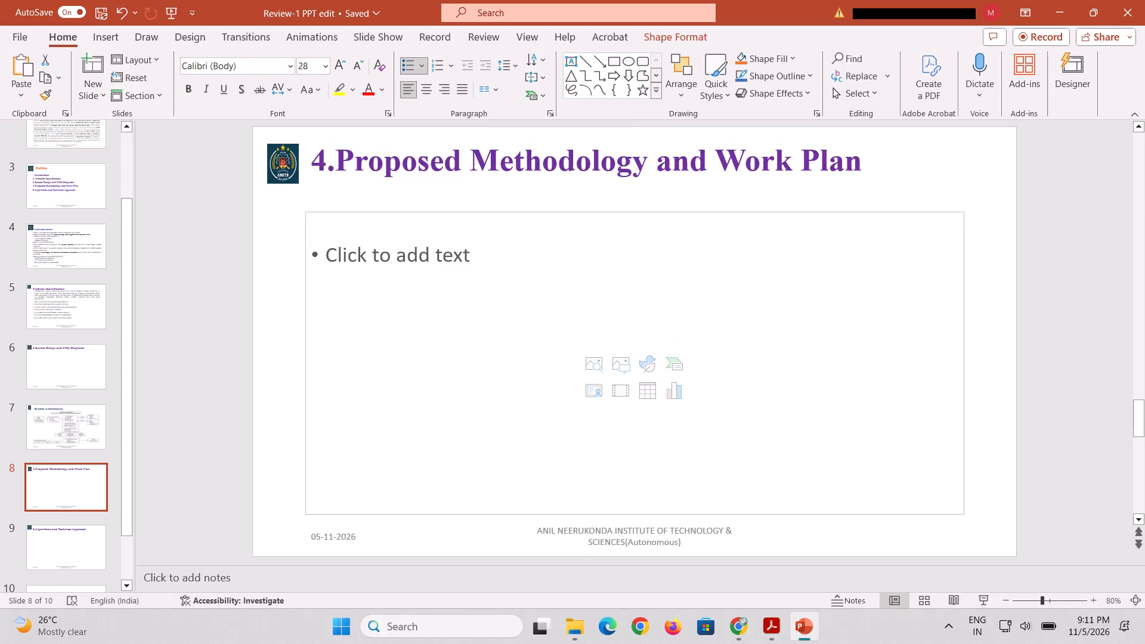
{"action": "left_click_drag", "start_coordinate": [631, 211], "coordinate": [627, 194]}
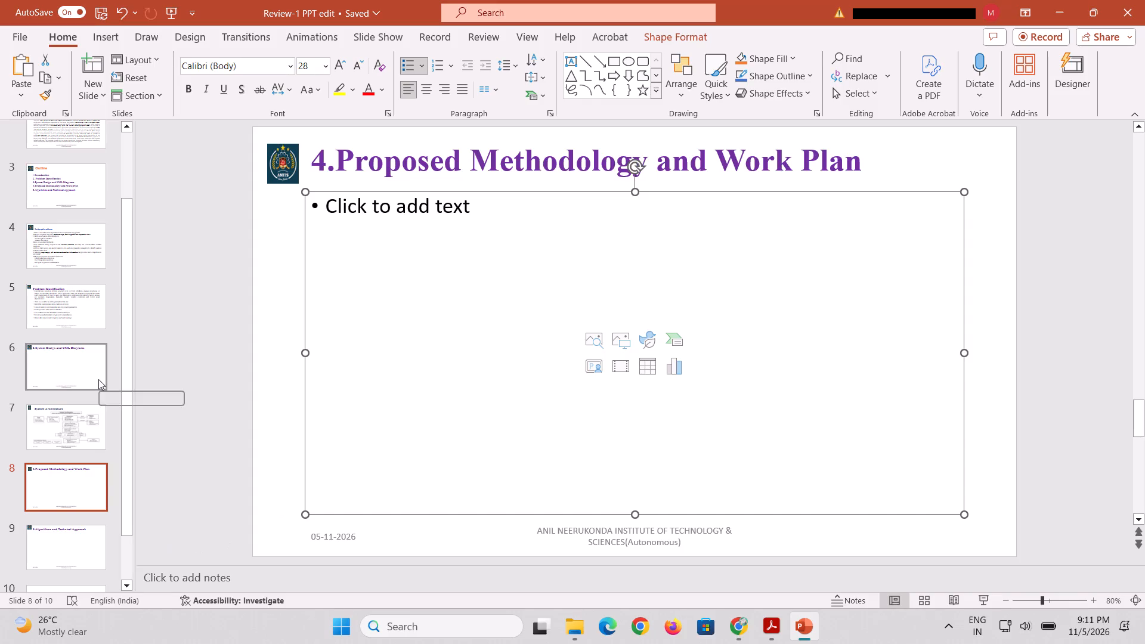
Review the opening slides from the title slide through System Design and UML Diagrams, comparing their headings with the Outline slide.
{"action": "scroll", "coordinate": [98, 379], "scroll_direction": "up", "scroll_amount": 4}
{"action": "left_click", "coordinate": [87, 161]}
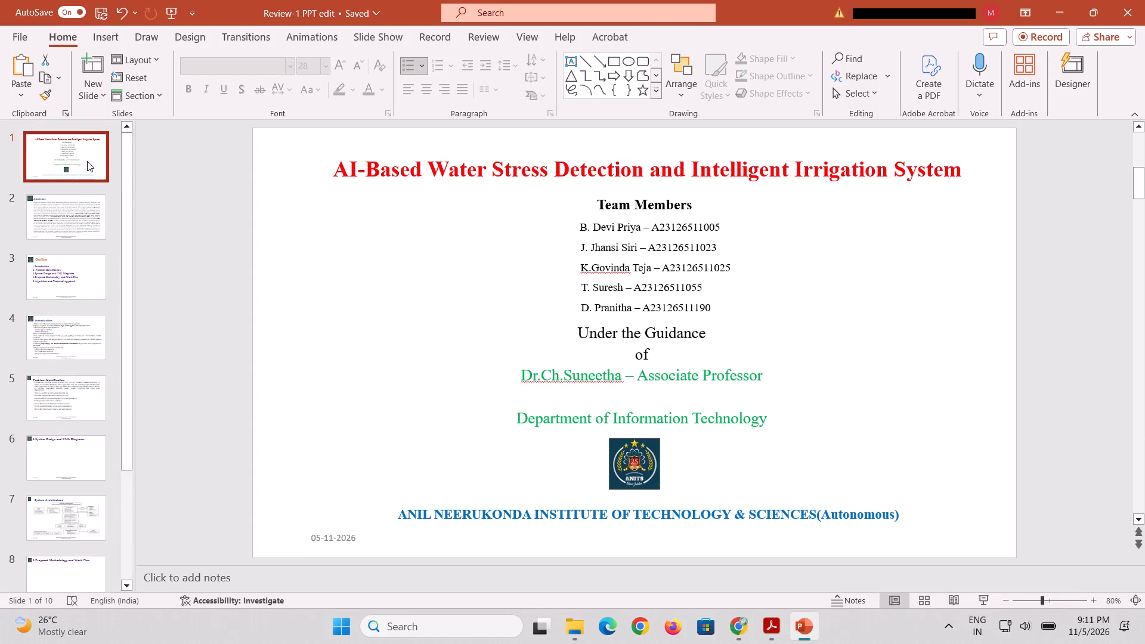
{"action": "key", "text": "Down"}
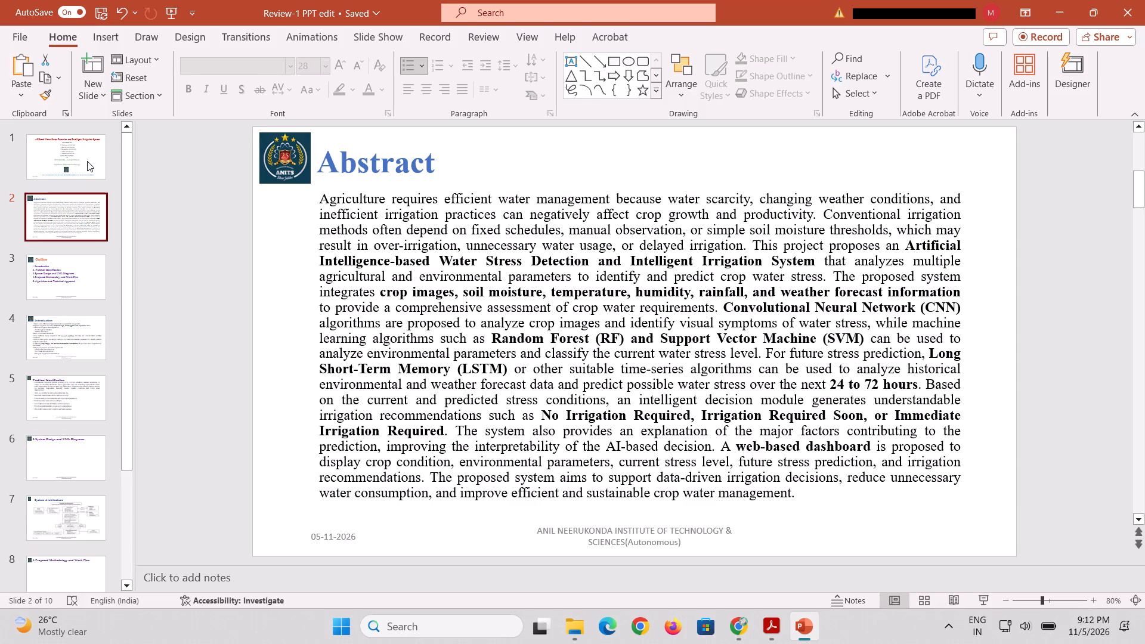
{"action": "key", "text": "Down"}
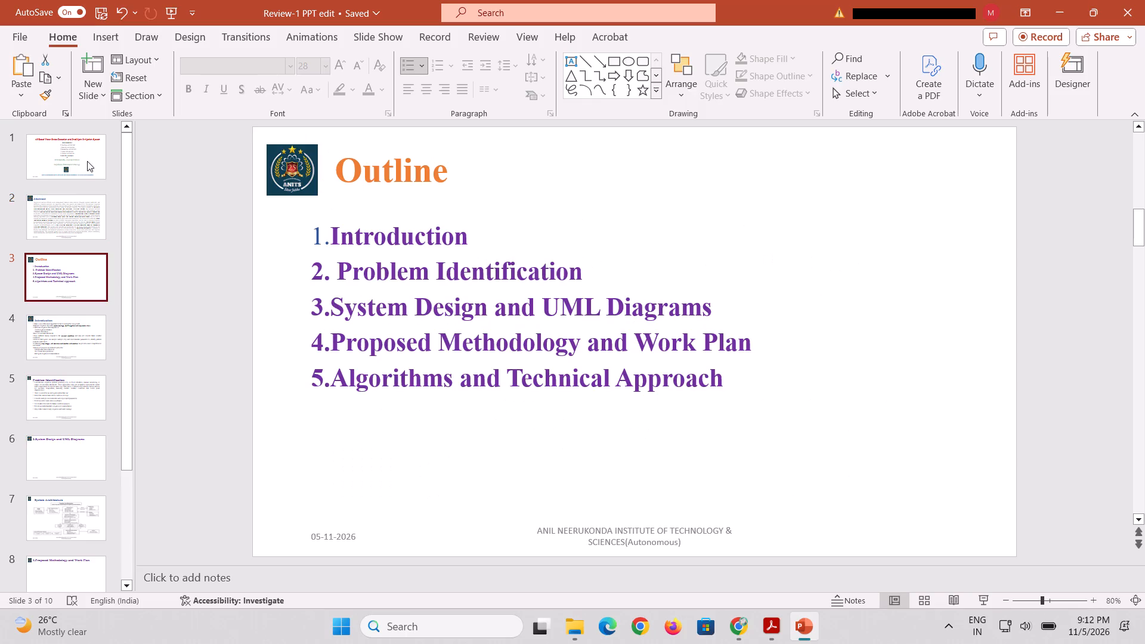
{"action": "key", "text": "Down"}
{"action": "key", "text": "Down"}
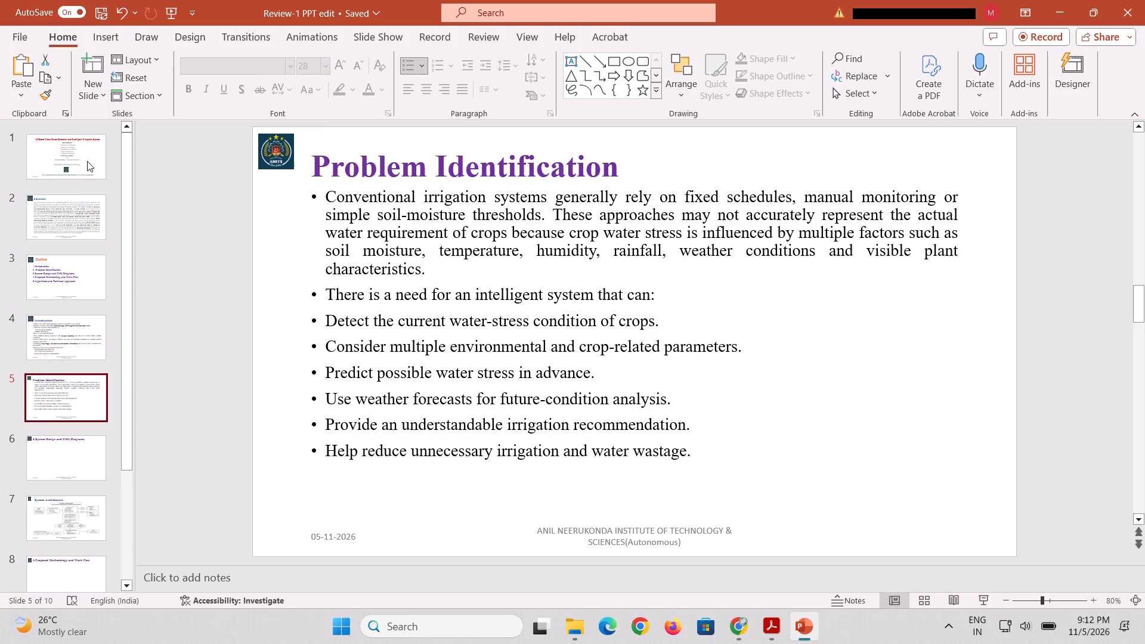
{"action": "key", "text": "Down"}
{"action": "key", "text": "Up"}
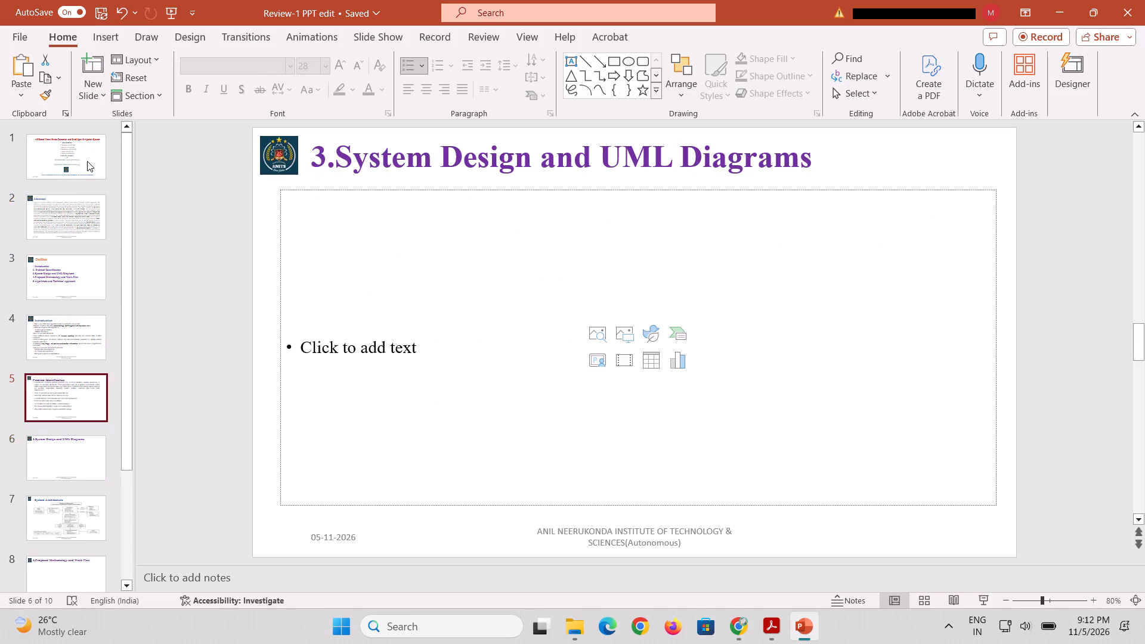
{"action": "key", "text": "Up"}
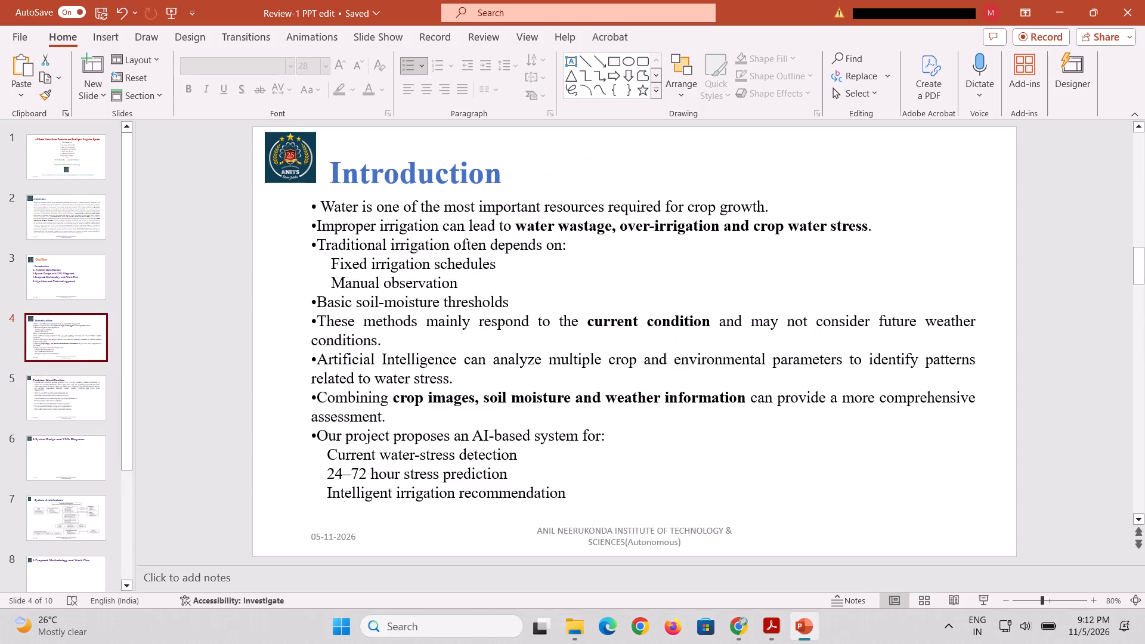
{"action": "left_click", "coordinate": [37, 303]}
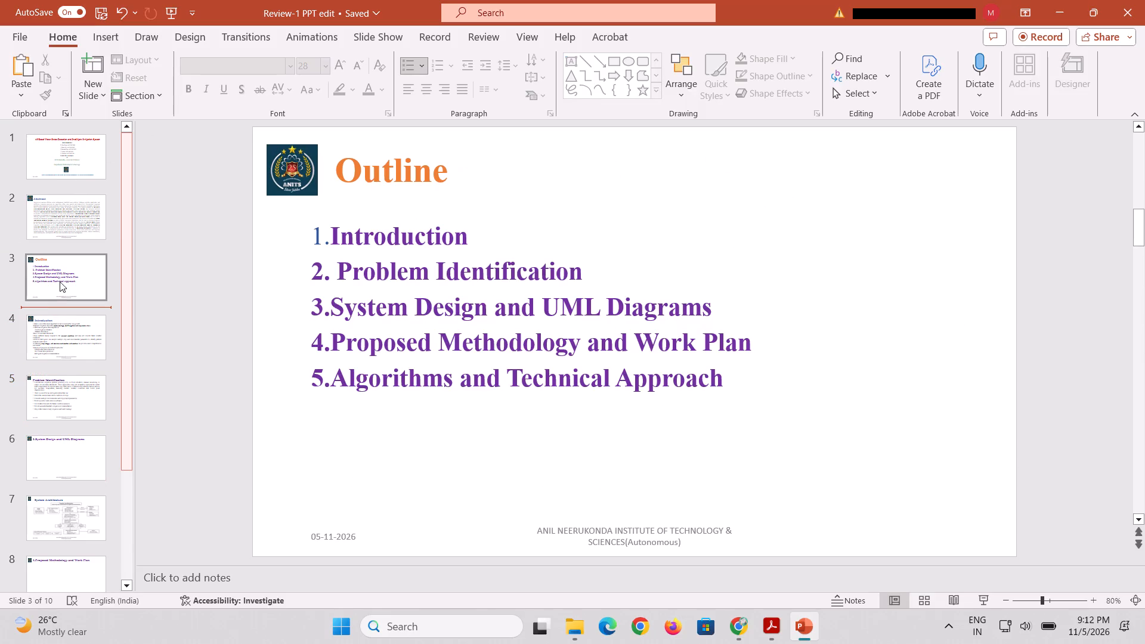
{"action": "left_click", "coordinate": [60, 279]}
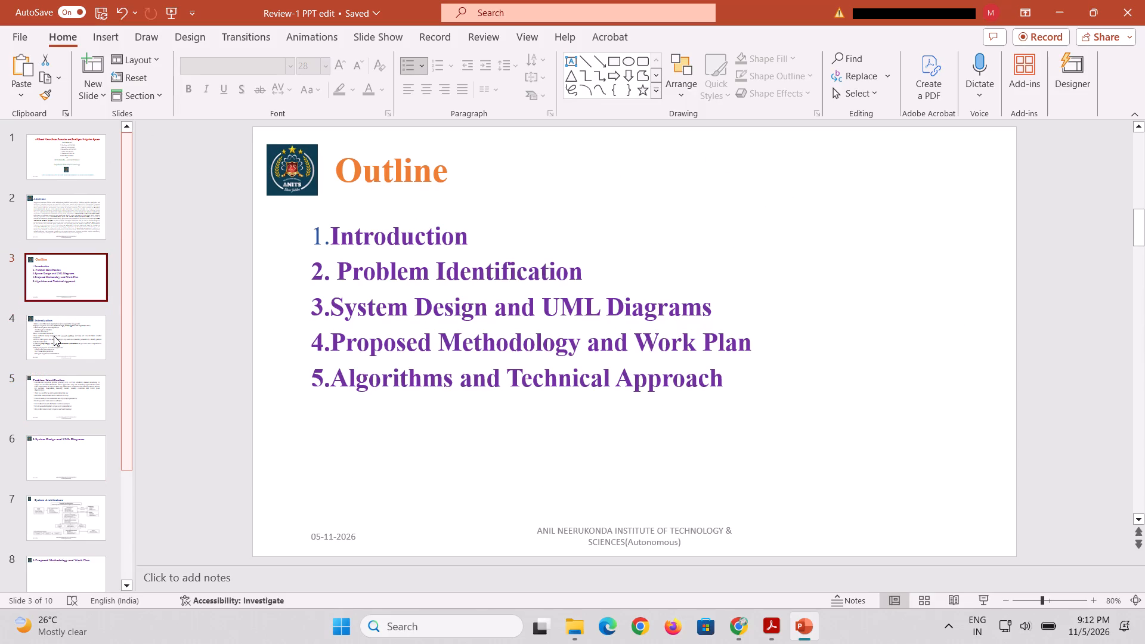
Clear the "Introduction" heading text from slide 4's title placeholder.
{"action": "left_click", "coordinate": [54, 336]}
{"action": "left_click", "coordinate": [500, 171]}
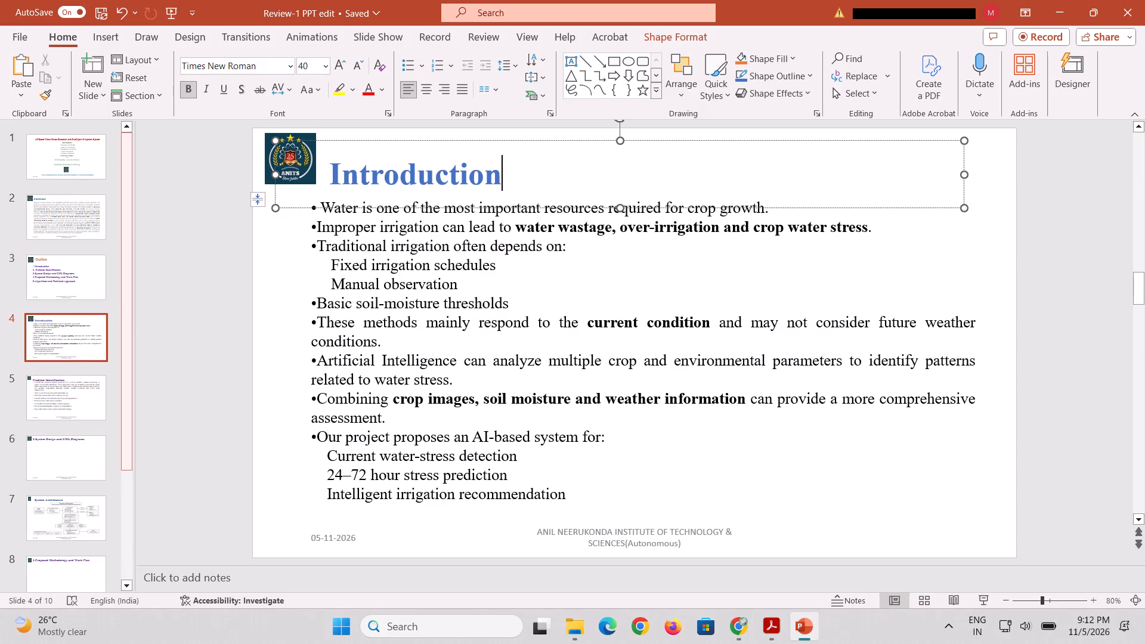
{"action": "key", "text": "BackSpace"}
{"action": "key", "text": "BackSpace"}
{"action": "key", "text": "BackSpace"}
{"action": "key", "text": "BackSpace"}
{"action": "key", "text": "BackSpace"}
{"action": "key", "text": "BackSpace"}
{"action": "key", "text": "BackSpace"}
{"action": "key", "text": "BackSpace"}
{"action": "key", "text": "BackSpace"}
{"action": "key", "text": "BackSpace"}
{"action": "key", "text": "BackSpace"}
{"action": "key", "text": "BackSpace"}
{"action": "key", "text": "BackSpace"}
{"action": "key", "text": "BackSpace"}
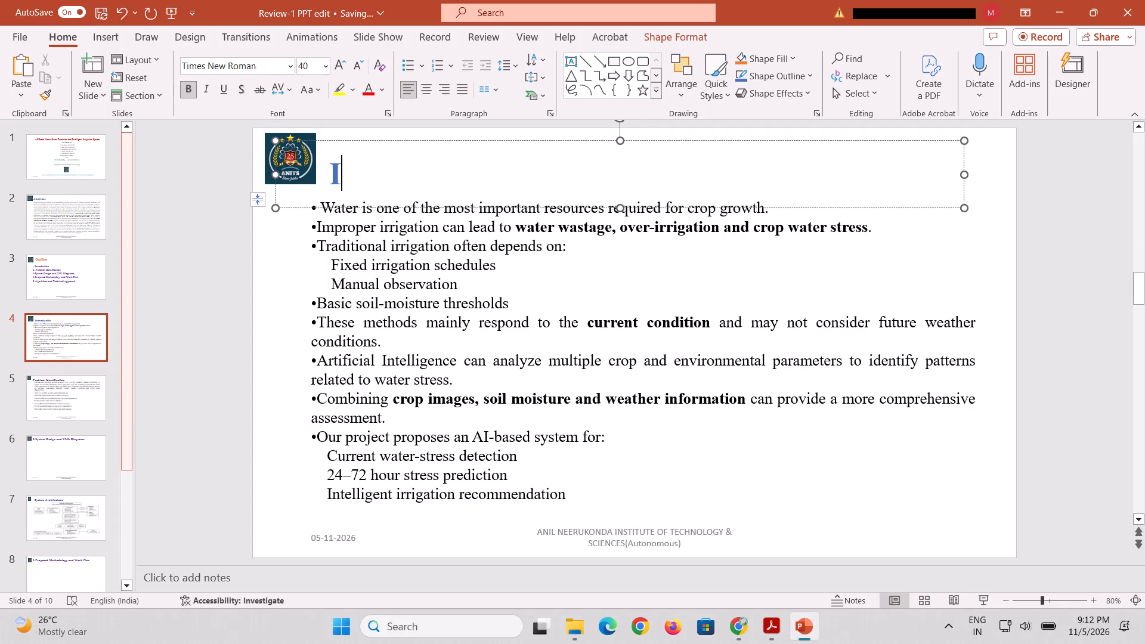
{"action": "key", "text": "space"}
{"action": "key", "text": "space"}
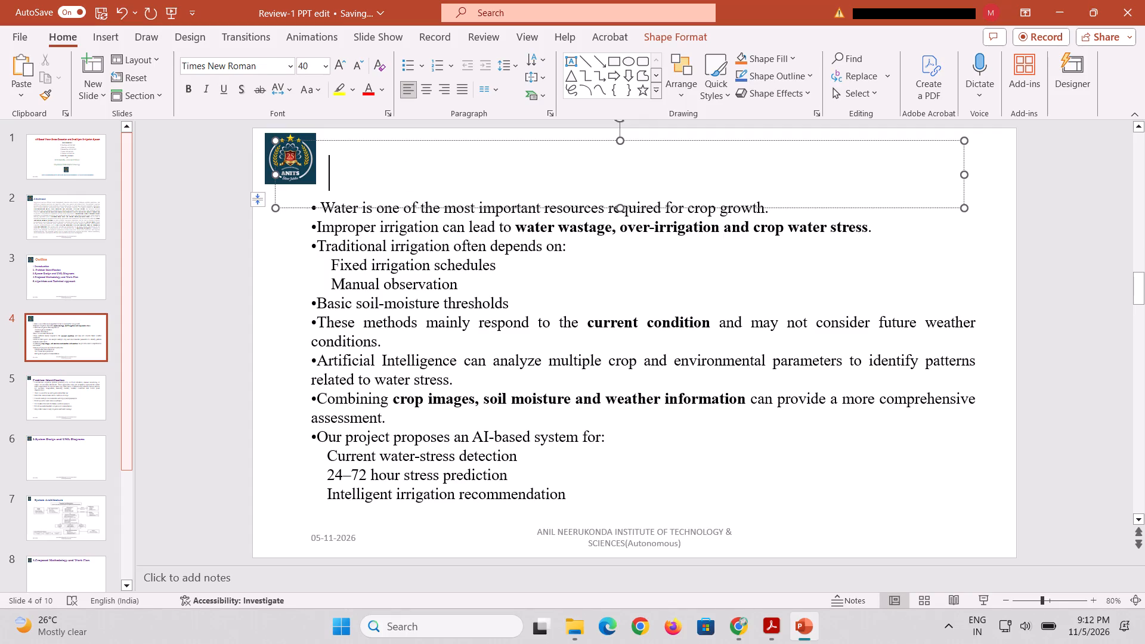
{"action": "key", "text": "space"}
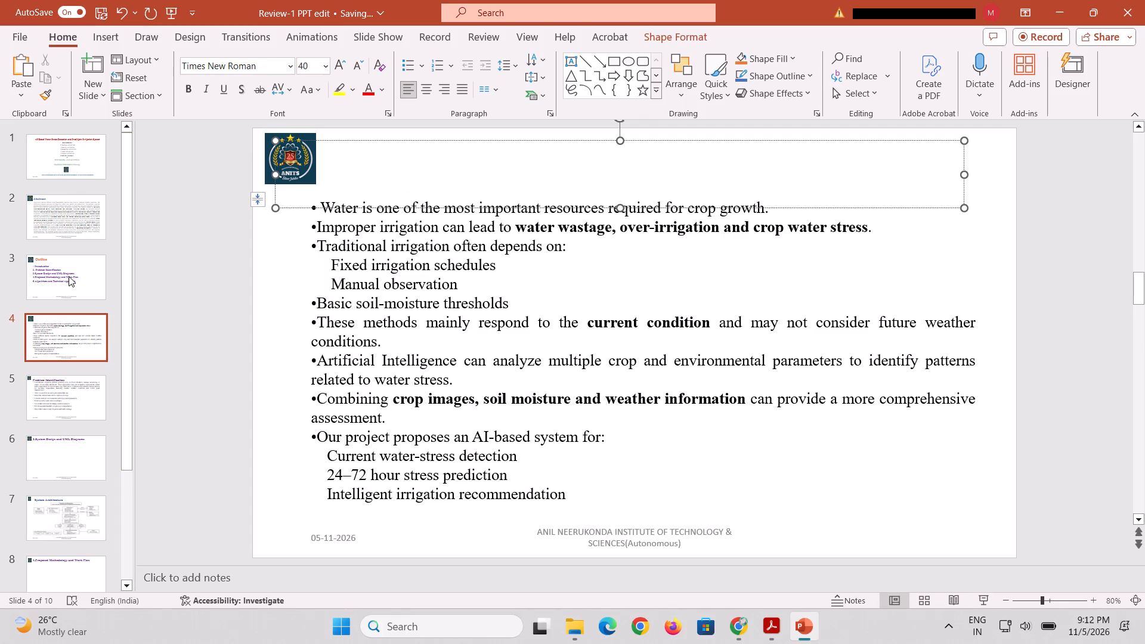
Copy the "1.Introduction" line from the Outline slide.
{"action": "left_click", "coordinate": [65, 277]}
{"action": "left_click_drag", "start_coordinate": [478, 237], "coordinate": [305, 234]}
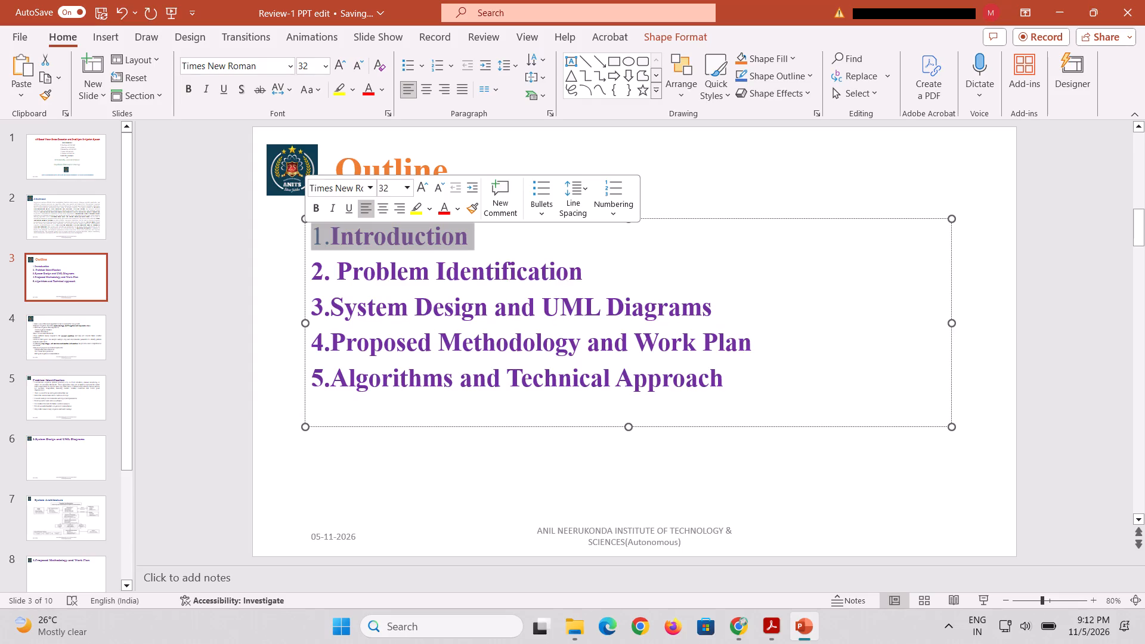
{"action": "key", "text": "ctrl+c"}
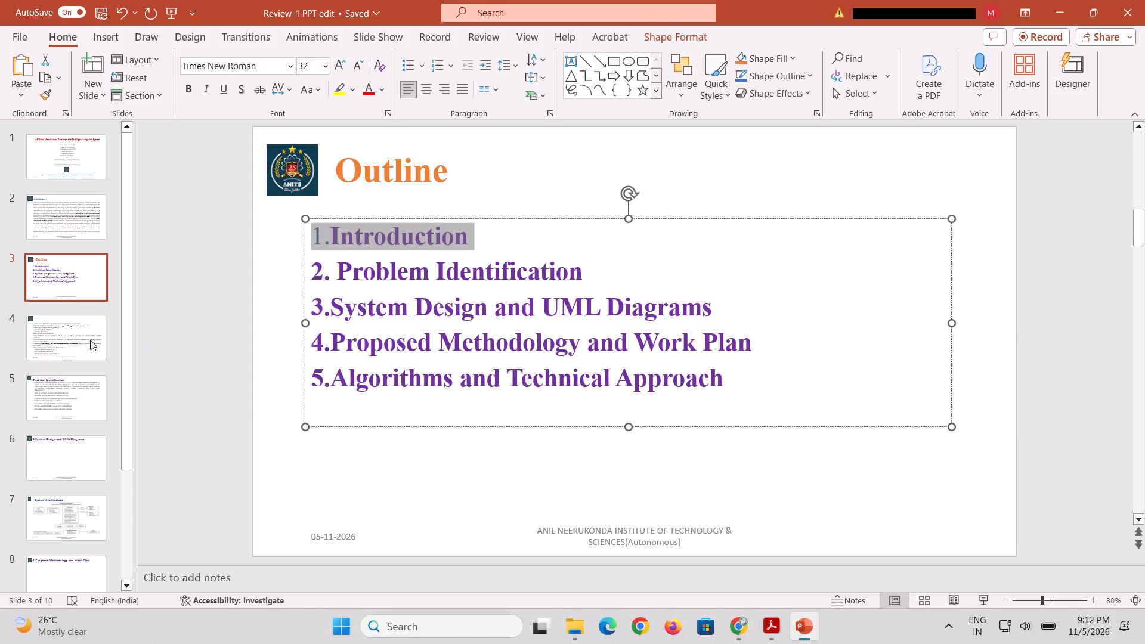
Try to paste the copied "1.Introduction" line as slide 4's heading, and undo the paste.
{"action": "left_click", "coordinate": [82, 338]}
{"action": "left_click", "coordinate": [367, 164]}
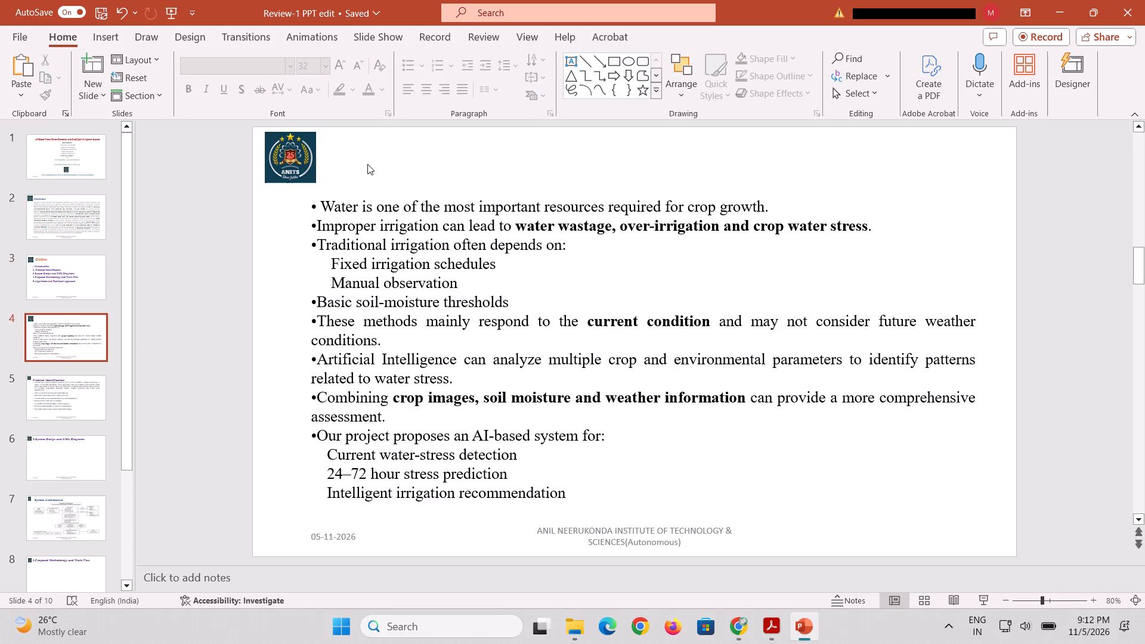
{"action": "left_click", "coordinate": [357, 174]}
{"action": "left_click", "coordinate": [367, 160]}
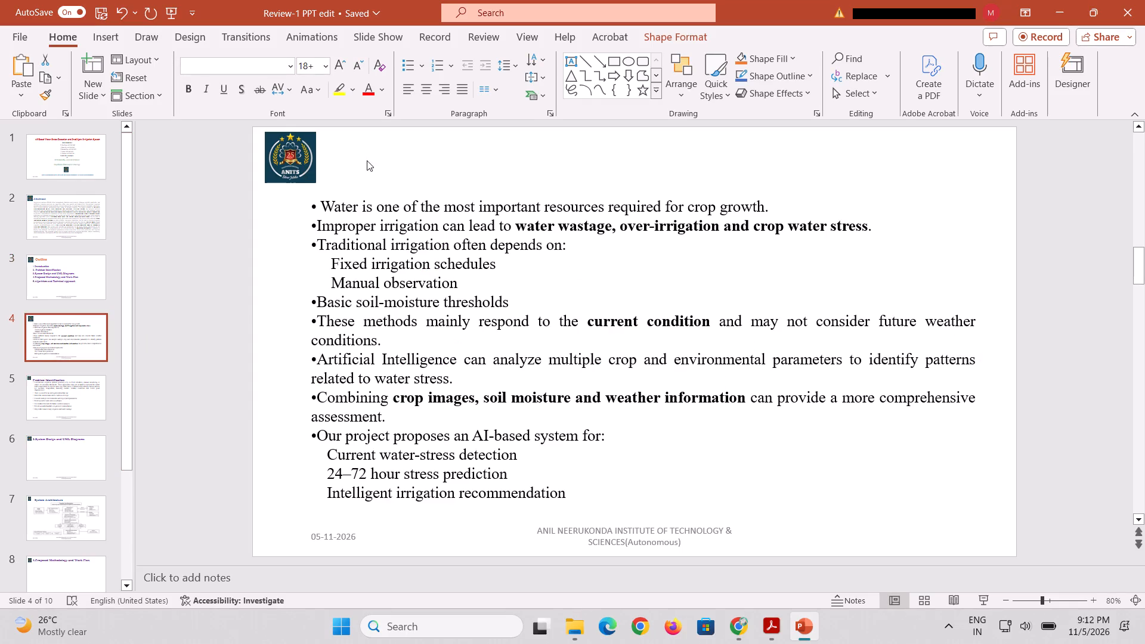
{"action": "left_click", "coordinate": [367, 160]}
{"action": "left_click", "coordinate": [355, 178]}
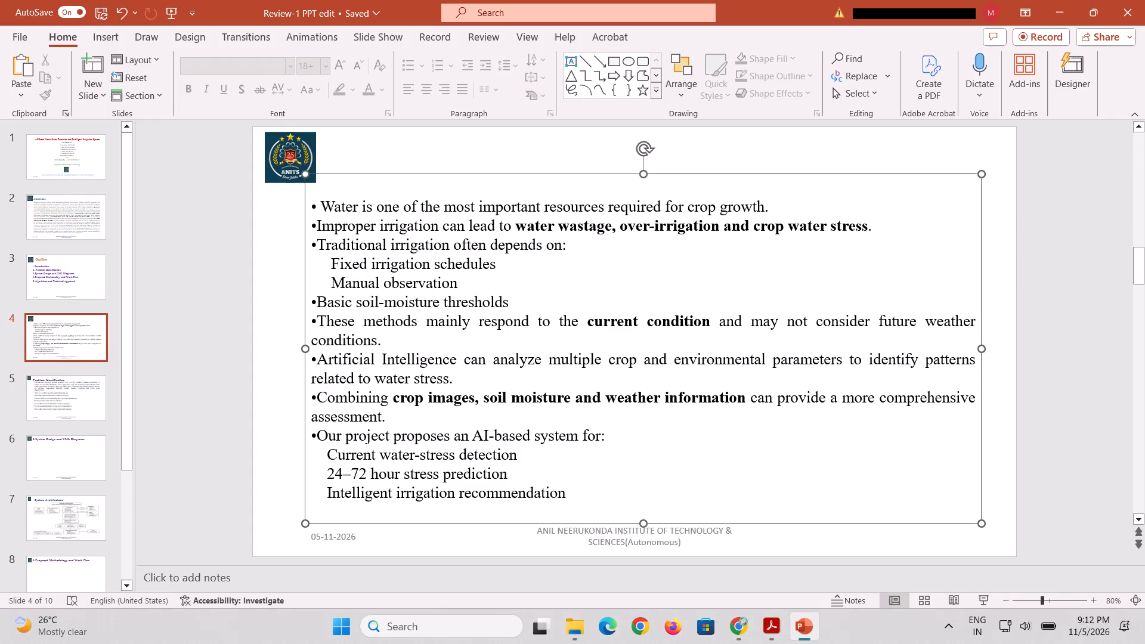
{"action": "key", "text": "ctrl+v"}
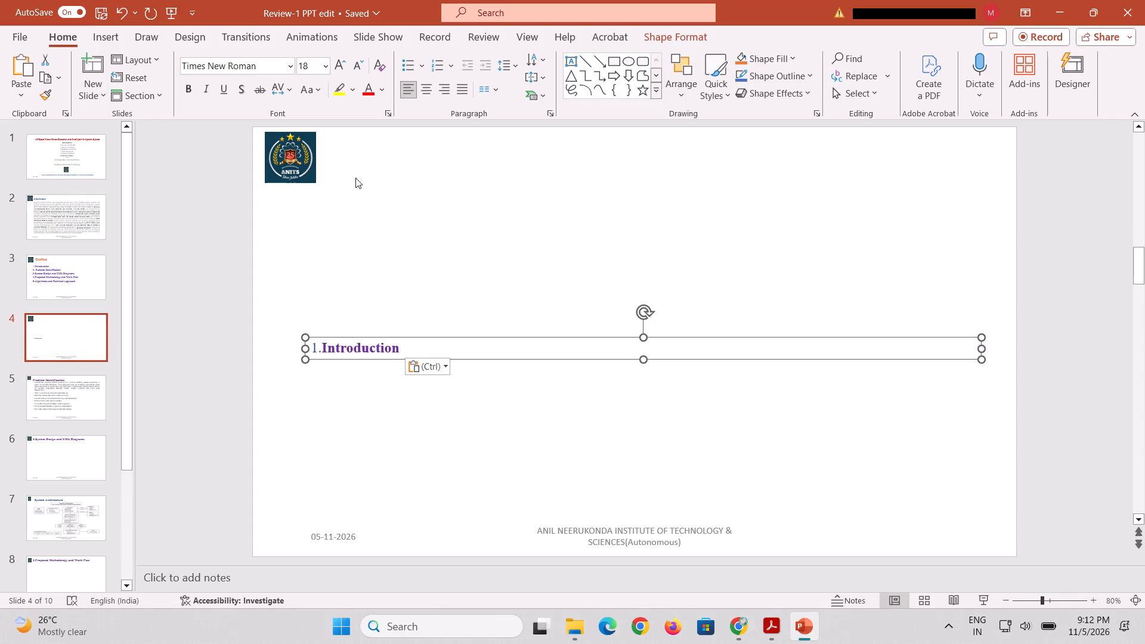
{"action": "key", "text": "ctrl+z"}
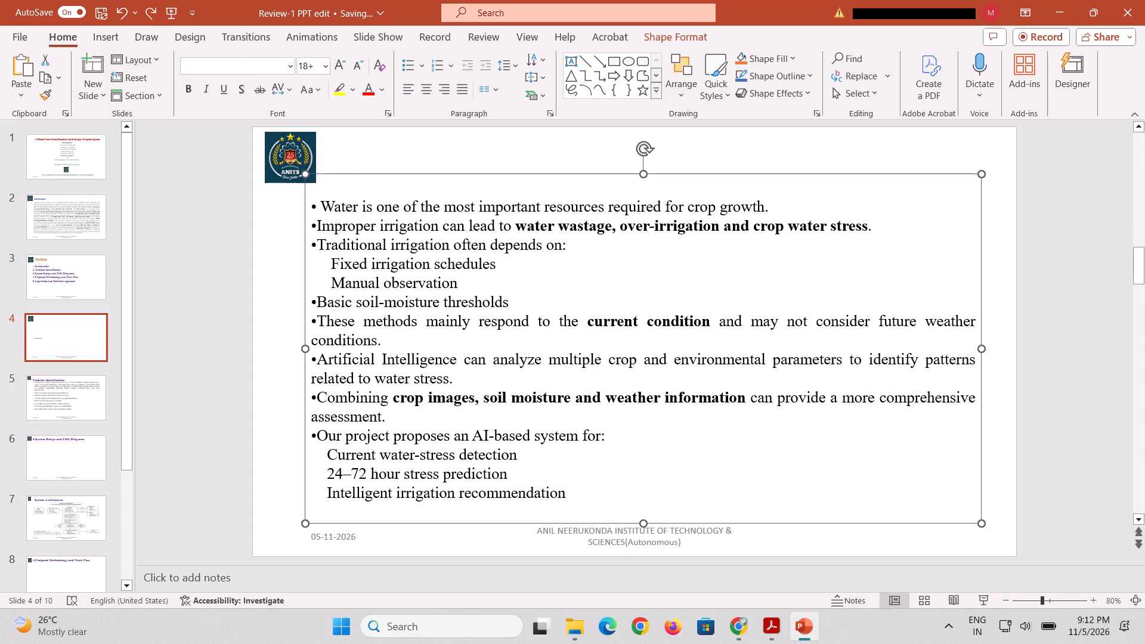
Paste the copied "1.Introduction" line as slide 4's heading, indented with two extra spaces.
{"action": "left_click", "coordinate": [418, 139]}
{"action": "key", "text": "ctrl+z"}
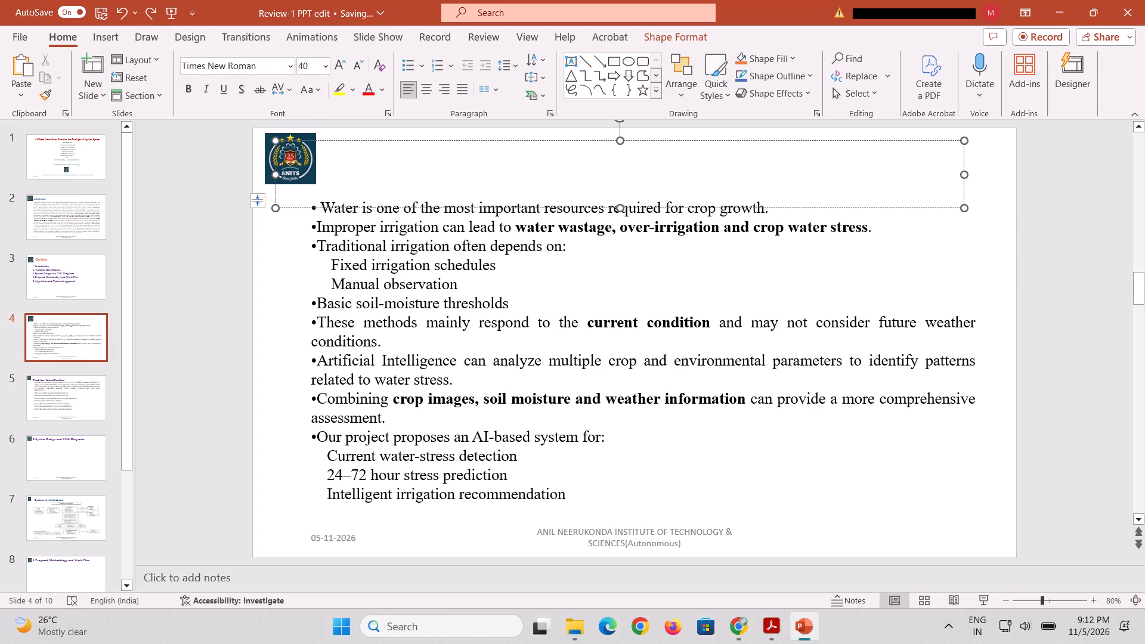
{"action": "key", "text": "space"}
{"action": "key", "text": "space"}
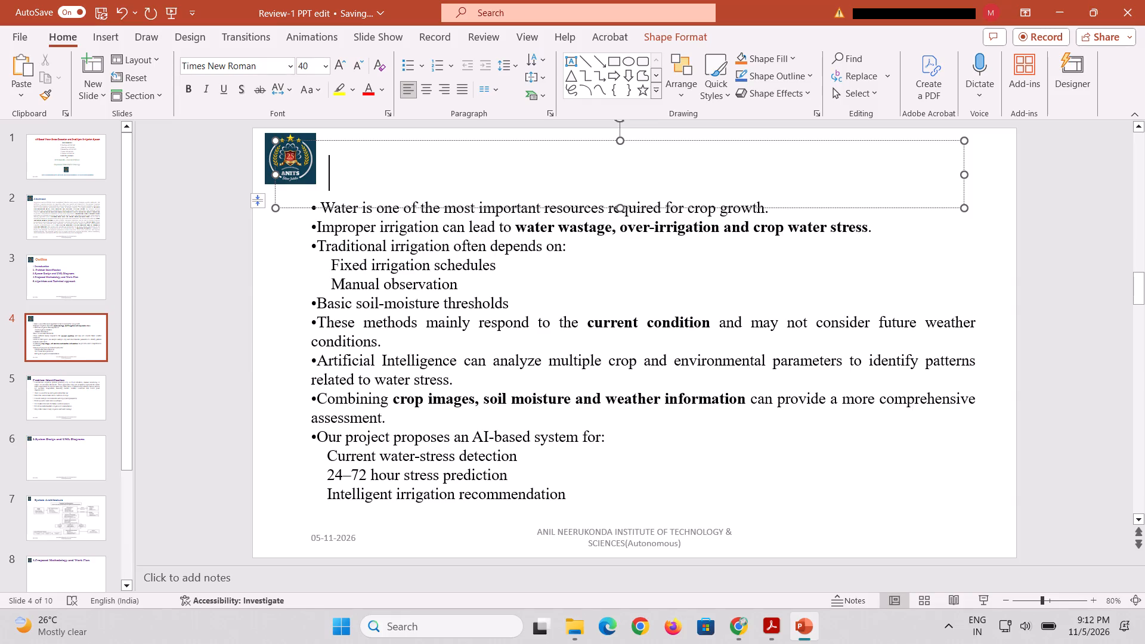
{"action": "key", "text": "ctrl+v"}
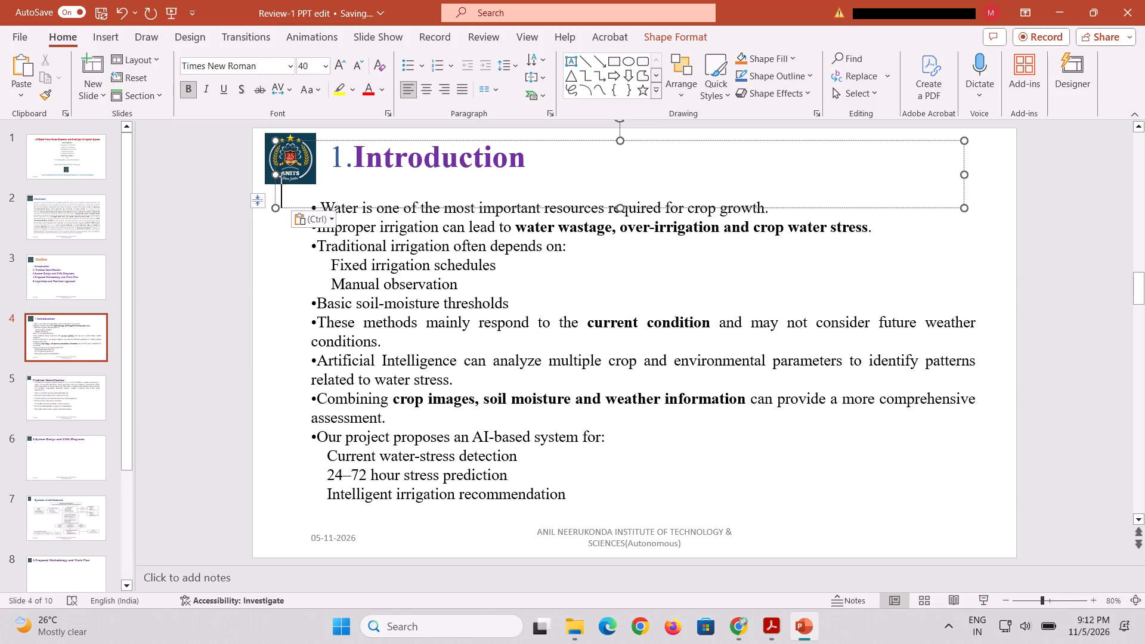
{"action": "left_click", "coordinate": [266, 290]}
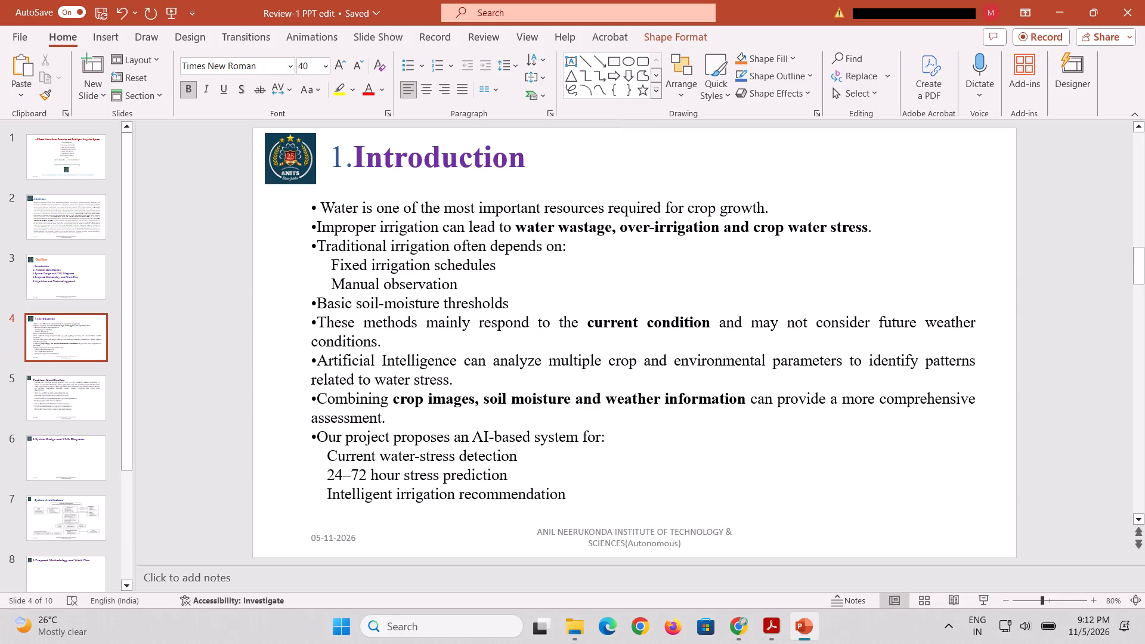
Remove the "1." number from slide 4's heading so it reads "Introduction".
{"action": "left_click", "coordinate": [349, 158]}
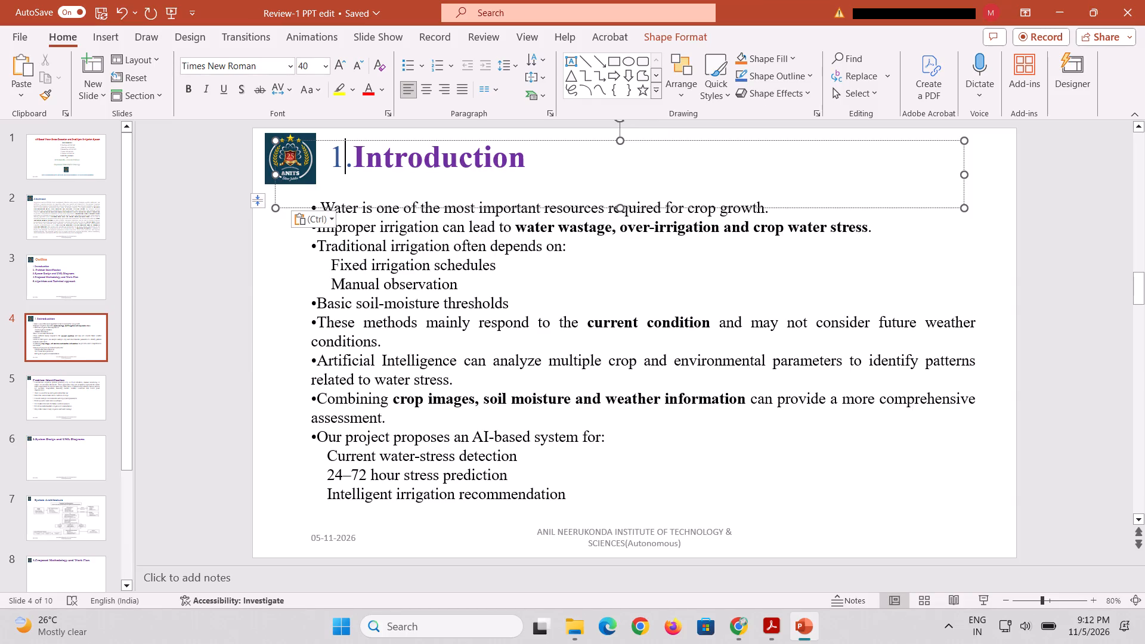
{"action": "key", "text": "Right"}
{"action": "key", "text": "BackSpace"}
{"action": "key", "text": "BackSpace"}
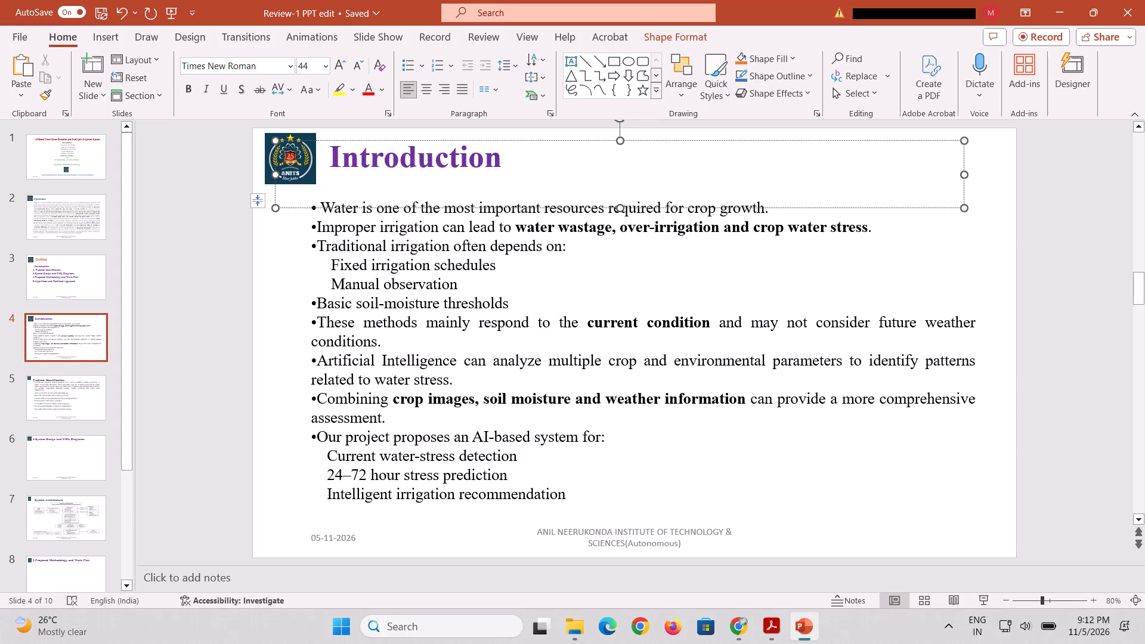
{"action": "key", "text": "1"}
{"action": "key", "text": "BackSpace"}
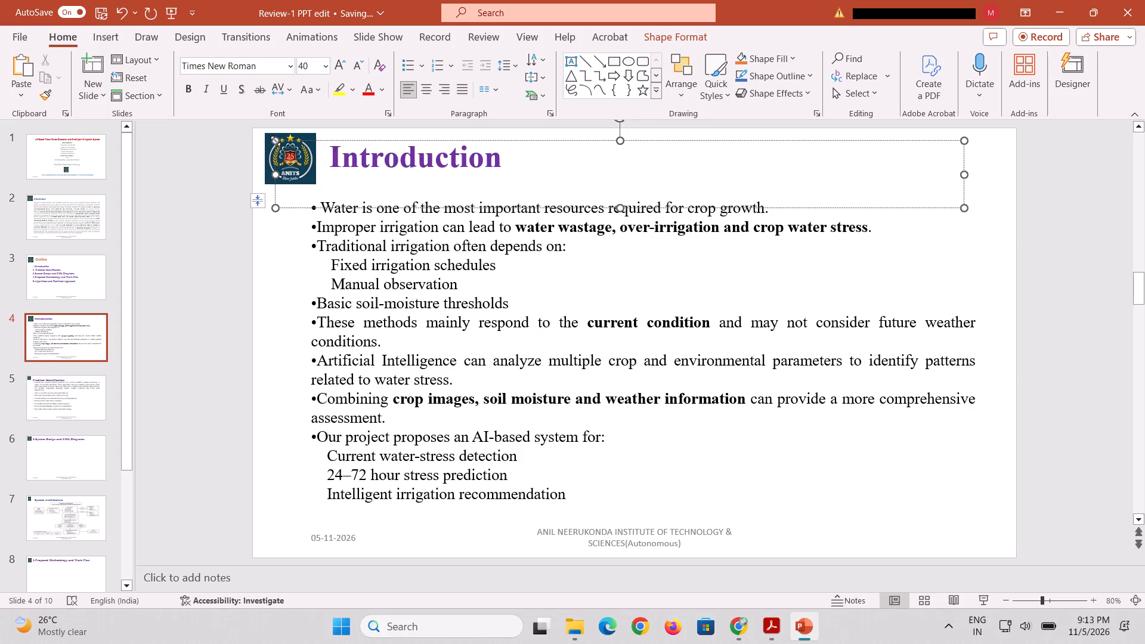
Shrink slide 4's title placeholder slightly from its upper-left corner to move the heading away from the logo.
{"action": "left_click_drag", "start_coordinate": [276, 141], "coordinate": [283, 147]}
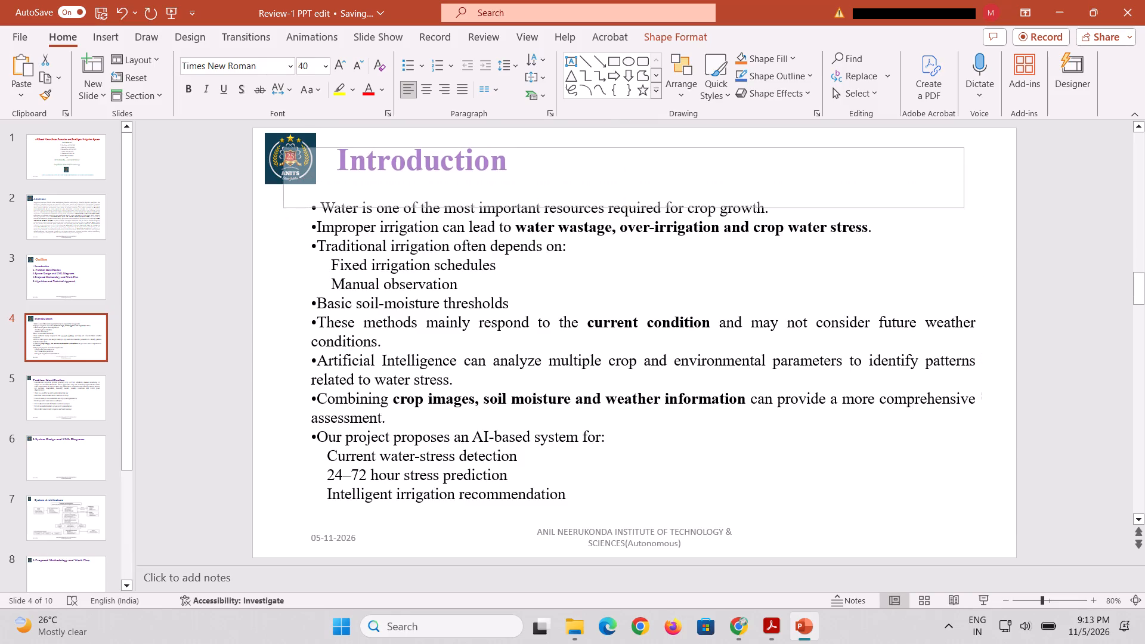
{"action": "left_click_drag", "start_coordinate": [283, 147], "coordinate": [282, 147]}
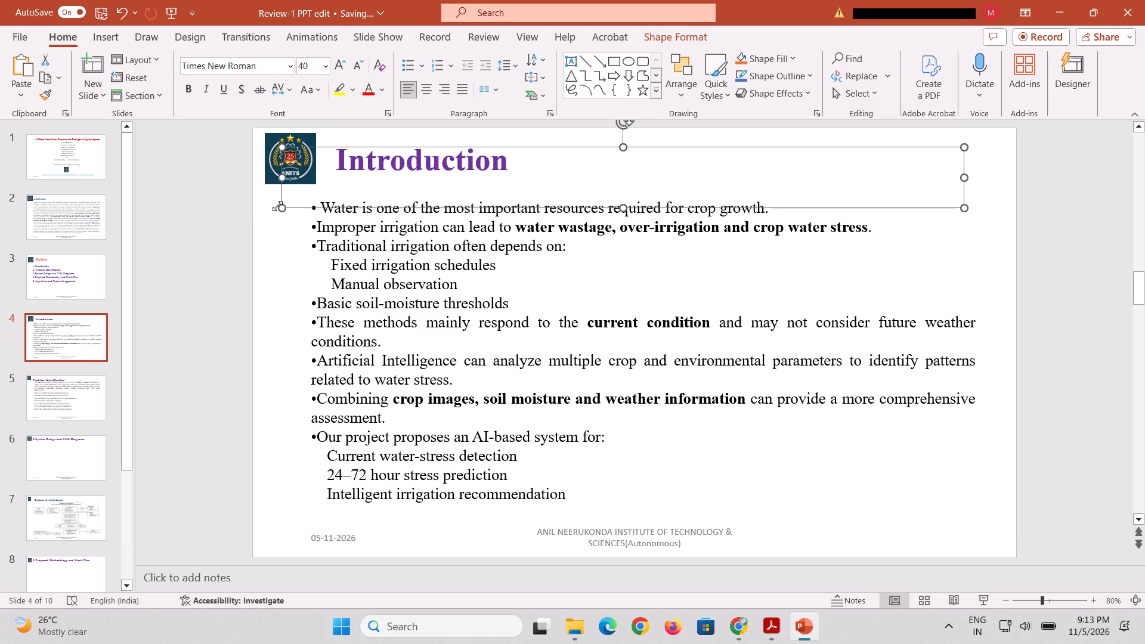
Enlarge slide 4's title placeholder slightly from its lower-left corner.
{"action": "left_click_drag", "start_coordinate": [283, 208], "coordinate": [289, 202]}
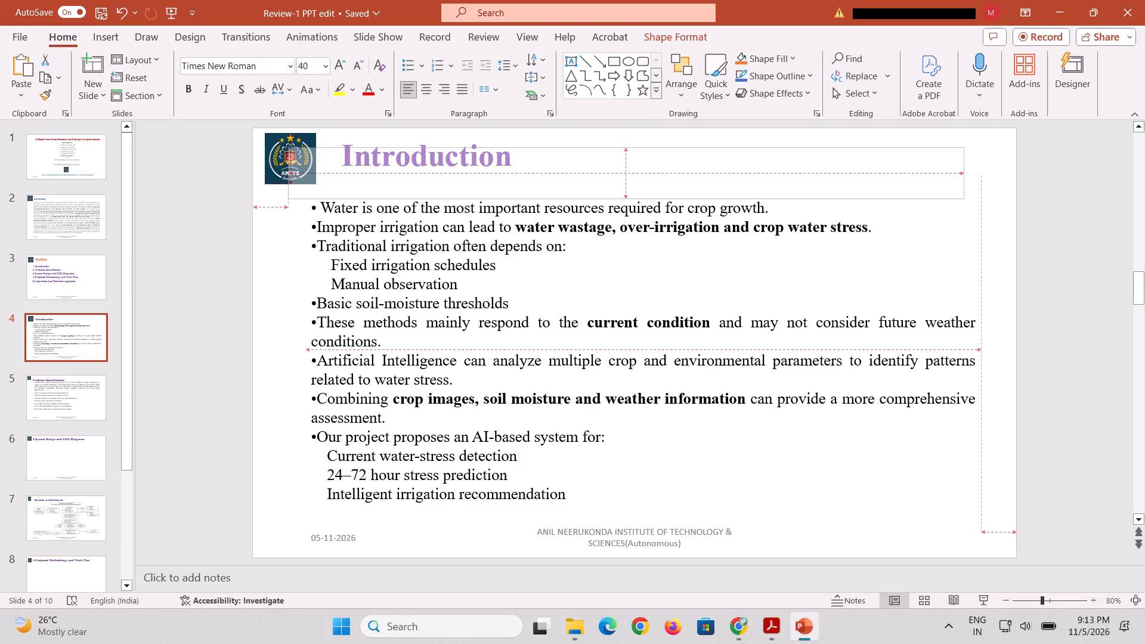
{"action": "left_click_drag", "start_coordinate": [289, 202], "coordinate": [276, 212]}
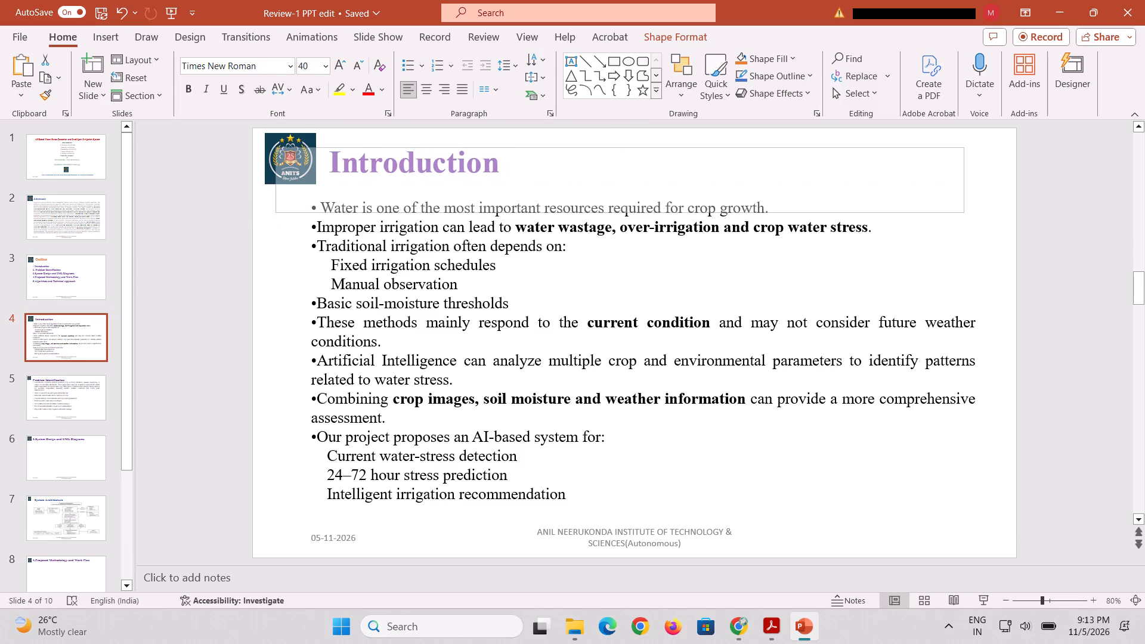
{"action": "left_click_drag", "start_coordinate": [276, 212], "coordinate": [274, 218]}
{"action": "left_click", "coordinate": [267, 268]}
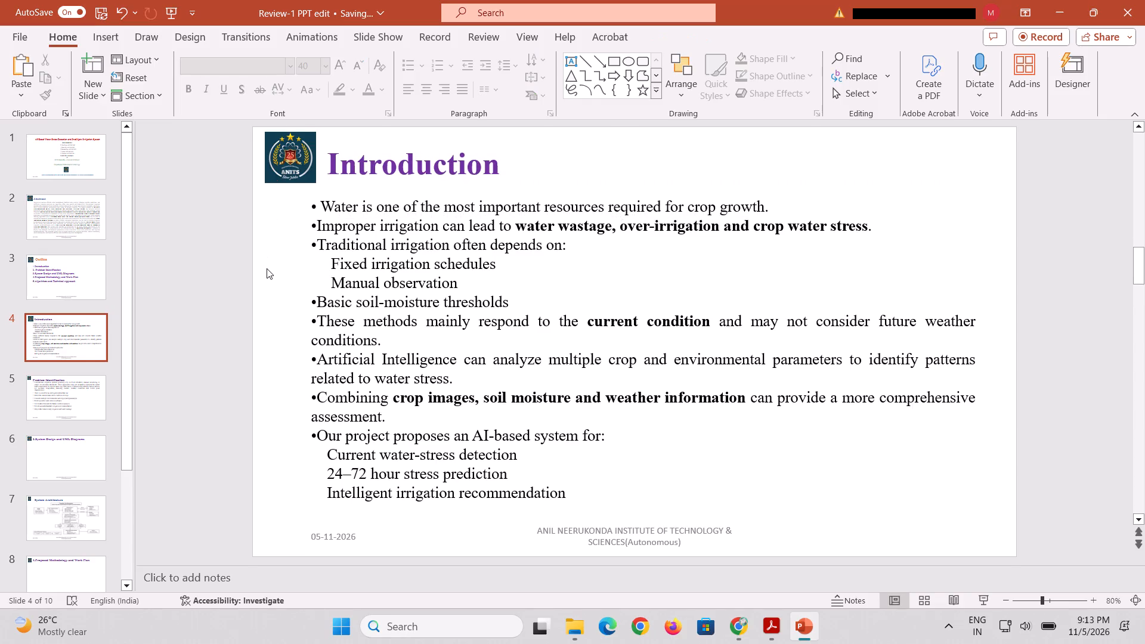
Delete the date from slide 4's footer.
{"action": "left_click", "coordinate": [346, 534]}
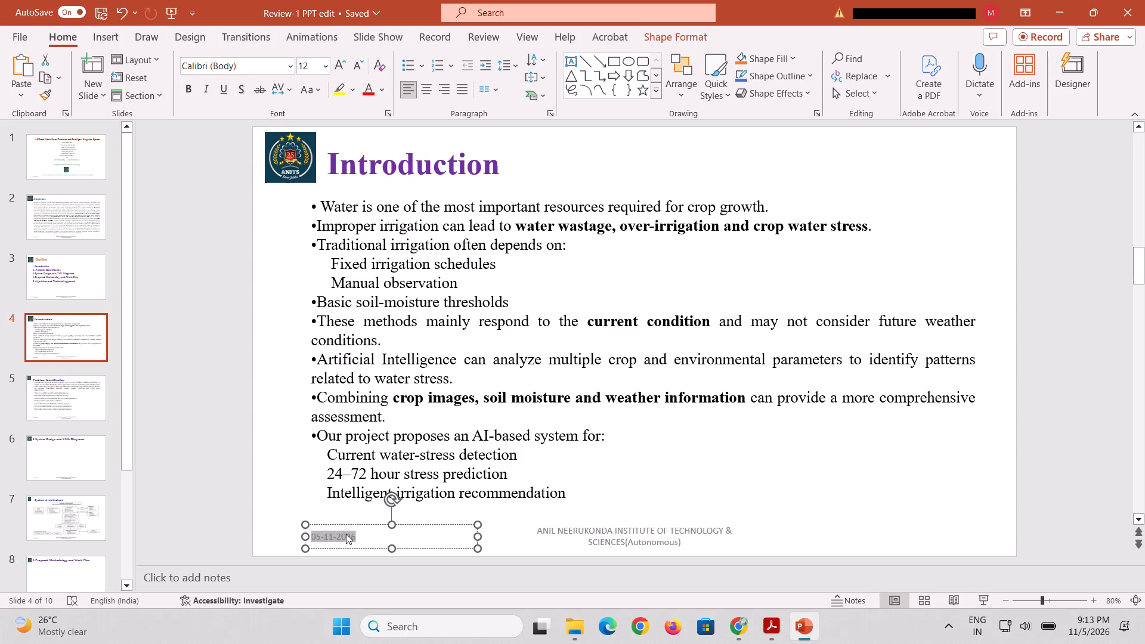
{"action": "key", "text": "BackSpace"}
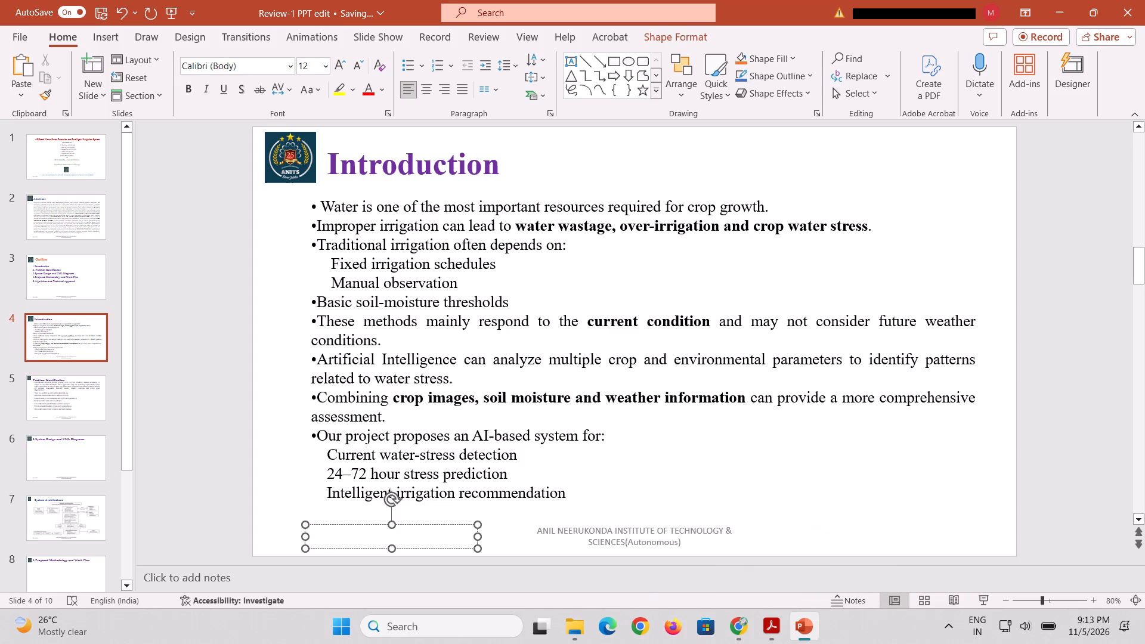
Delete the date from slide 1's footer.
{"action": "left_click", "coordinate": [76, 168]}
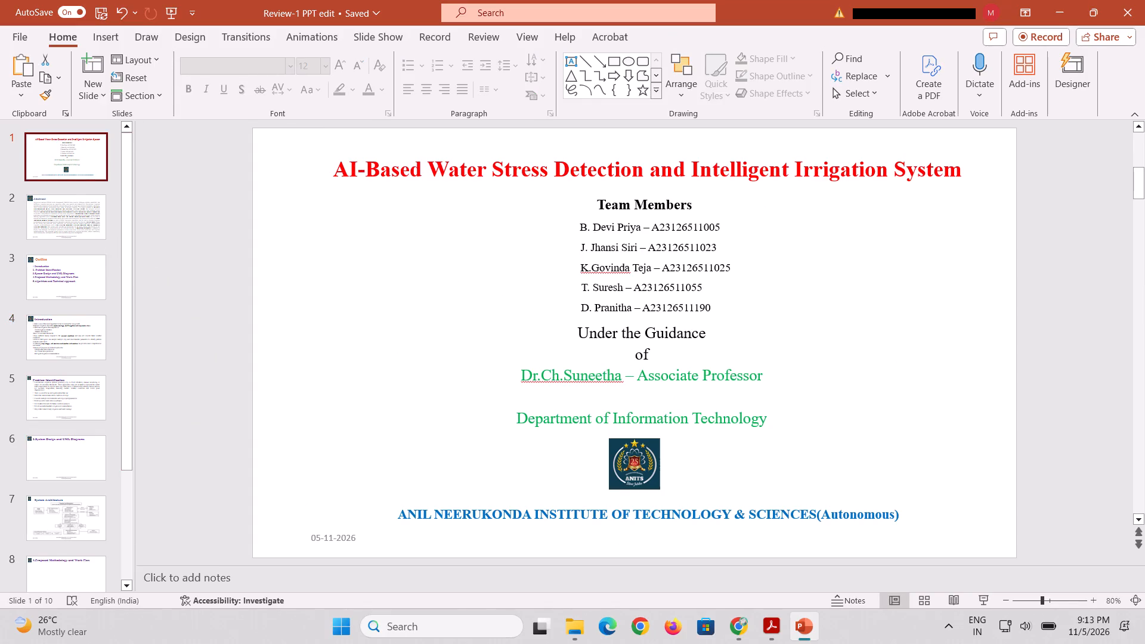
{"action": "left_click", "coordinate": [342, 550]}
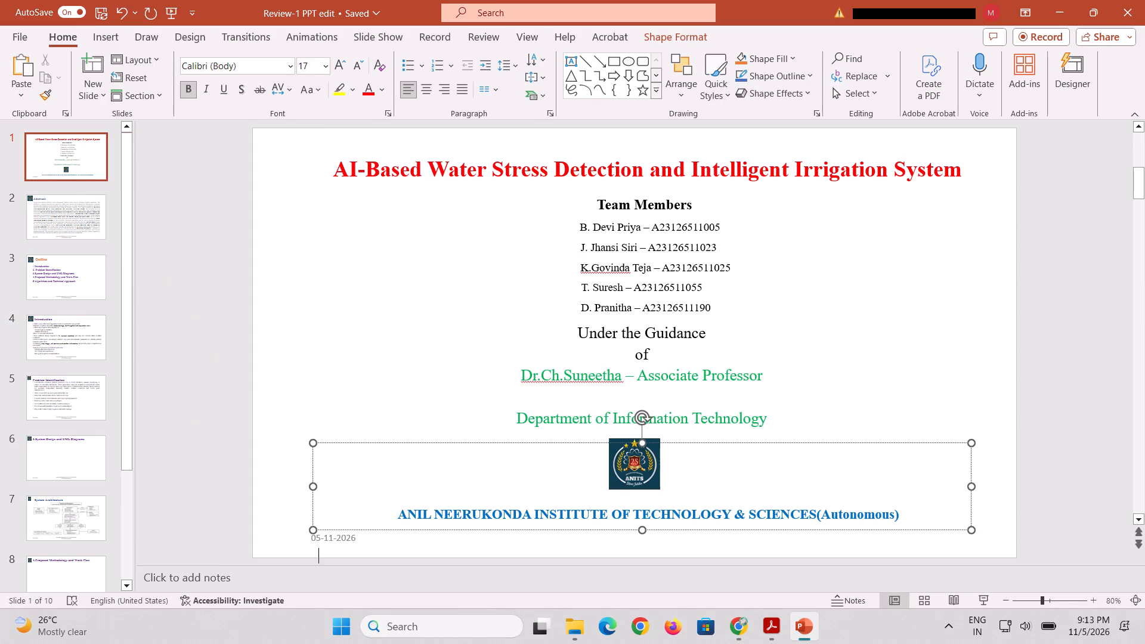
{"action": "left_click", "coordinate": [350, 534]}
{"action": "key", "text": "BackSpace"}
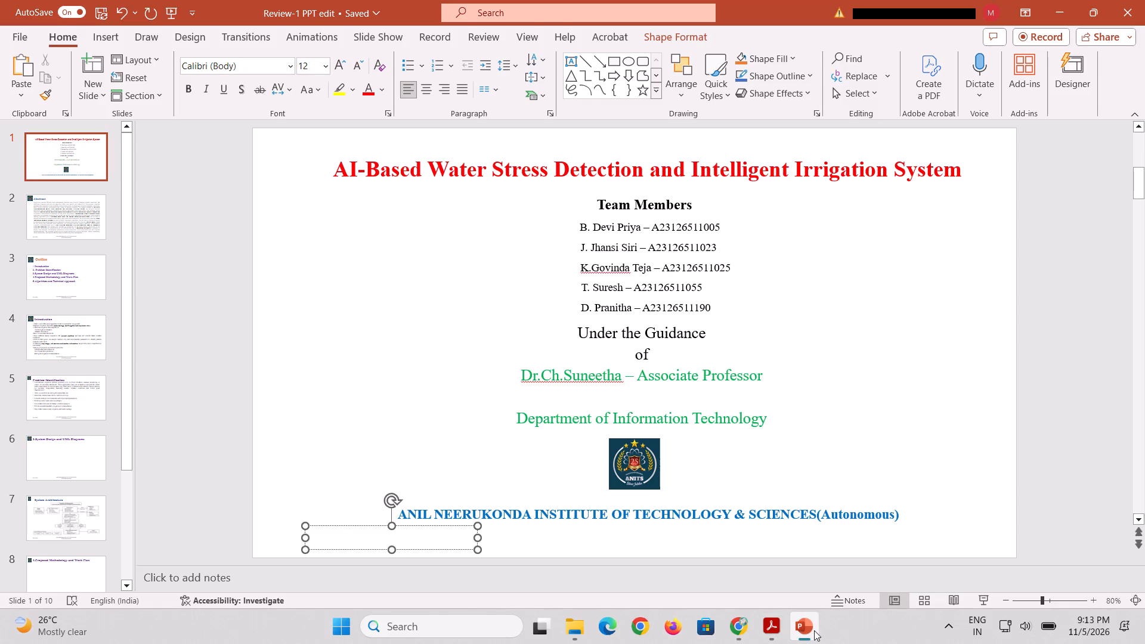
Place the presentation side by side with the AI-Water-Stress-Detection folder in File Explorer.
{"action": "key", "text": "super+Left"}
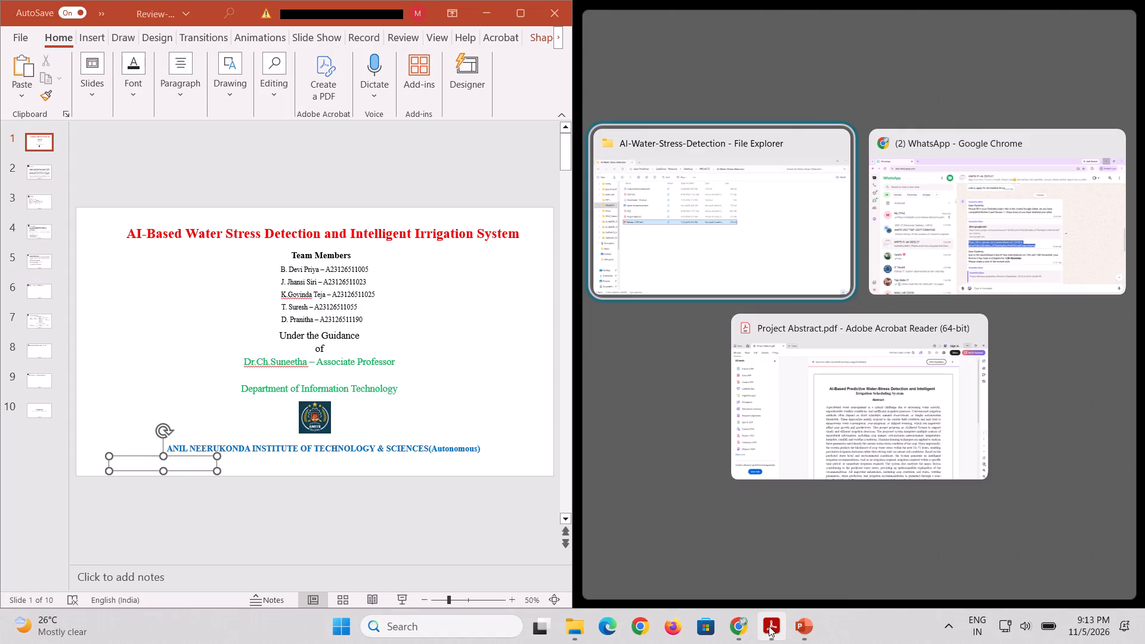
{"action": "left_click", "coordinate": [746, 259]}
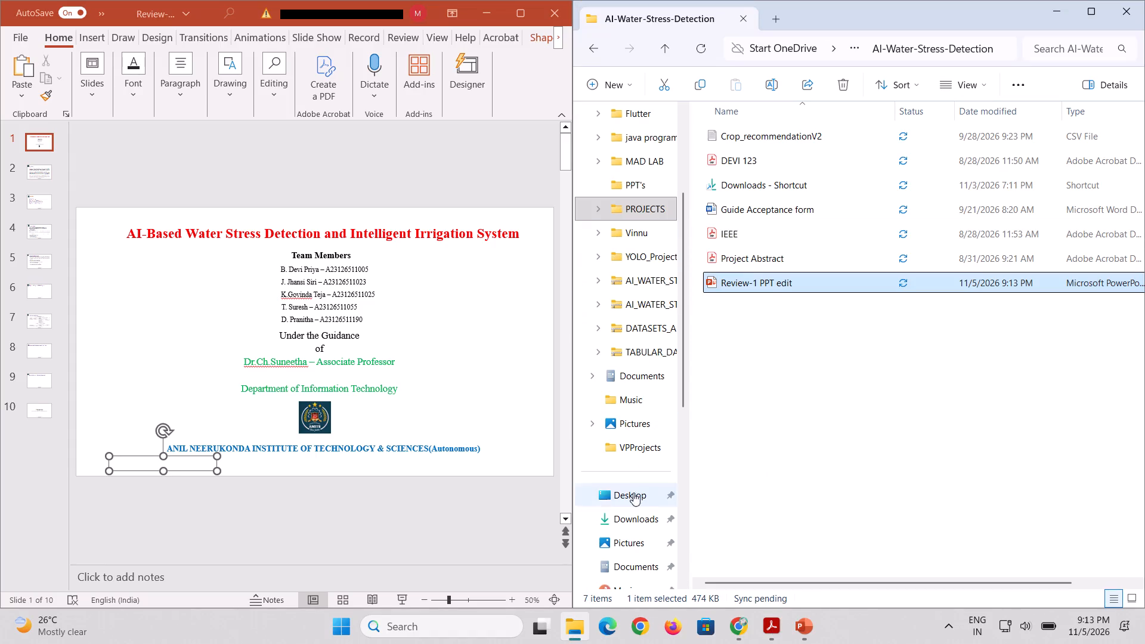
Open the Review-2 presentation from the Downloads folder and maximize its window.
{"action": "right_click", "coordinate": [629, 521]}
{"action": "left_click", "coordinate": [629, 521]}
{"action": "right_click_drag", "start_coordinate": [629, 521], "coordinate": [761, 146]}
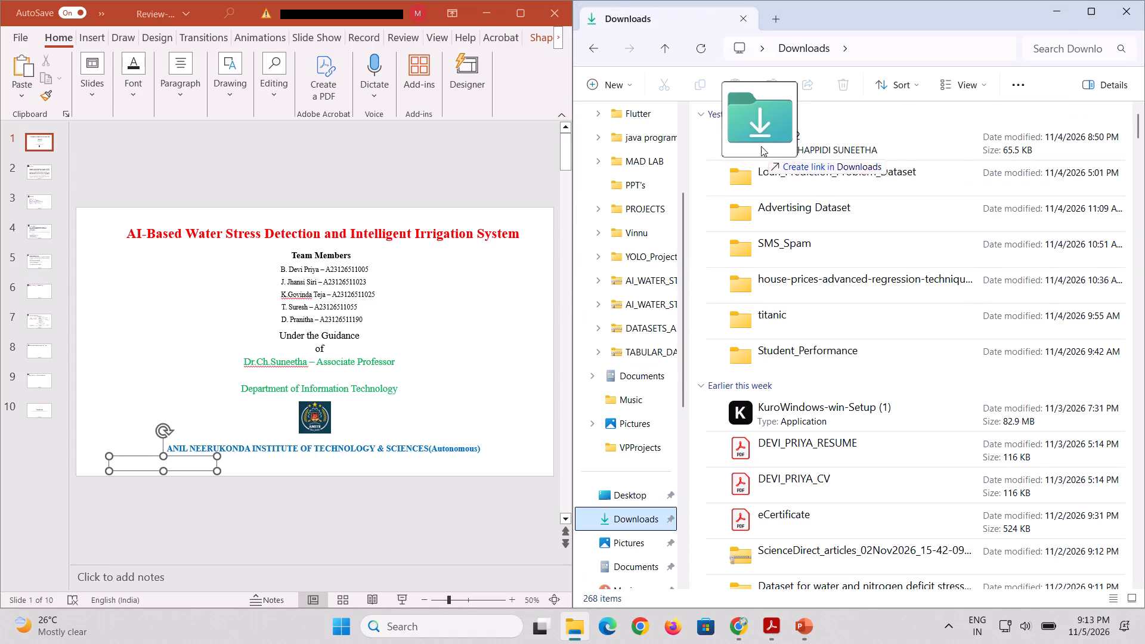
{"action": "right_click_drag", "start_coordinate": [761, 146], "coordinate": [763, 143]}
{"action": "left_click_drag", "start_coordinate": [763, 143], "coordinate": [749, 142]}
{"action": "double_click", "coordinate": [749, 142]}
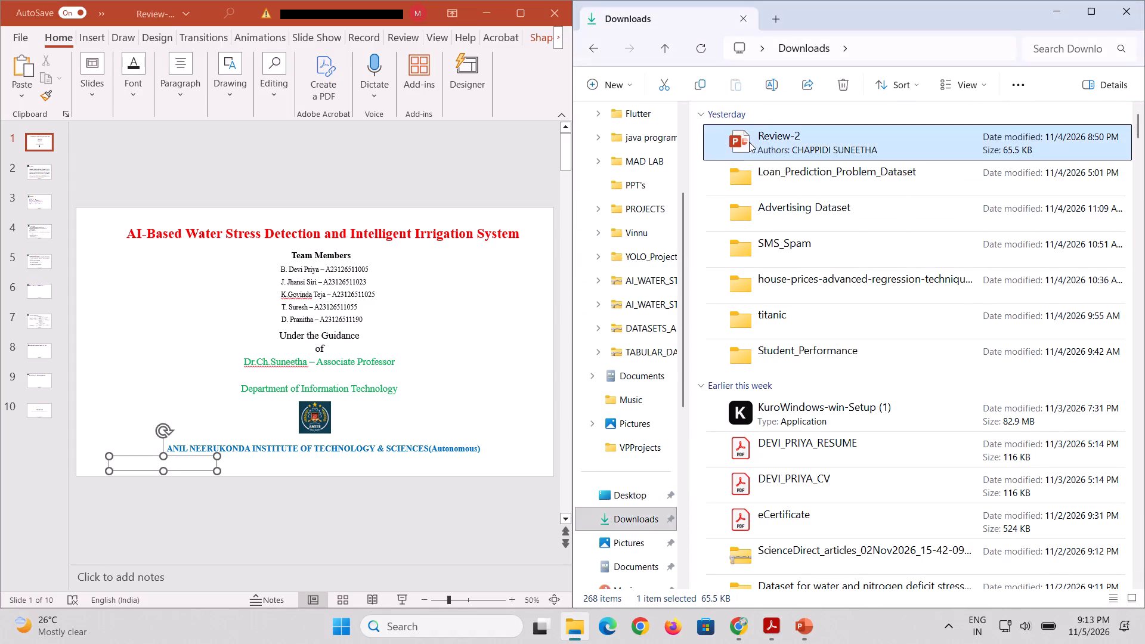
{"action": "left_click_drag", "start_coordinate": [749, 142], "coordinate": [444, 323]}
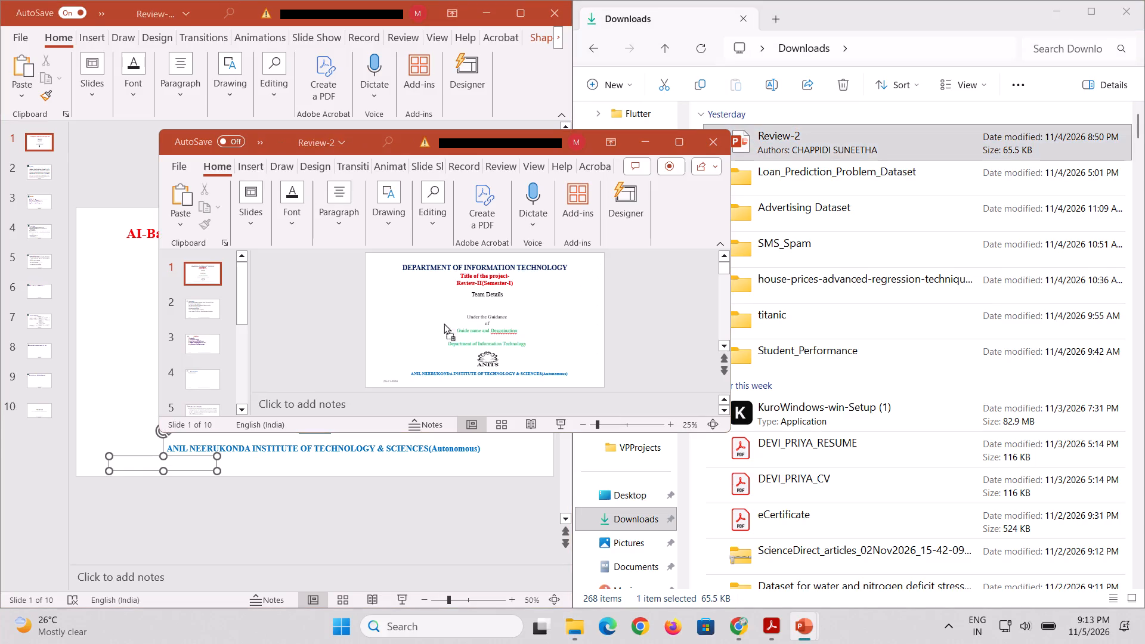
{"action": "left_click_drag", "start_coordinate": [444, 323], "coordinate": [677, 141]}
{"action": "left_click", "coordinate": [677, 141]}
{"action": "left_click_drag", "start_coordinate": [677, 141], "coordinate": [270, 368]}
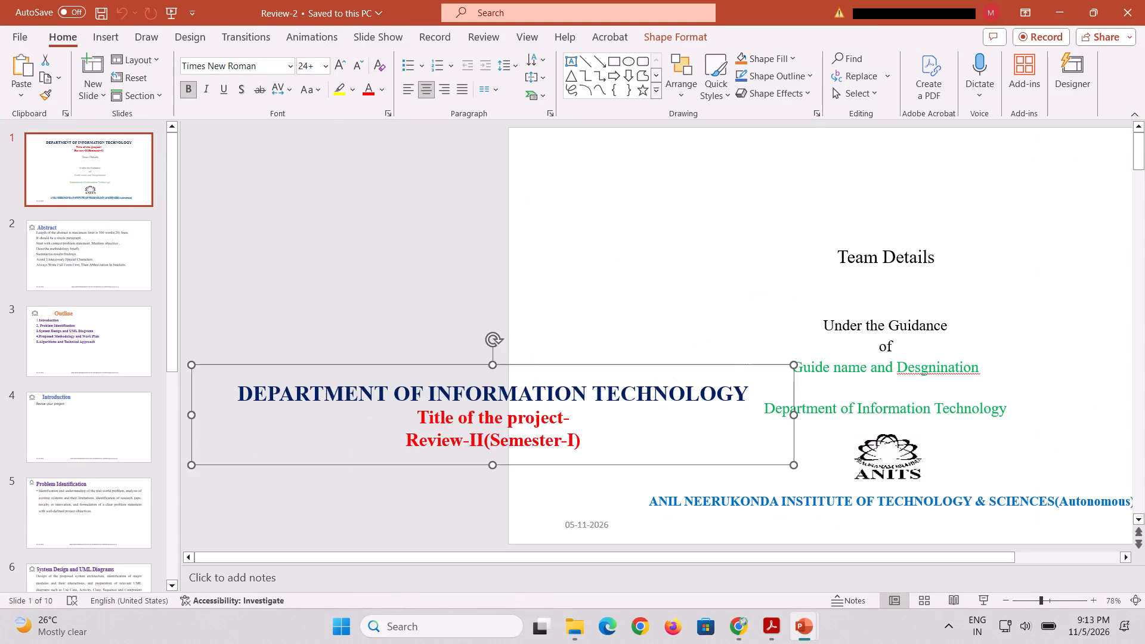
Examine the Review-2 template's slides from Abstract through Thank You for their headings and content instructions.
{"action": "left_click_drag", "start_coordinate": [270, 368], "coordinate": [119, 264]}
{"action": "left_click", "coordinate": [119, 264]}
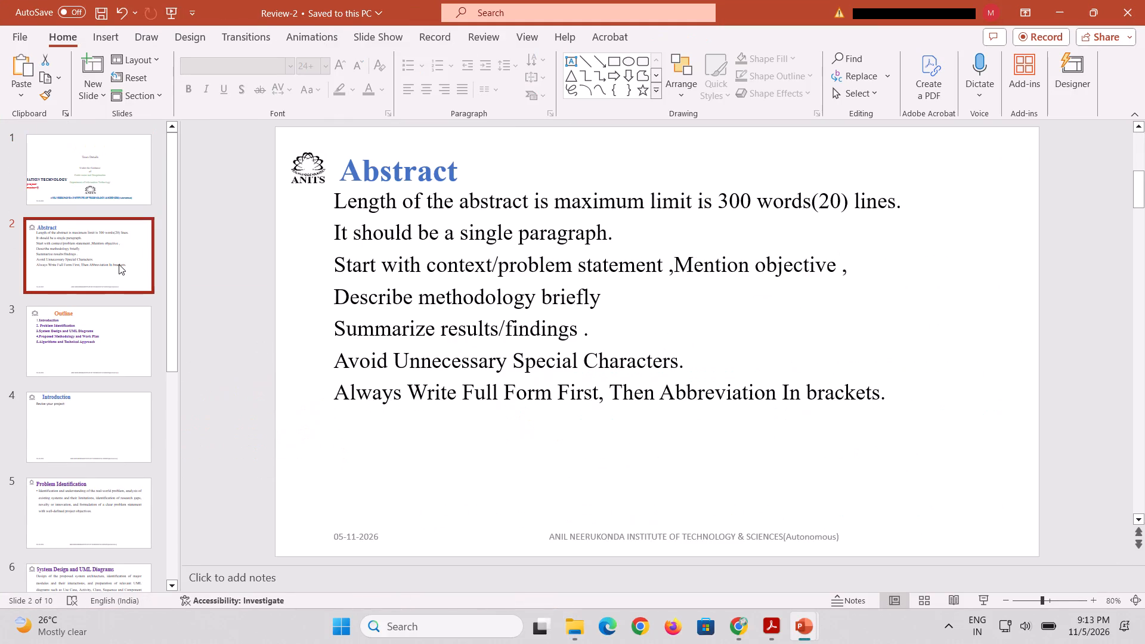
{"action": "left_click_drag", "start_coordinate": [119, 264], "coordinate": [92, 348]}
{"action": "left_click", "coordinate": [92, 348]}
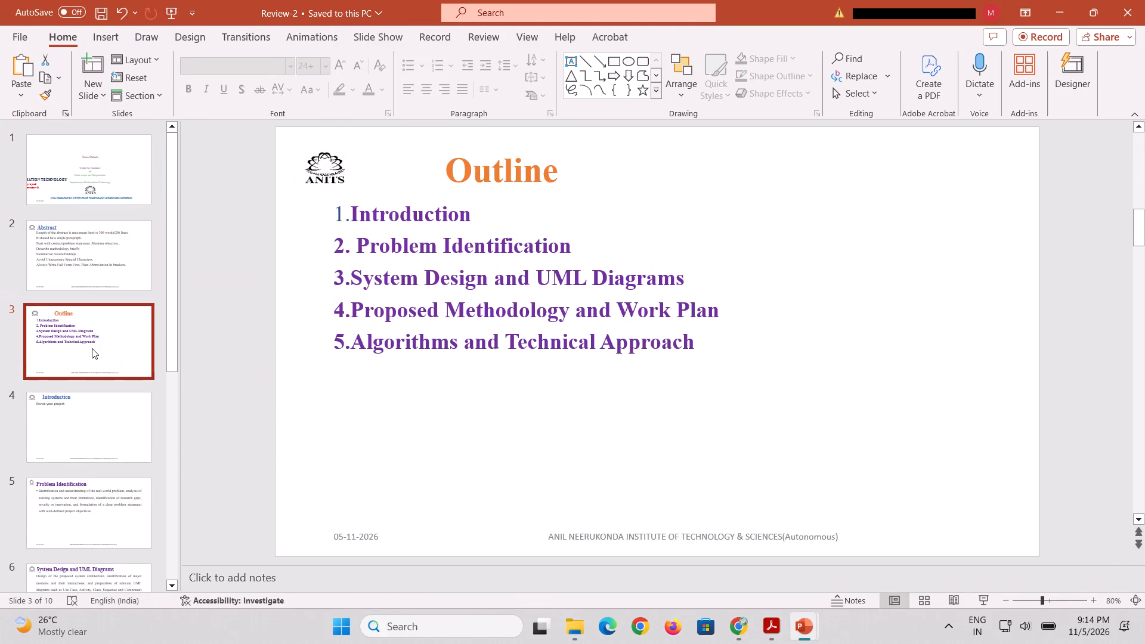
{"action": "key", "text": "Down"}
{"action": "key", "text": "Down"}
{"action": "key", "text": "Down"}
{"action": "key", "text": "Down"}
{"action": "key", "text": "Down"}
{"action": "key", "text": "Down"}
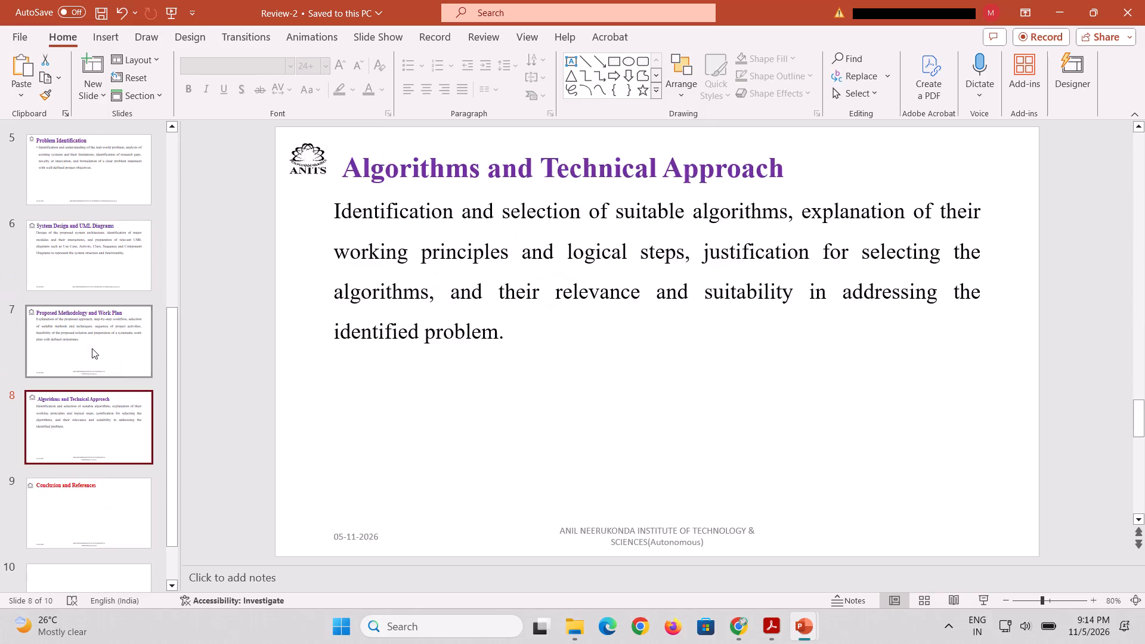
{"action": "key", "text": "Down"}
{"action": "key", "text": "Down"}
{"action": "key", "text": "Down"}
{"action": "key", "text": "Down"}
{"action": "key", "text": "Down"}
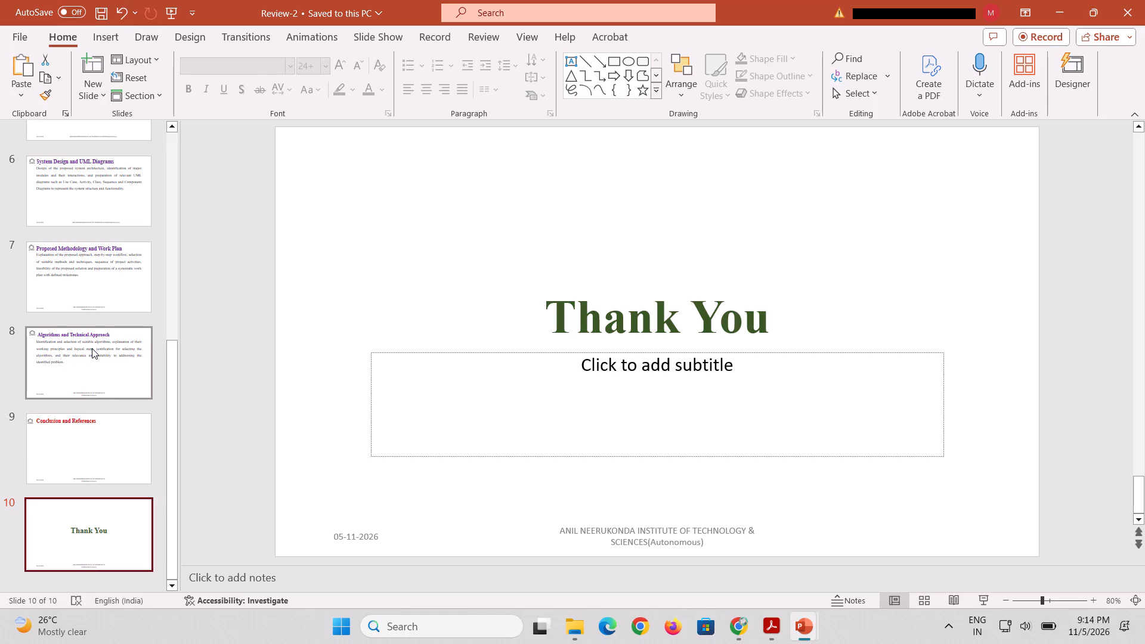
Close the Review-2 presentation without saving its changes.
{"action": "left_click_drag", "start_coordinate": [92, 348], "coordinate": [821, 104]}
{"action": "left_click_drag", "start_coordinate": [821, 104], "coordinate": [1138, 7]}
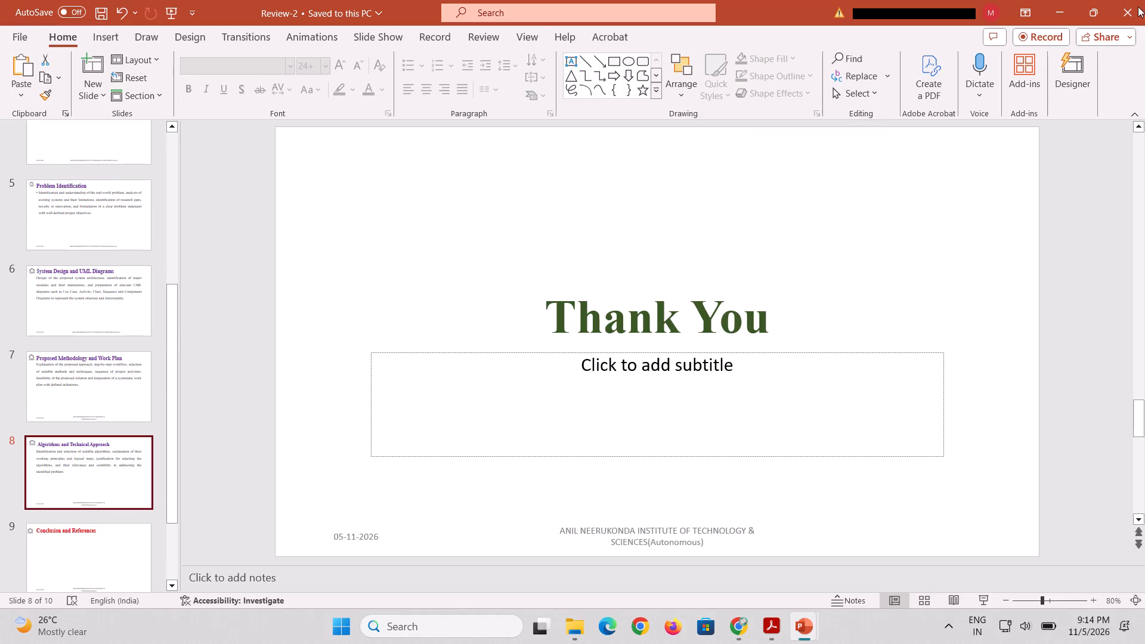
{"action": "left_click_drag", "start_coordinate": [1138, 7], "coordinate": [1134, 11]}
{"action": "left_click", "coordinate": [1134, 11]}
{"action": "left_click_drag", "start_coordinate": [1134, 11], "coordinate": [610, 346]}
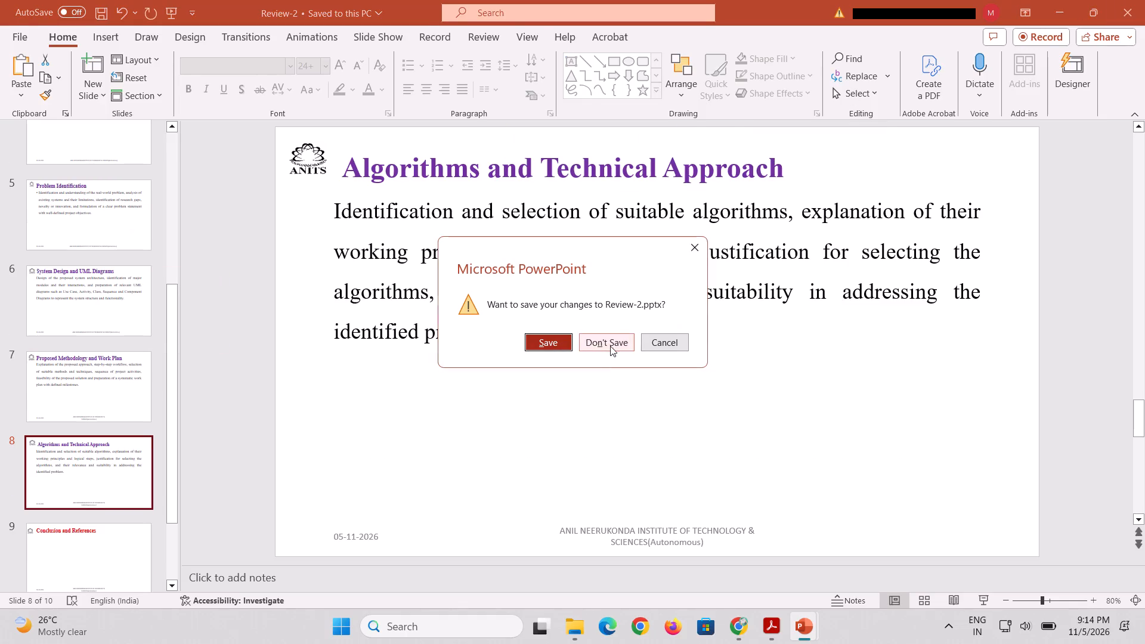
{"action": "left_click", "coordinate": [610, 346]}
Return to the Review-1 PPT edit presentation and maximize its window.
{"action": "left_click_drag", "start_coordinate": [610, 346], "coordinate": [521, 9]}
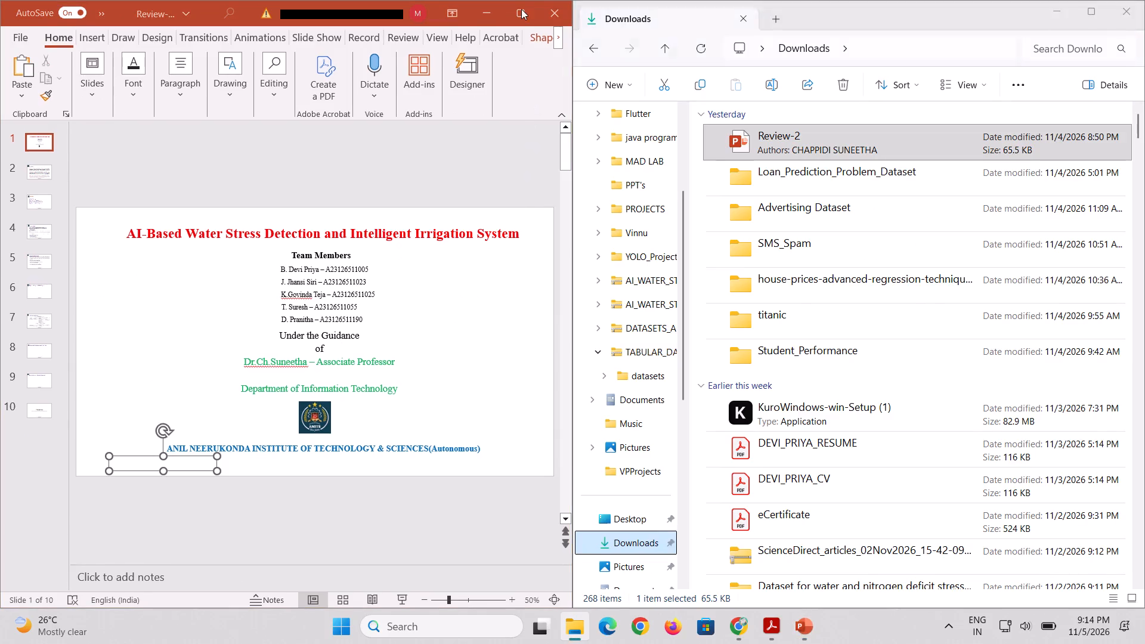
{"action": "left_click", "coordinate": [521, 9]}
{"action": "left_click_drag", "start_coordinate": [521, 9], "coordinate": [550, 161]}
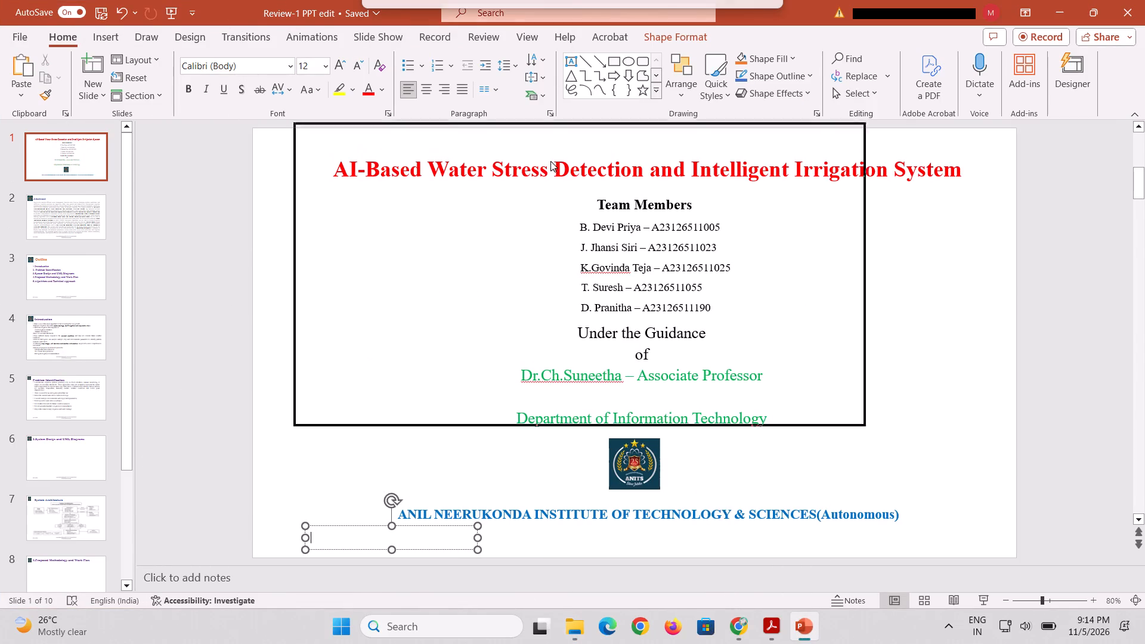
{"action": "left_click_drag", "start_coordinate": [550, 161], "coordinate": [553, 66]}
{"action": "left_click_drag", "start_coordinate": [553, 66], "coordinate": [780, 63]}
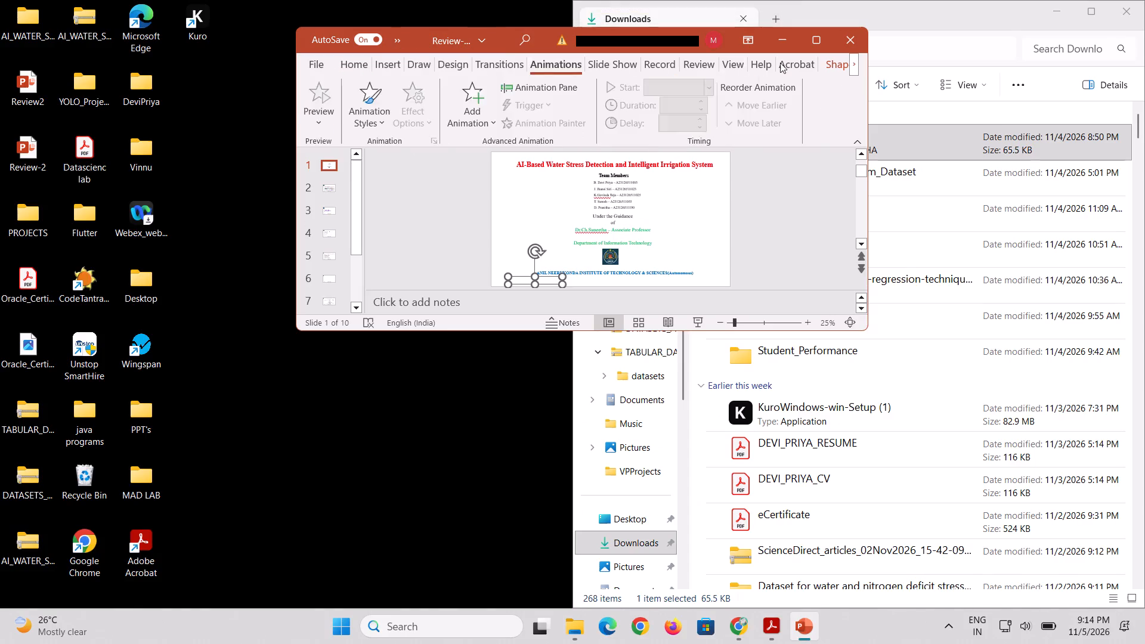
{"action": "left_click_drag", "start_coordinate": [780, 63], "coordinate": [813, 41]}
{"action": "left_click", "coordinate": [813, 41]}
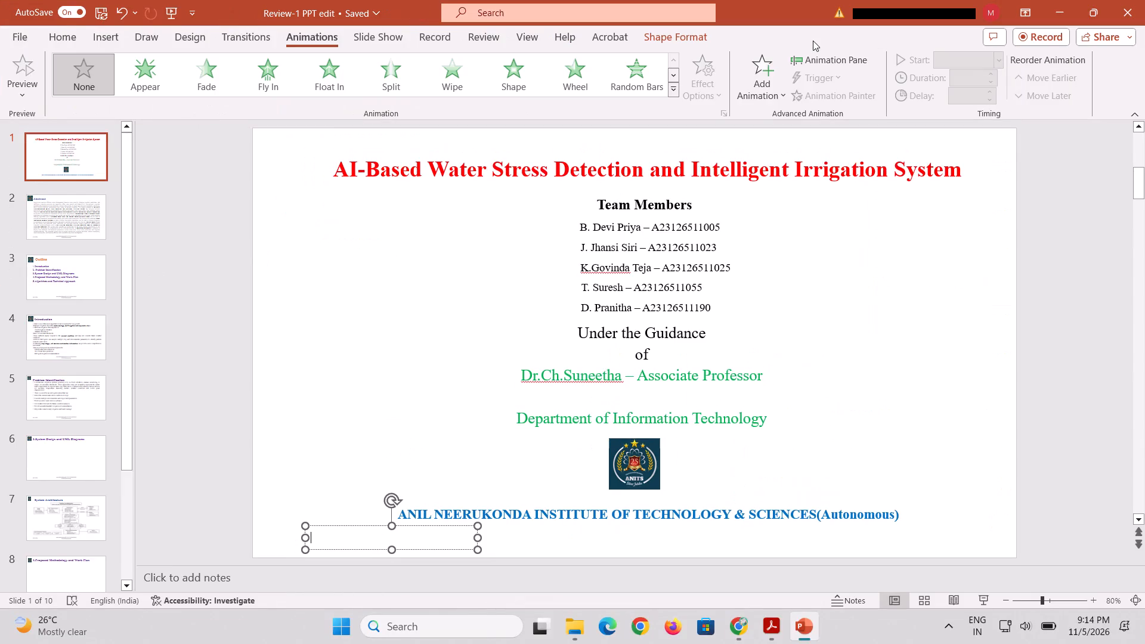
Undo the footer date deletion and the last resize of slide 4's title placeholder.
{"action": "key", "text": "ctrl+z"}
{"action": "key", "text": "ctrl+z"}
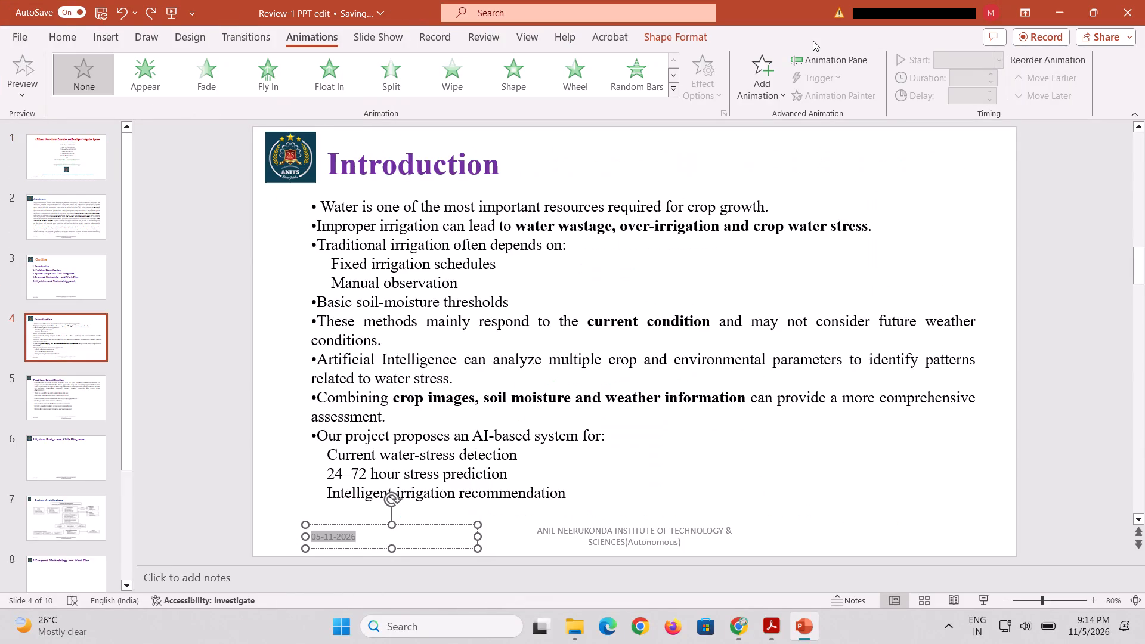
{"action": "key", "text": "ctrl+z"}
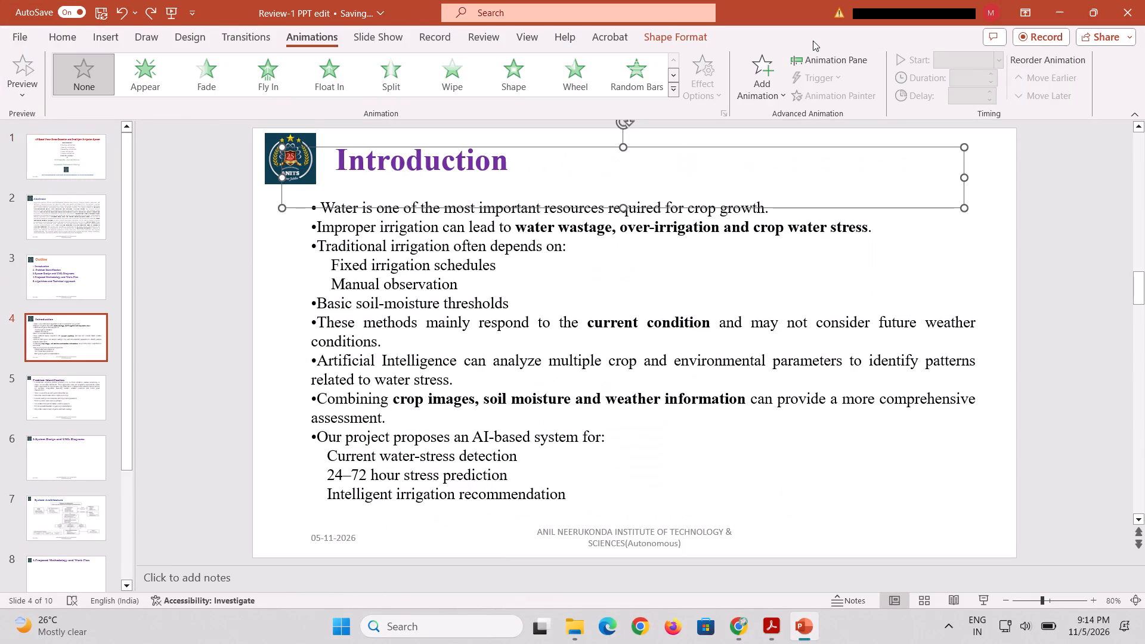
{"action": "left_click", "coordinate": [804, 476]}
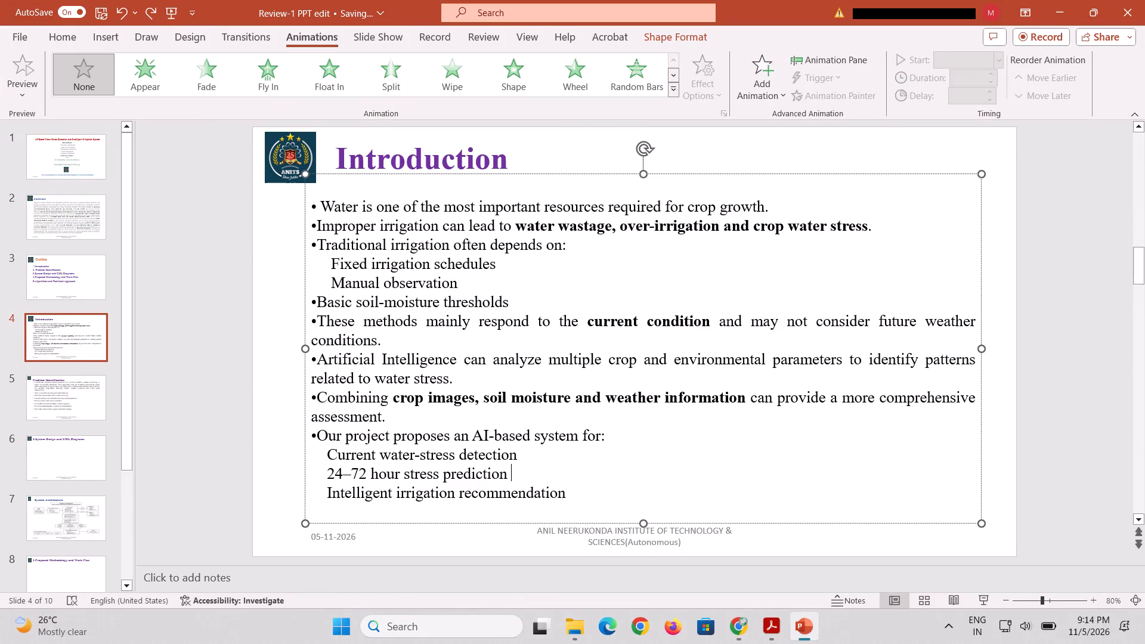
Review the Review-1 PPT edit slides from the title slide through slide 9, checking headings and empty sections.
{"action": "left_click", "coordinate": [91, 162]}
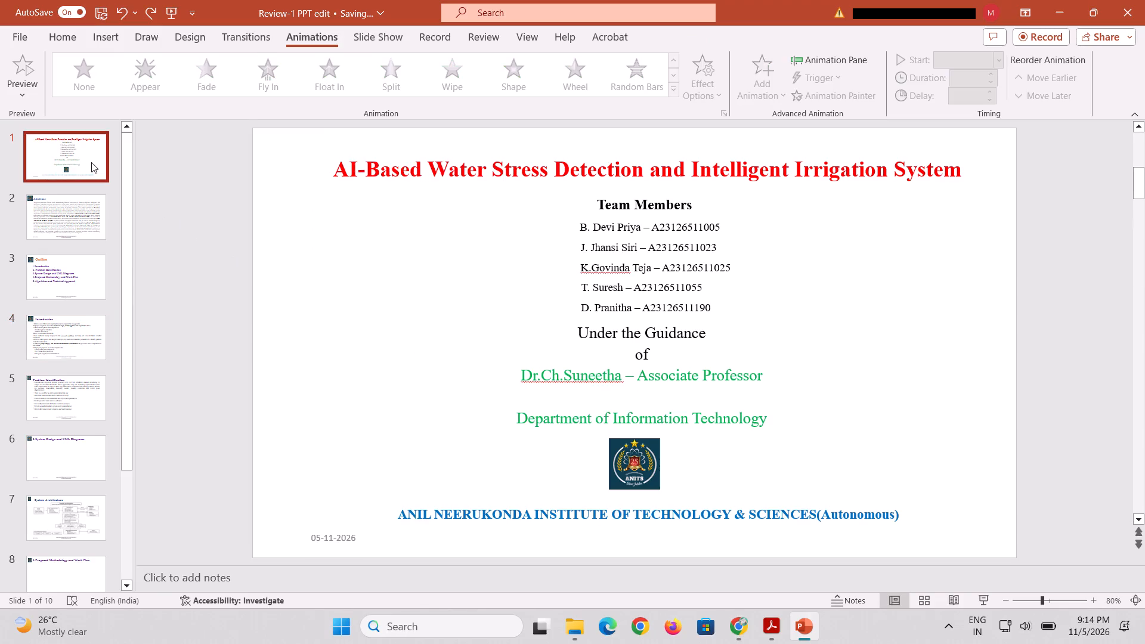
{"action": "key", "text": "Down"}
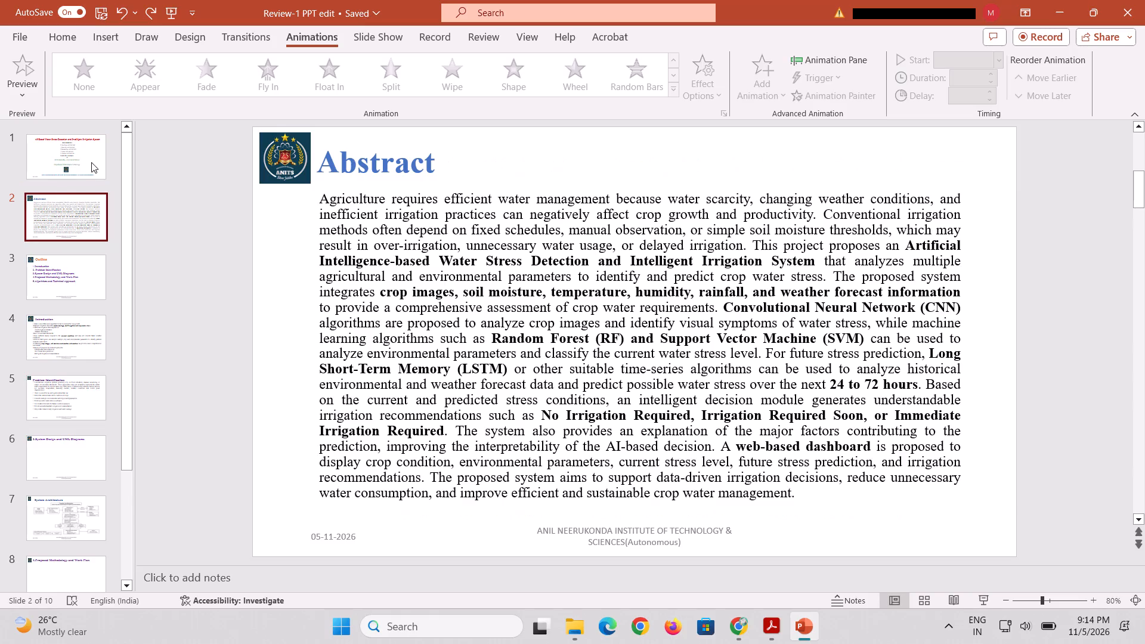
{"action": "key", "text": "Down"}
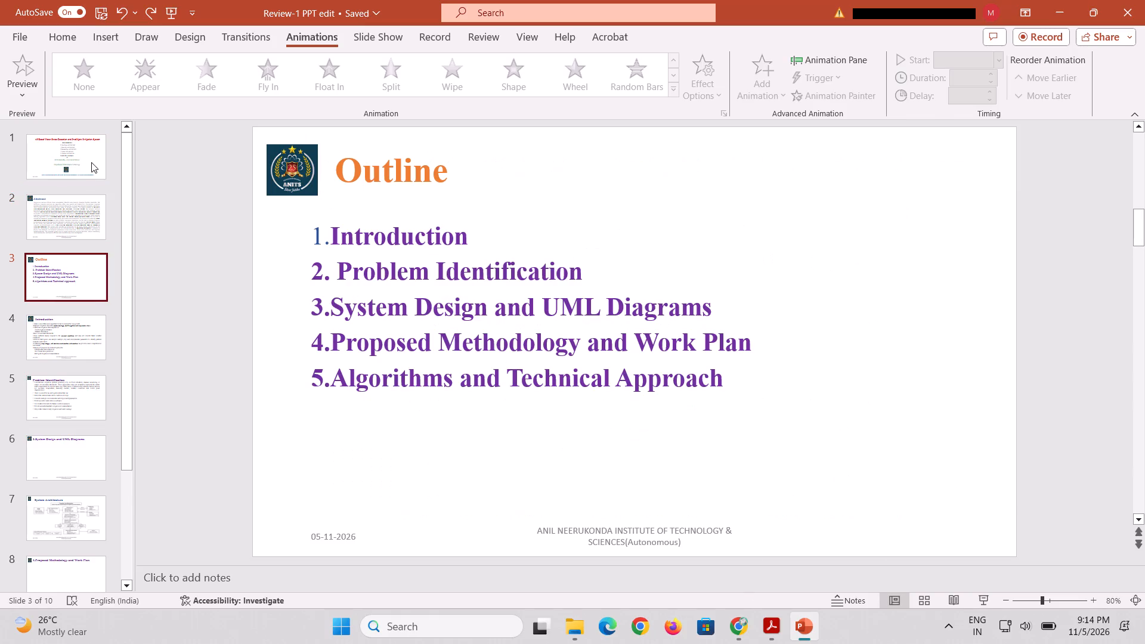
{"action": "key", "text": "Down"}
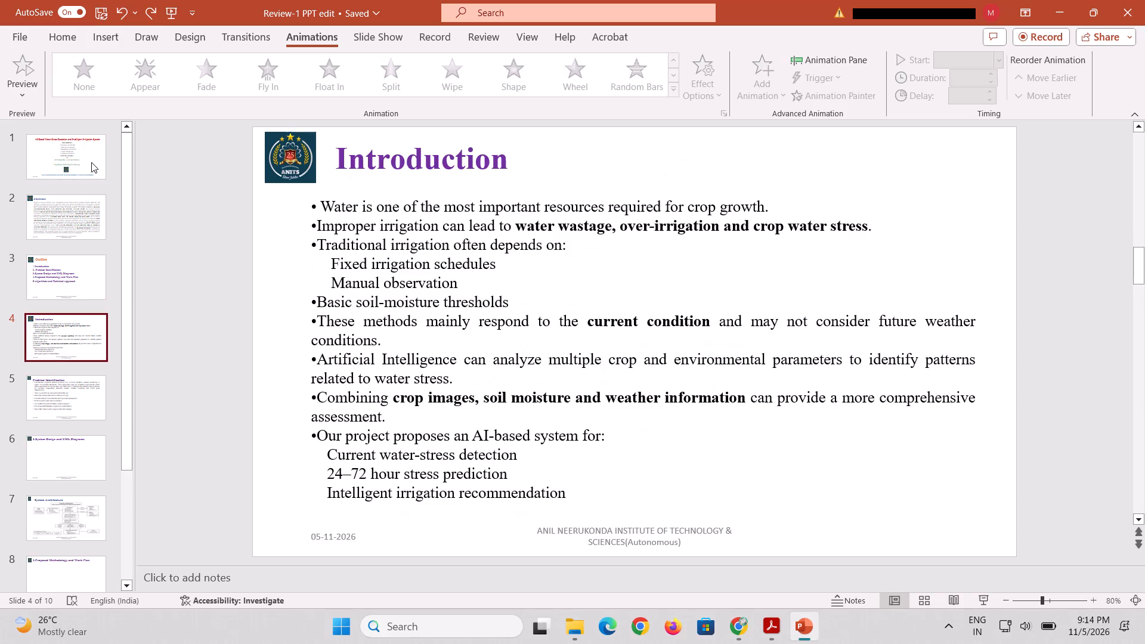
{"action": "key", "text": "Down"}
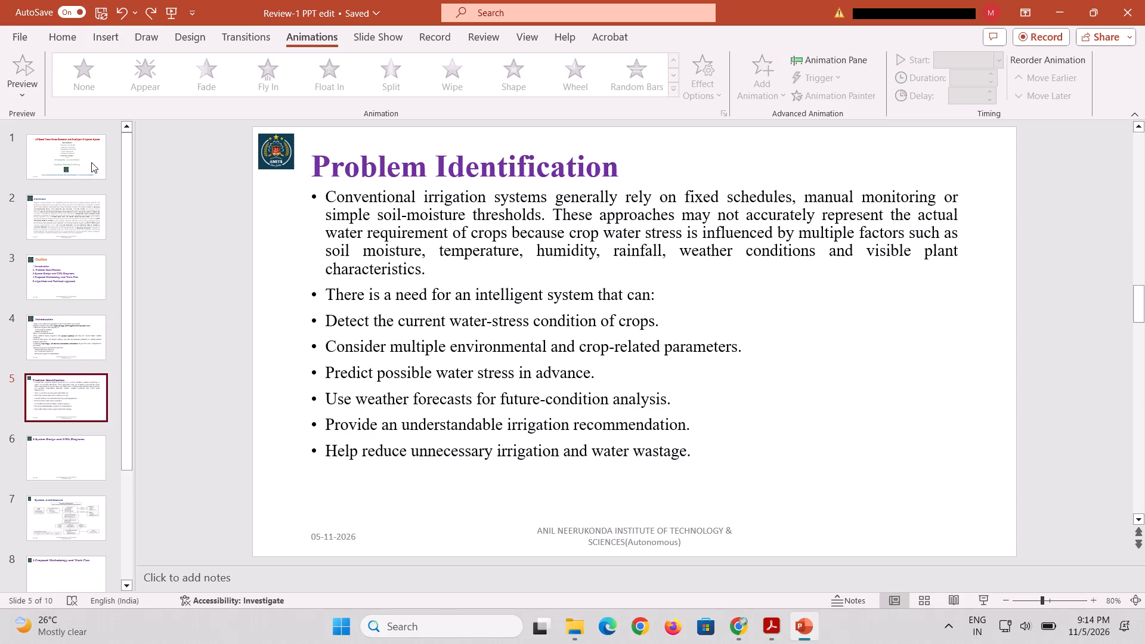
{"action": "key", "text": "Down"}
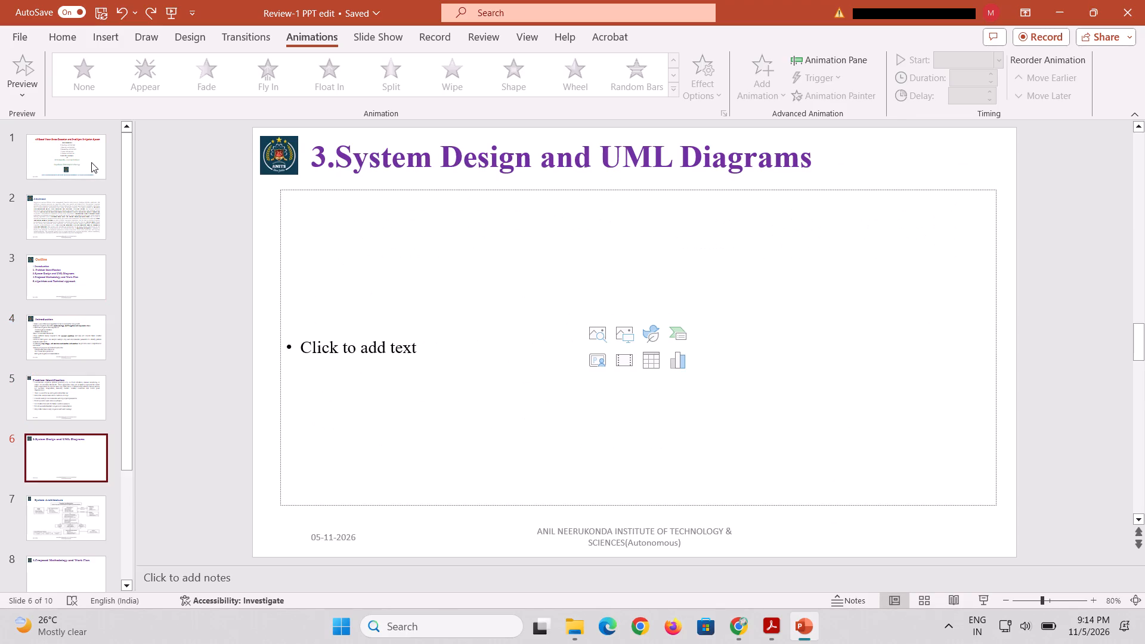
{"action": "key", "text": "Down"}
{"action": "key", "text": "Down"}
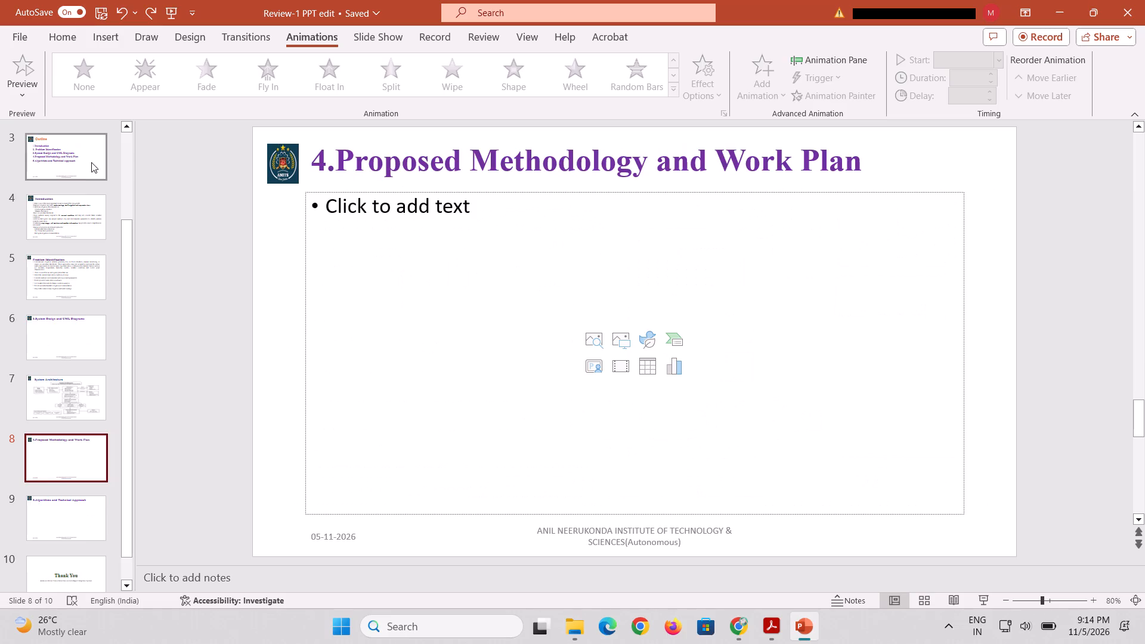
{"action": "key", "text": "Down"}
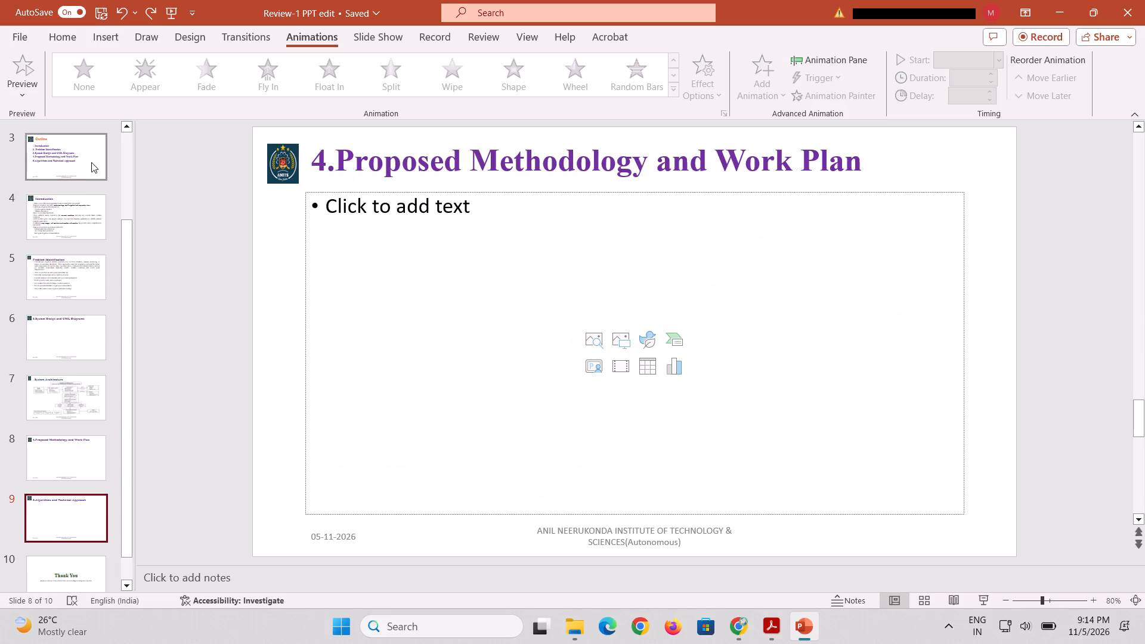
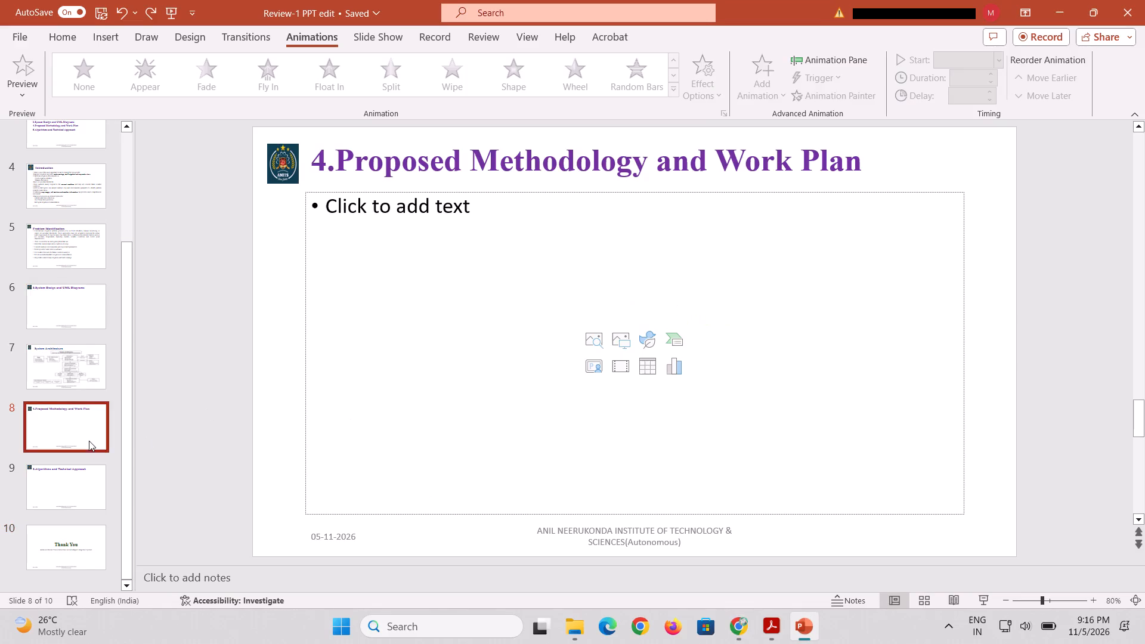
{"action": "left_click", "coordinate": [487, 237]}
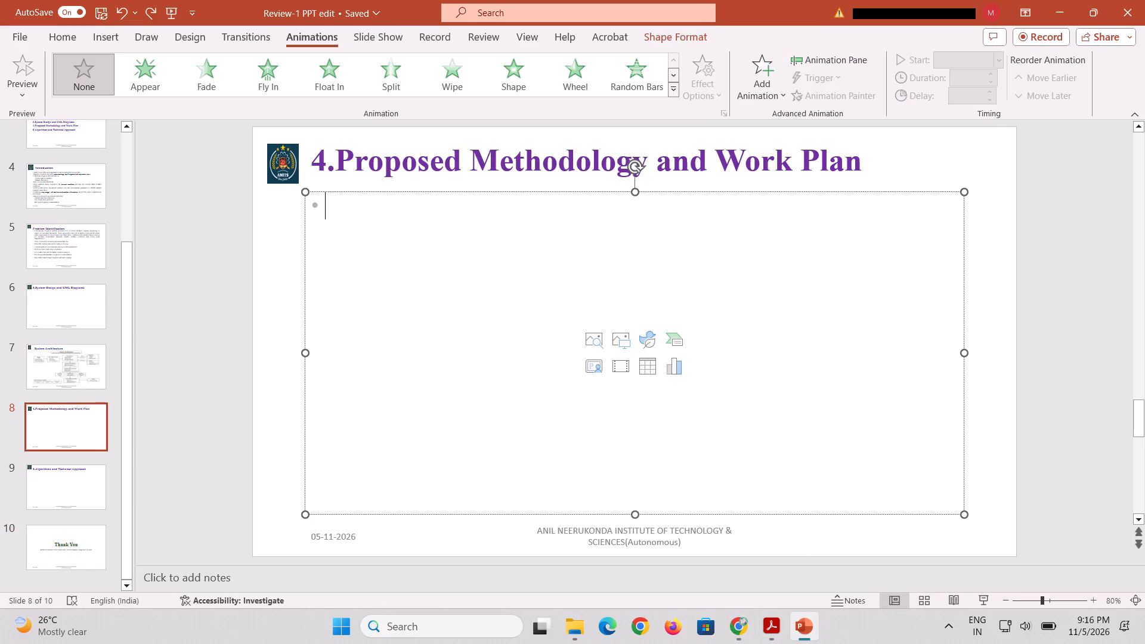
{"action": "key", "text": "ctrl+v"}
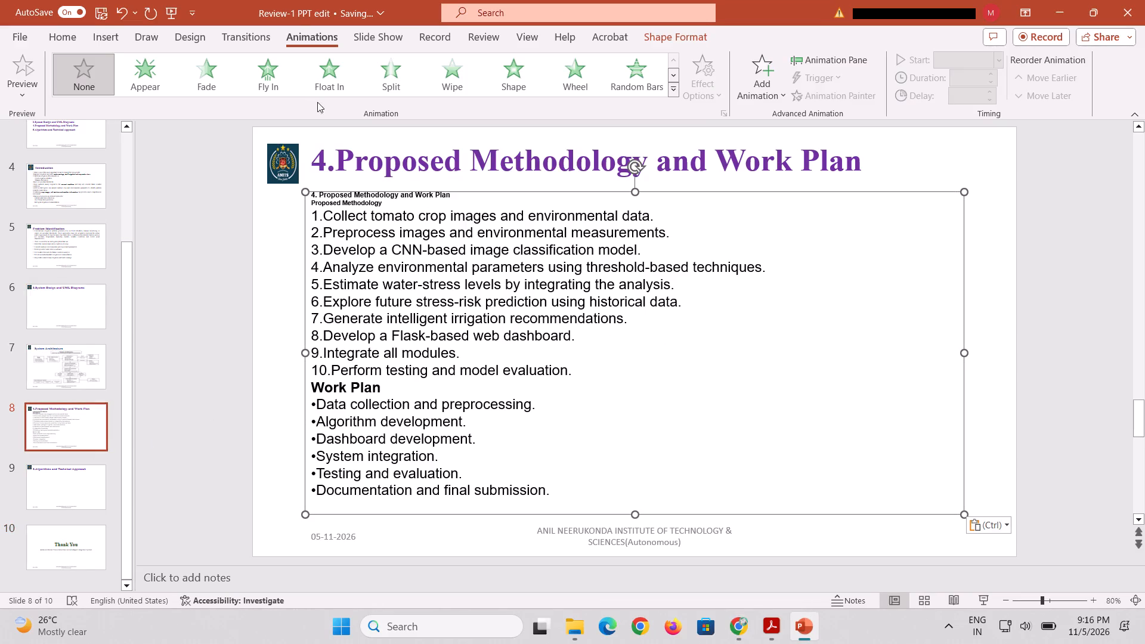
Set the font size to 18 for slide 8's text from the first methodology point through the last work plan bullet.
{"action": "left_click", "coordinate": [311, 215]}
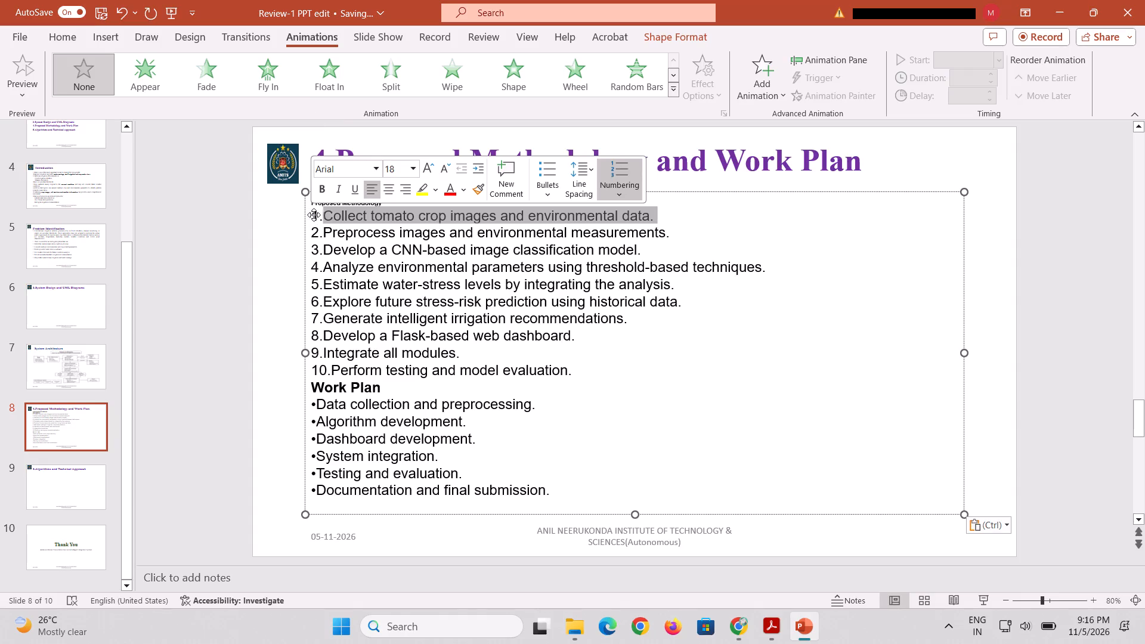
{"action": "double_click", "coordinate": [324, 215]}
{"action": "double_click", "coordinate": [324, 215]}
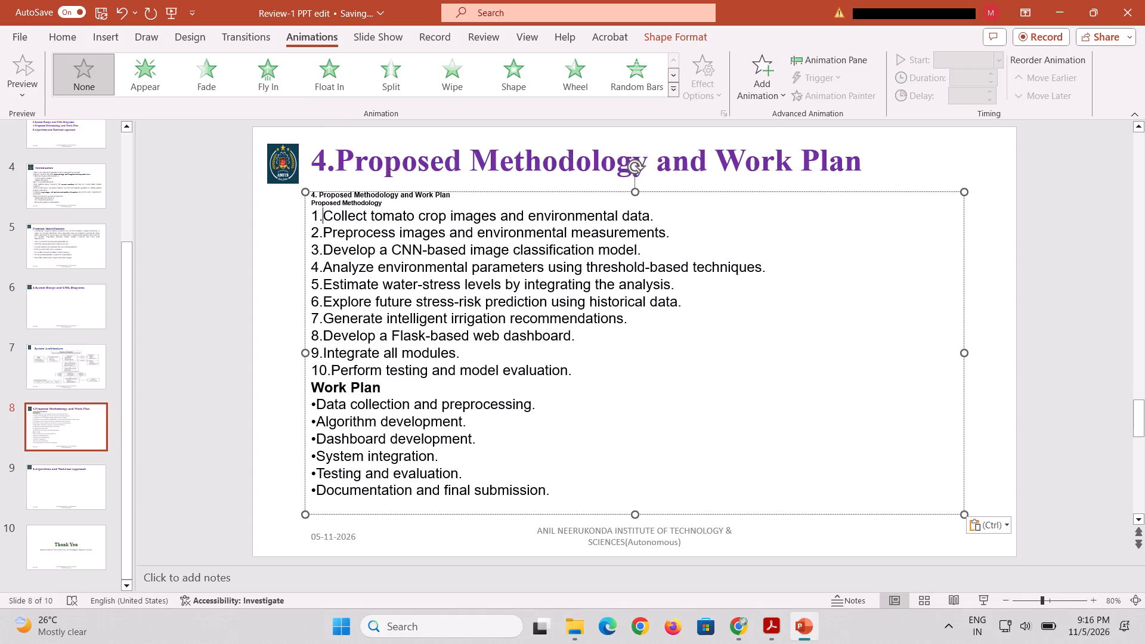
{"action": "left_click_drag", "start_coordinate": [324, 215], "coordinate": [387, 256]}
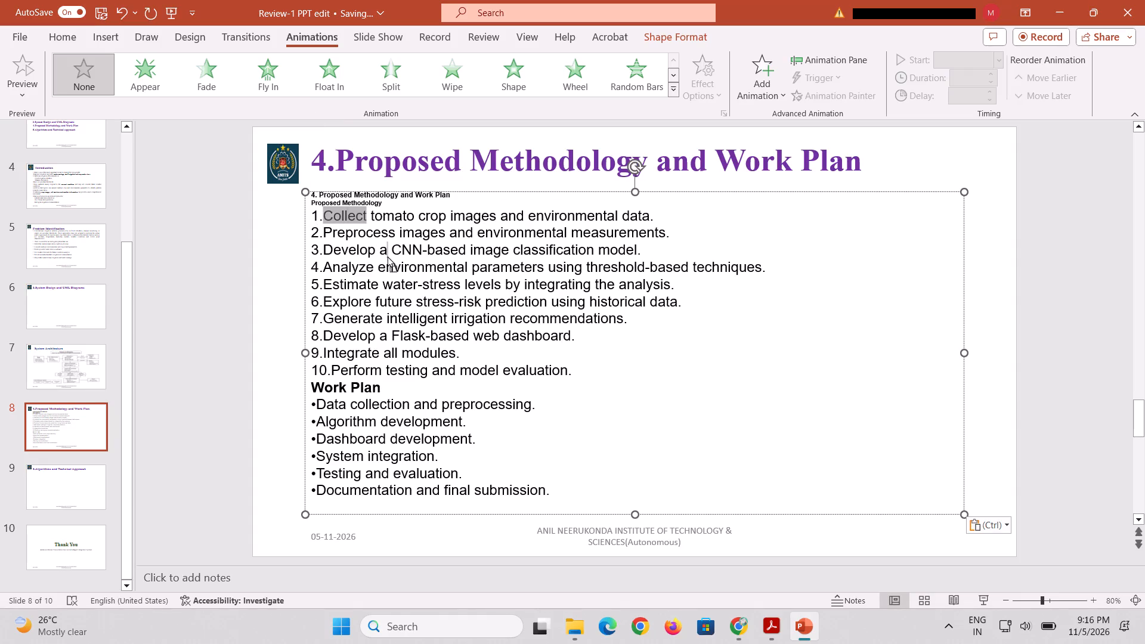
{"action": "left_click_drag", "start_coordinate": [387, 256], "coordinate": [324, 221]}
{"action": "left_click", "coordinate": [516, 319]}
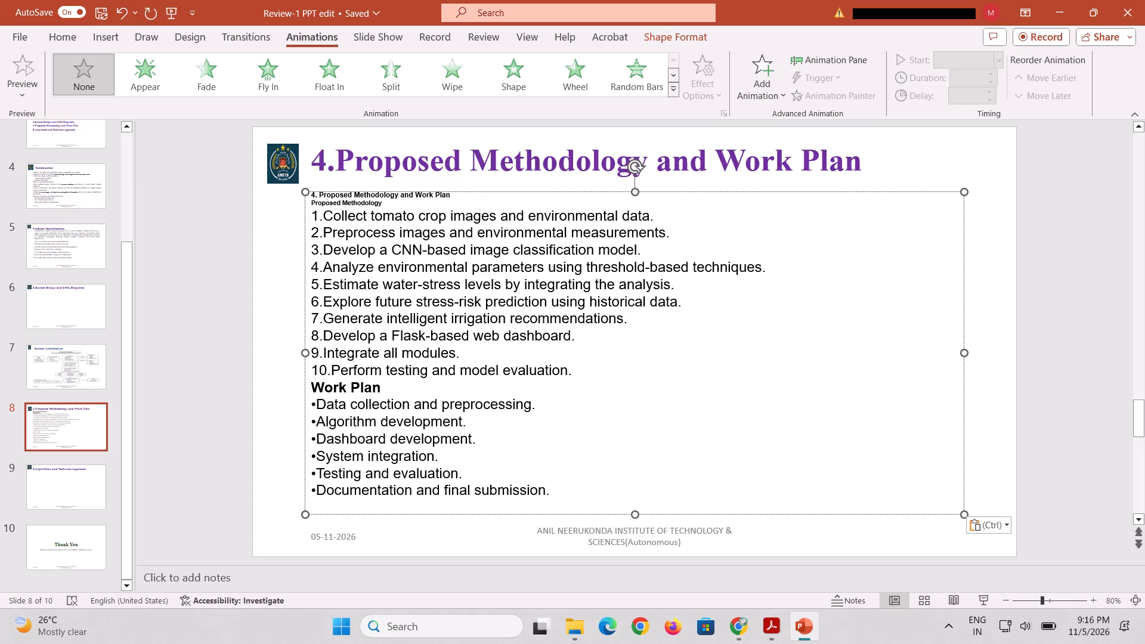
{"action": "left_click_drag", "start_coordinate": [558, 493], "coordinate": [335, 222]}
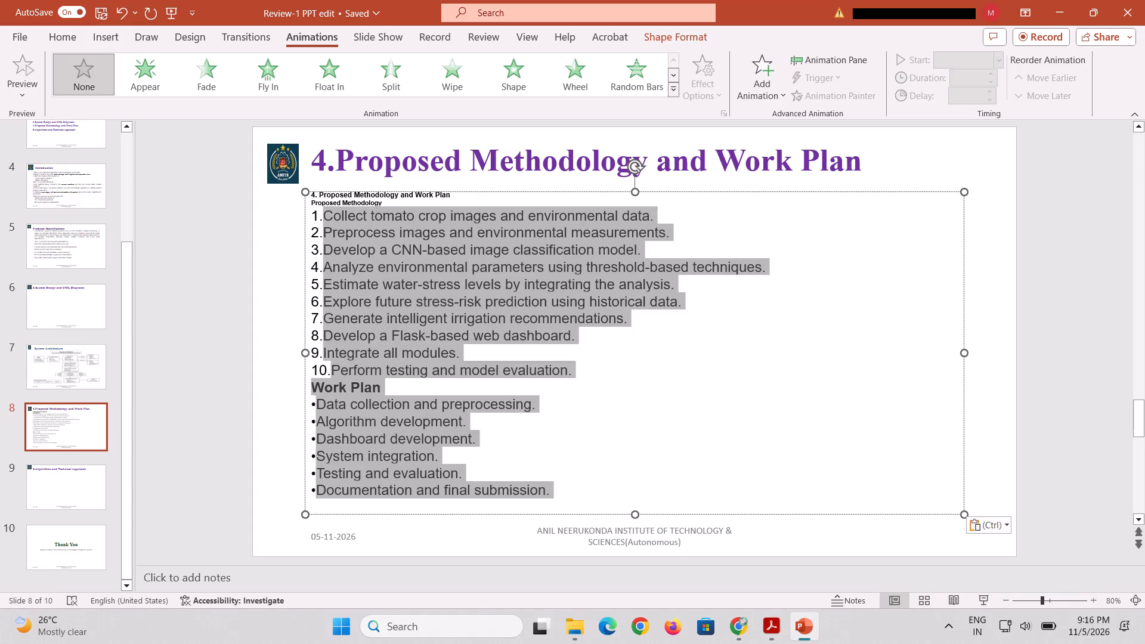
{"action": "left_click_drag", "start_coordinate": [335, 222], "coordinate": [332, 219]}
{"action": "left_click", "coordinate": [430, 172]}
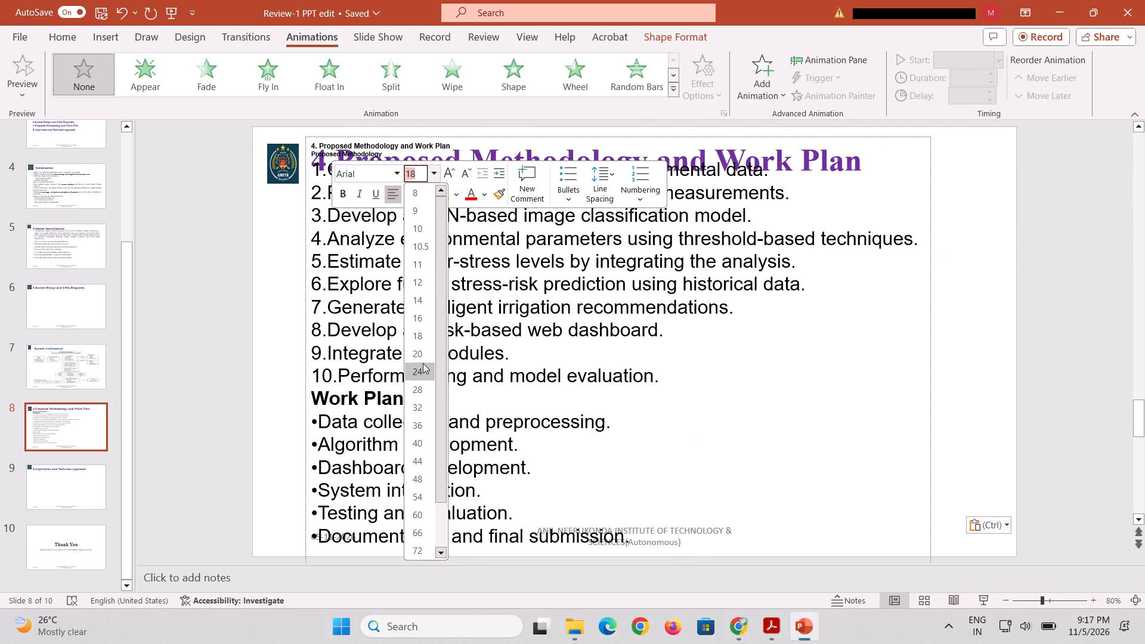
{"action": "left_click", "coordinate": [417, 332]}
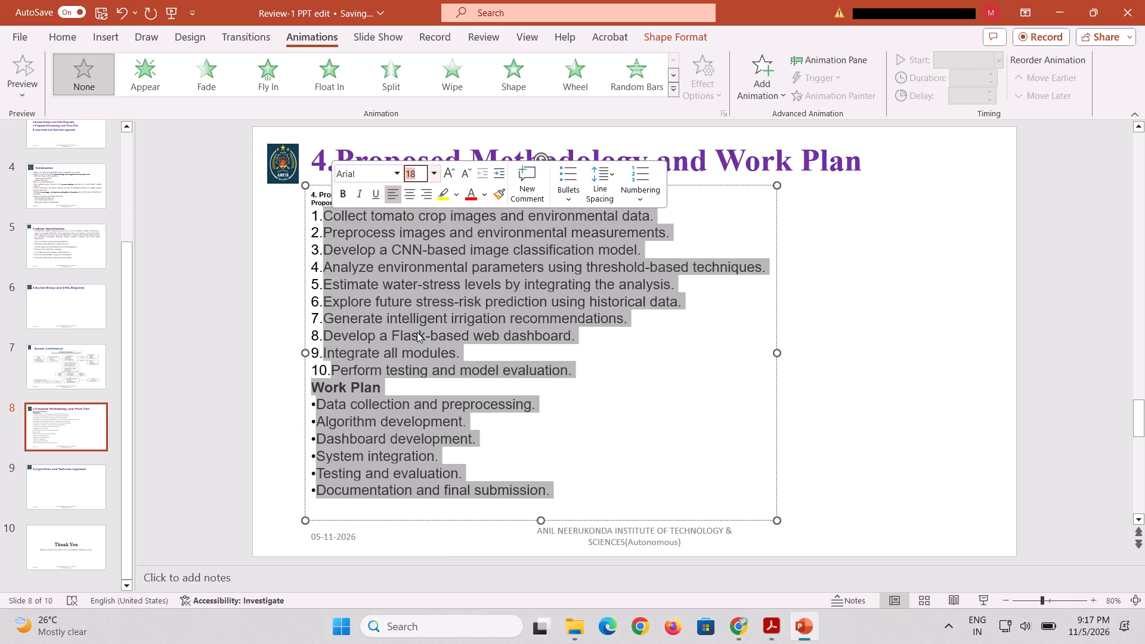
{"action": "left_click", "coordinate": [460, 332]}
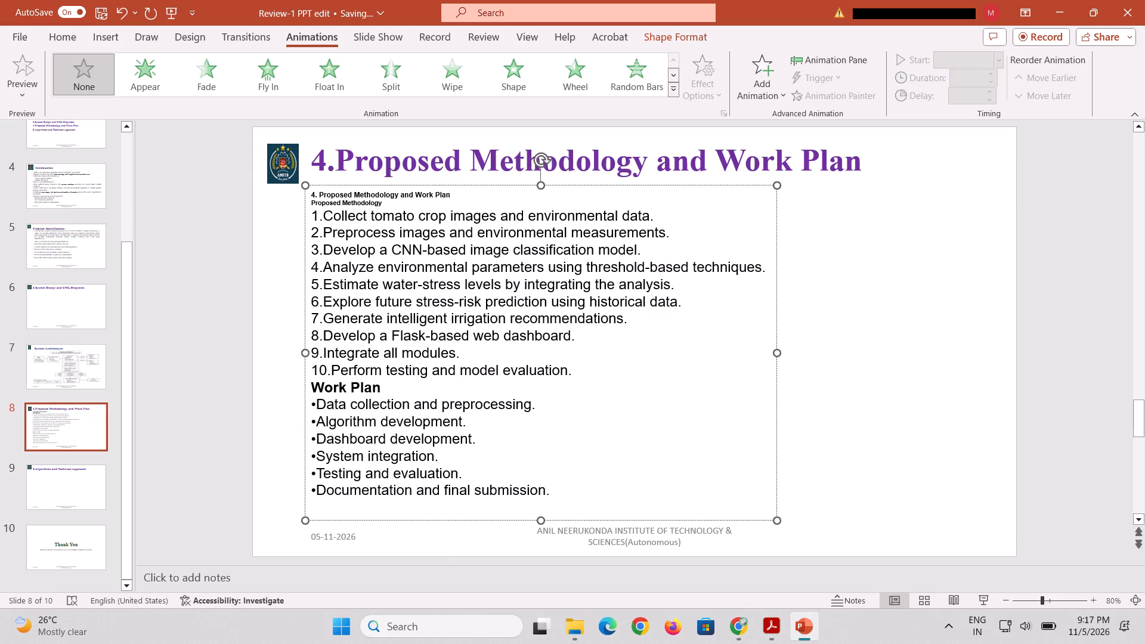
Set the font size to 18 for slide 8's two small lines, the Proposed Methodology subheading and the repeated heading above it.
{"action": "left_click_drag", "start_coordinate": [457, 194], "coordinate": [316, 195]}
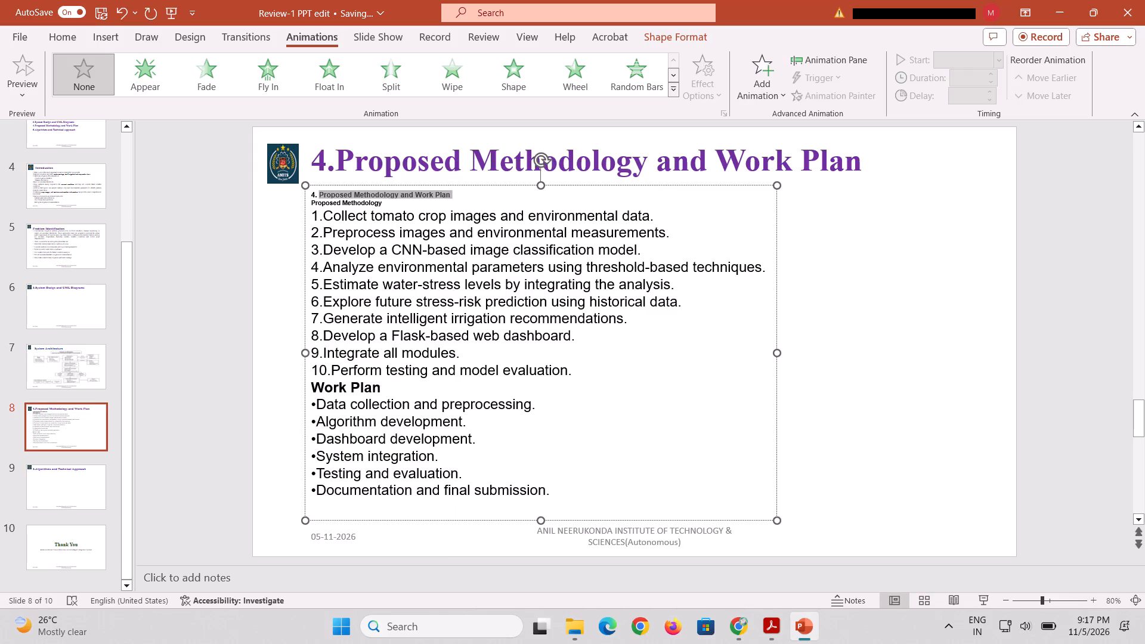
{"action": "left_click_drag", "start_coordinate": [316, 195], "coordinate": [386, 203]}
{"action": "left_click", "coordinate": [487, 160]}
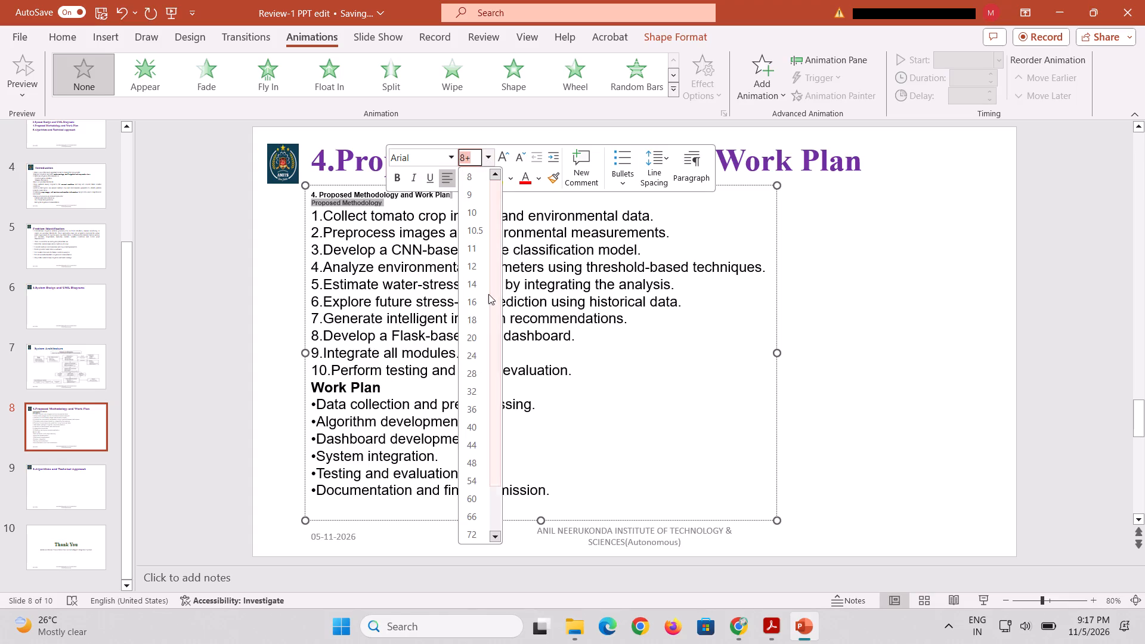
{"action": "left_click", "coordinate": [478, 318]}
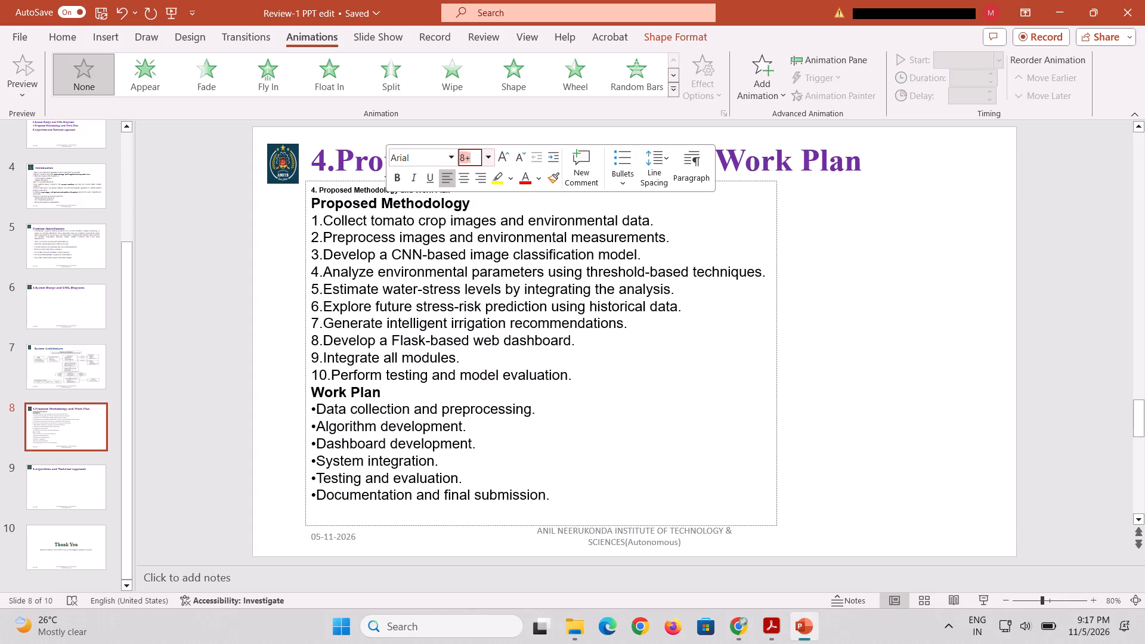
{"action": "left_click", "coordinate": [452, 213]}
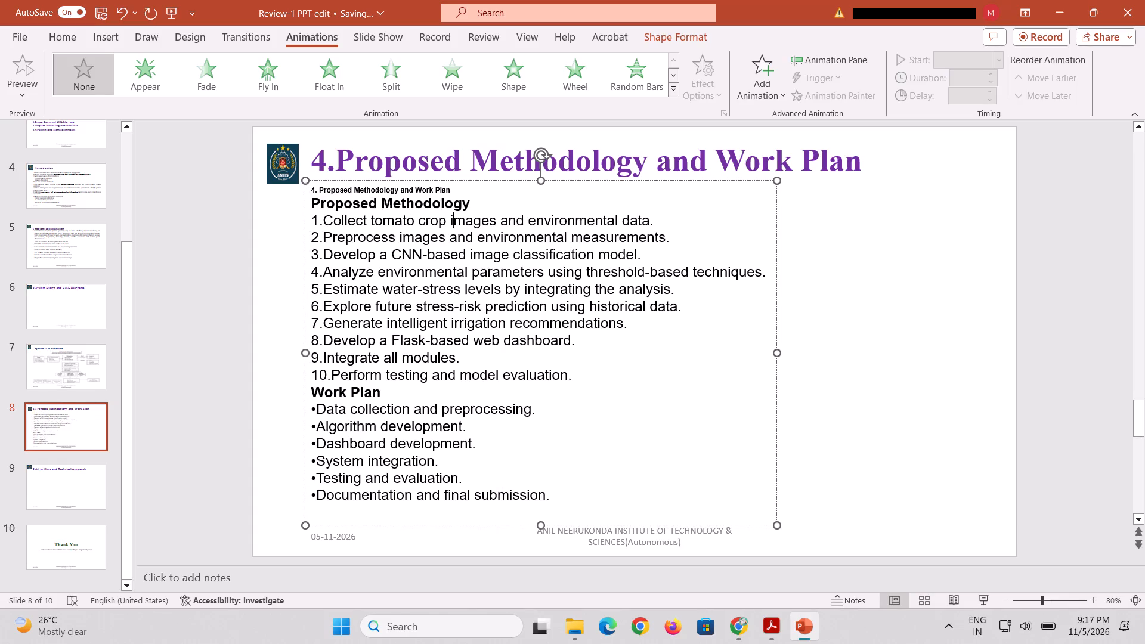
{"action": "left_click_drag", "start_coordinate": [456, 190], "coordinate": [305, 184]}
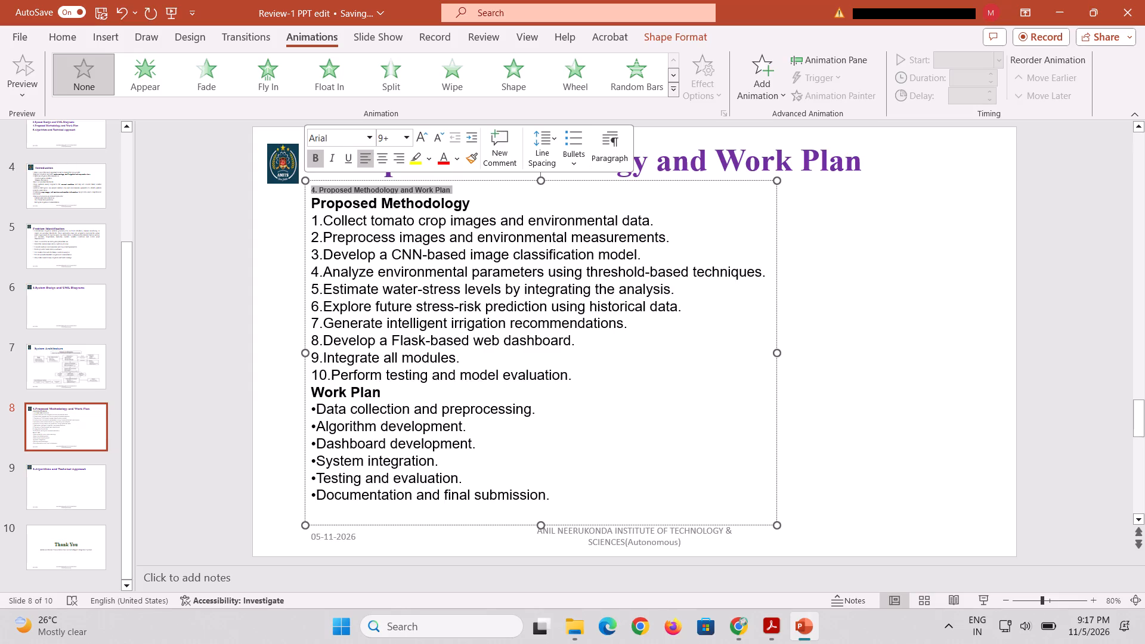
{"action": "left_click", "coordinate": [407, 139]}
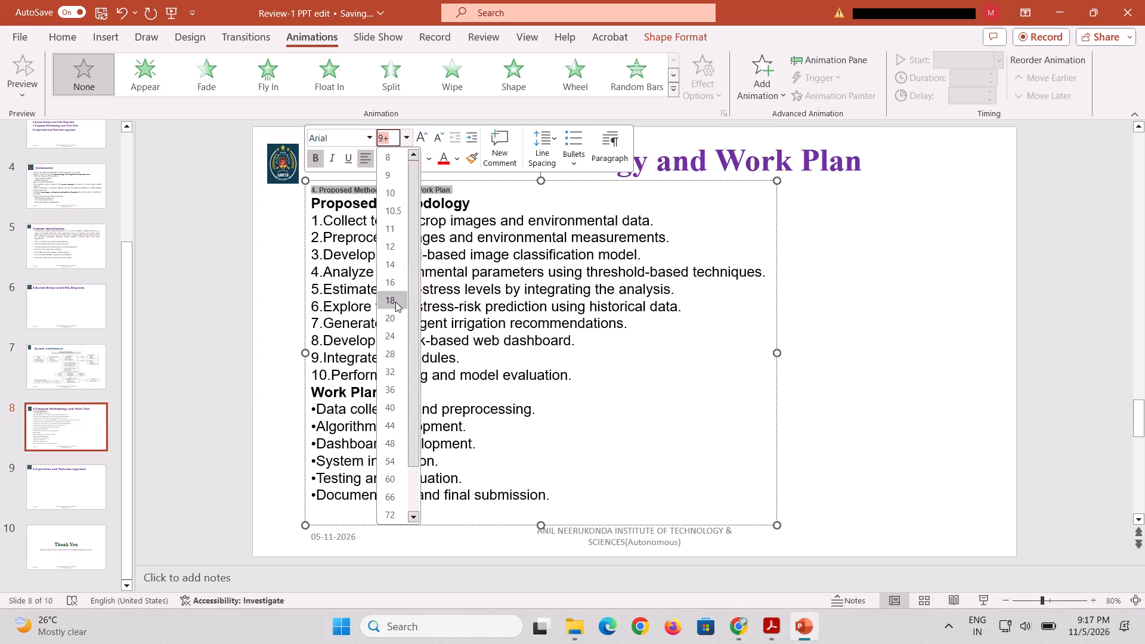
{"action": "left_click", "coordinate": [388, 302]}
{"action": "left_click", "coordinate": [685, 401]}
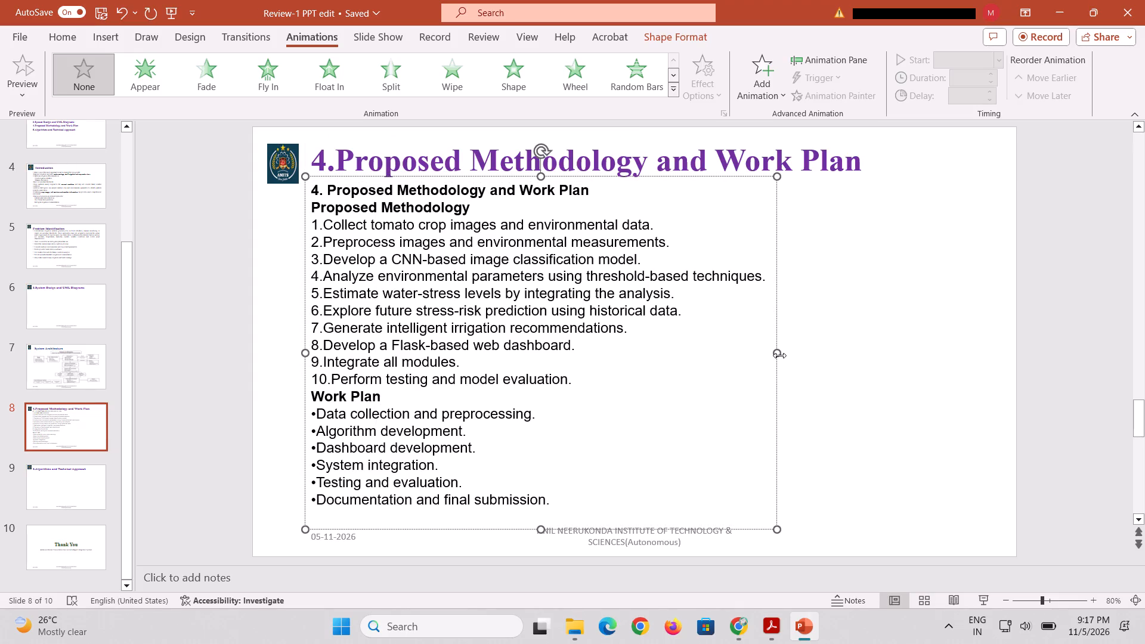
Widen slide 8's body text box toward the slide's right margin, past the end of the title text.
{"action": "left_click_drag", "start_coordinate": [779, 355], "coordinate": [927, 371]}
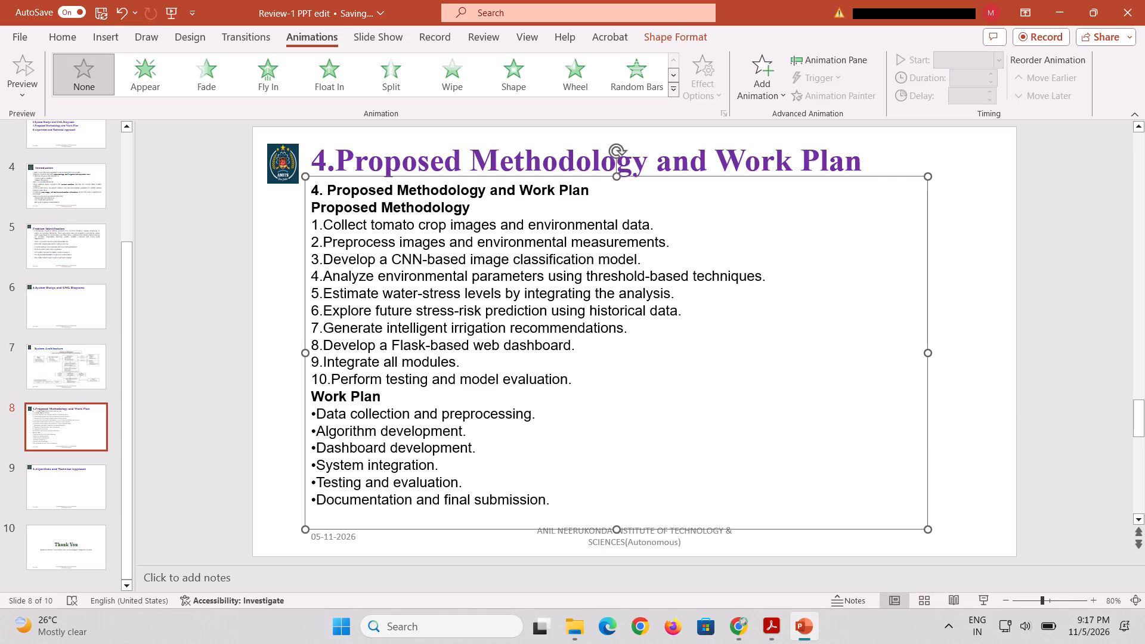
Insert an unnumbered blank line between methodology point 10 and the Work Plan subheading on slide 8.
{"action": "left_click", "coordinate": [587, 385]}
{"action": "key", "text": "Return"}
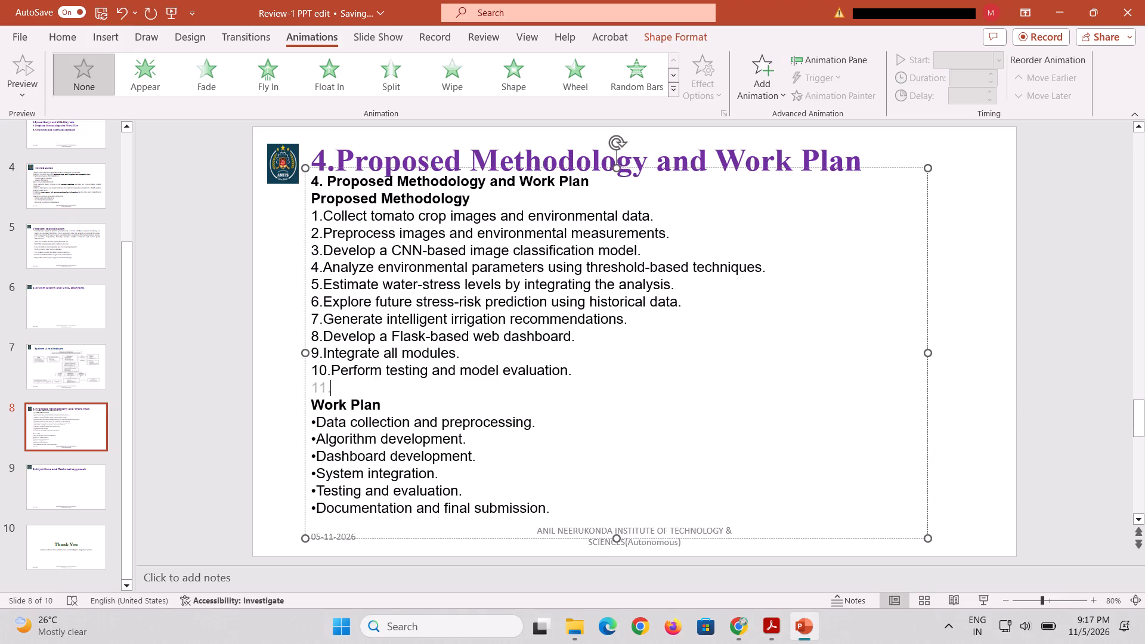
{"action": "key", "text": "BackSpace"}
{"action": "left_click", "coordinate": [281, 432]}
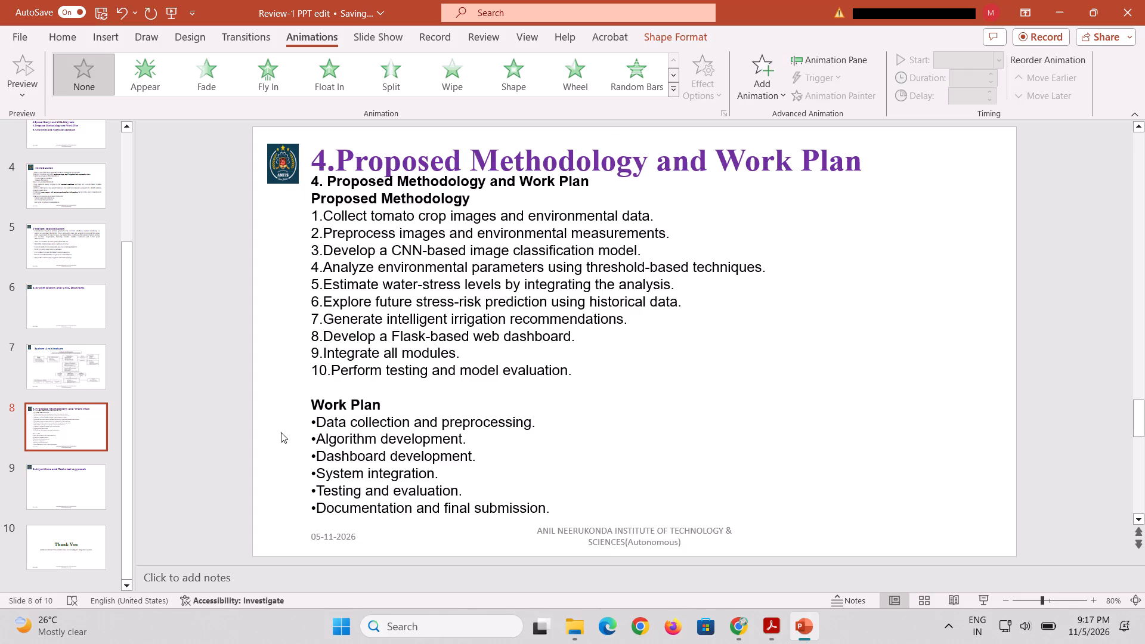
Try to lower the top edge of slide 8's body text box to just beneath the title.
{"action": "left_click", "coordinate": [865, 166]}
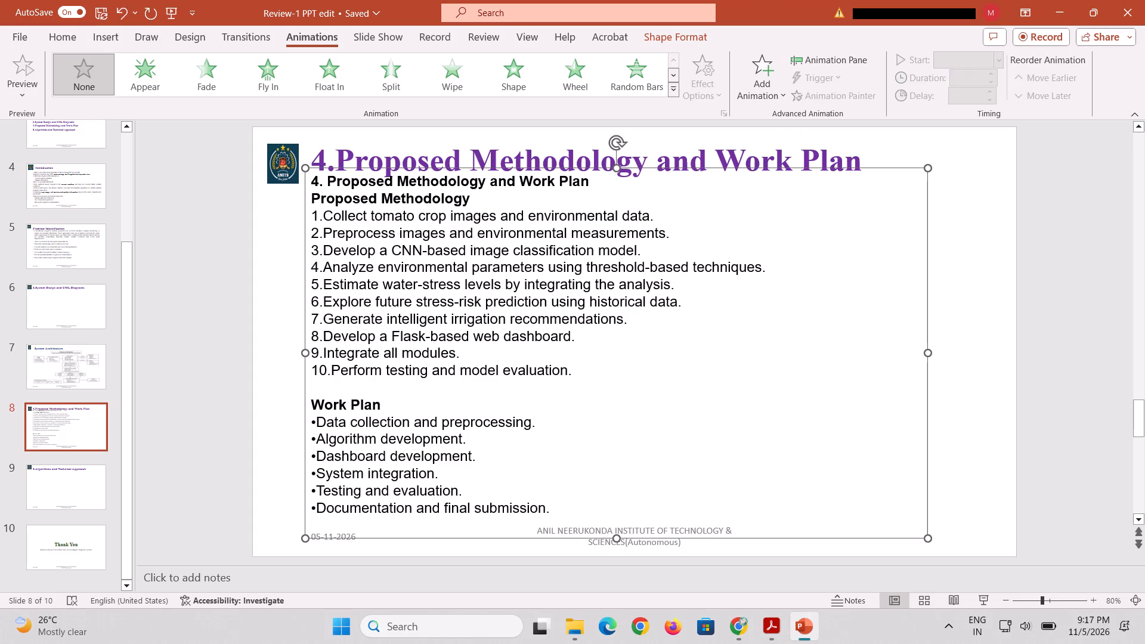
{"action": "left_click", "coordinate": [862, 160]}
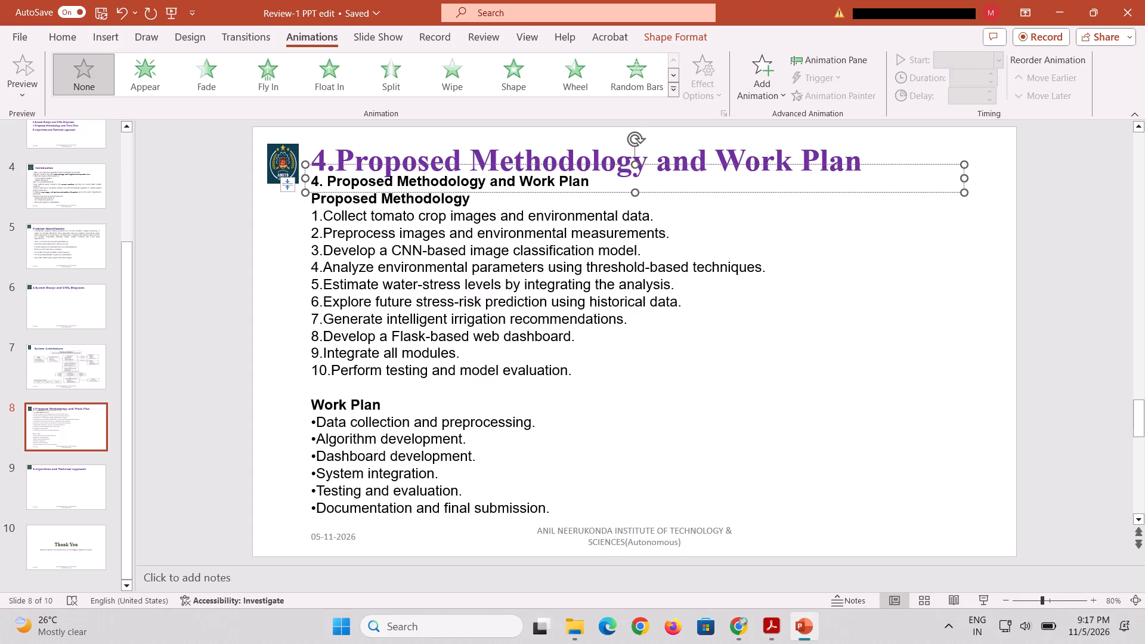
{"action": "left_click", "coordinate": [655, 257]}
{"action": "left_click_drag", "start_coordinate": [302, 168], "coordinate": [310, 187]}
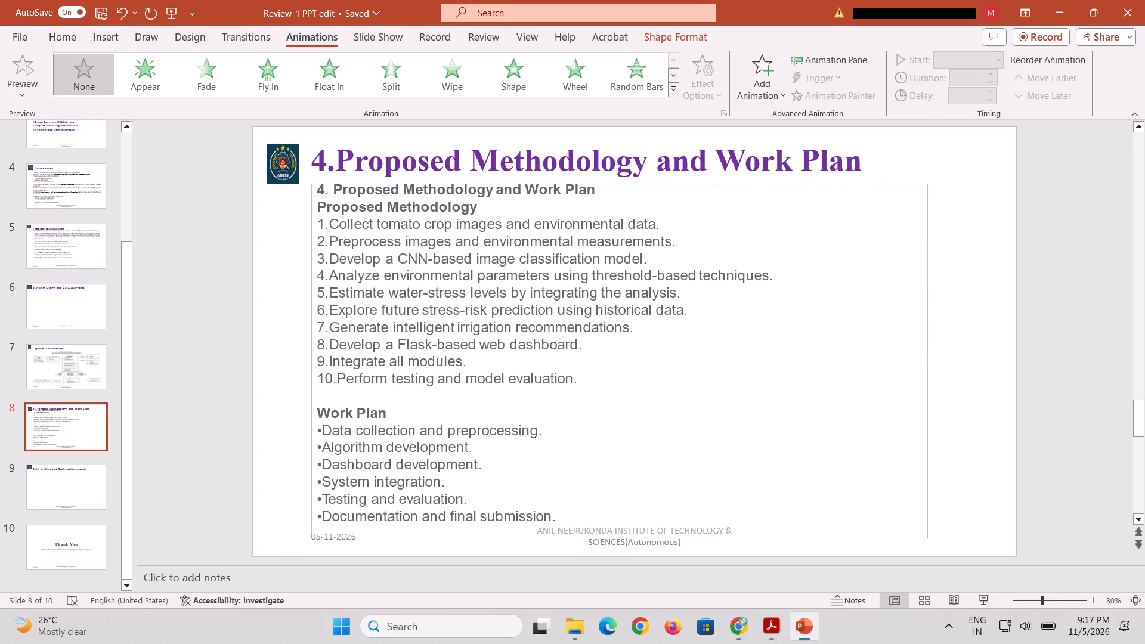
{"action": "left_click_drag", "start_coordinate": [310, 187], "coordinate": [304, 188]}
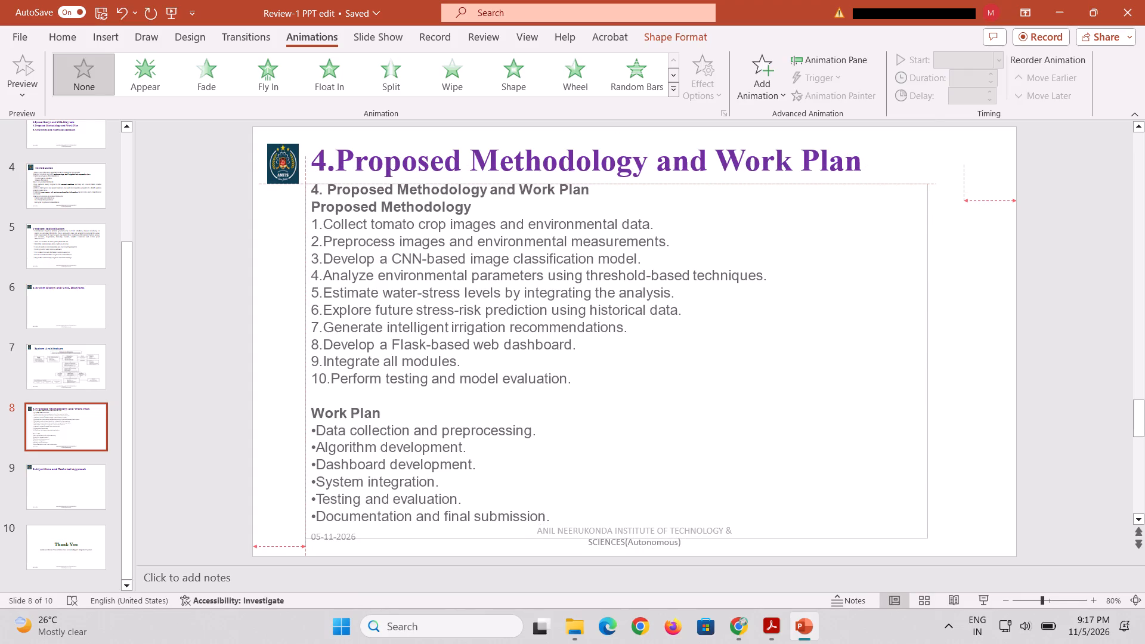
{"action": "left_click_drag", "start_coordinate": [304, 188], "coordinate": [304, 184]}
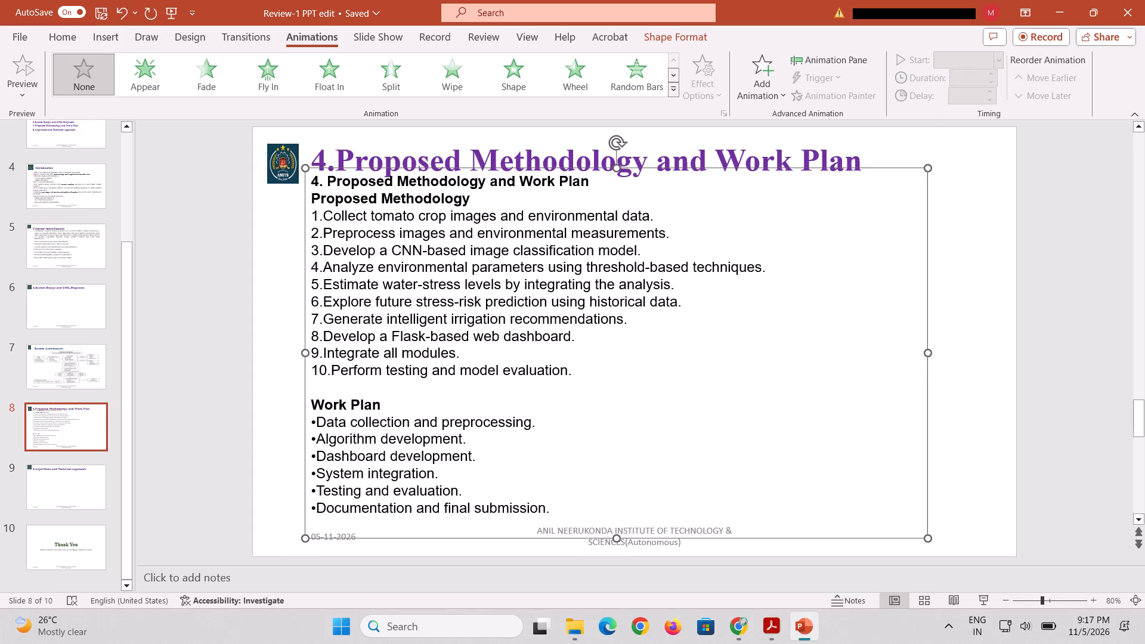
Delete the text of the repeated "4. Proposed Methodology and Work Plan" line in slide 8's body, keeping its line blank.
{"action": "left_click", "coordinate": [592, 181]}
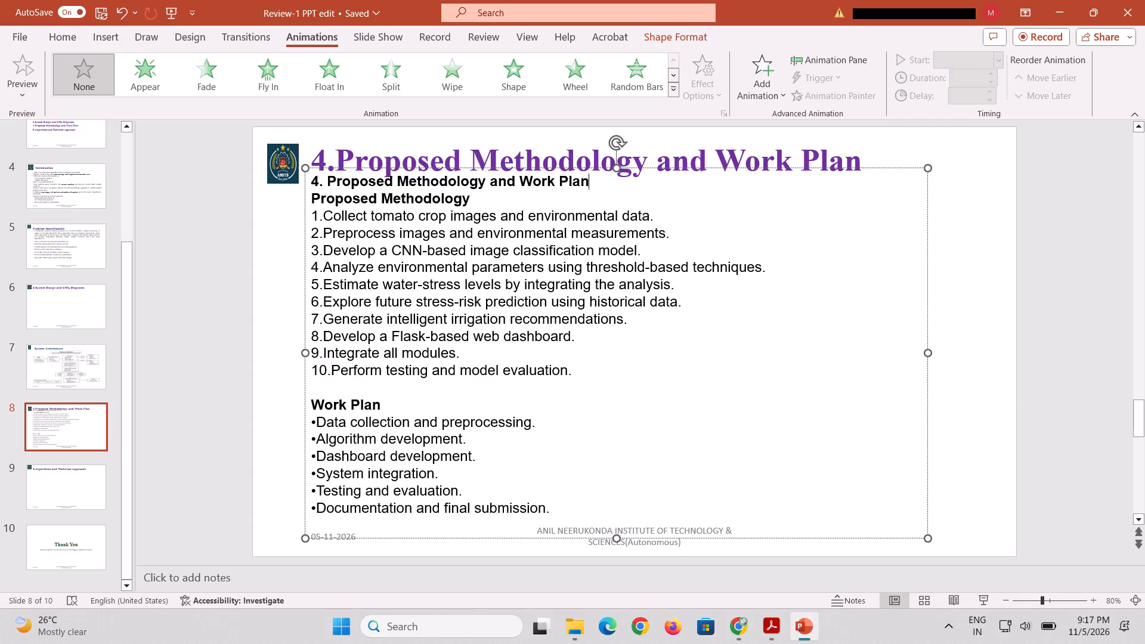
{"action": "key", "text": "BackSpace"}
{"action": "key", "text": "BackSpace"}
{"action": "key", "text": "BackSpace"}
{"action": "key", "text": "BackSpace"}
{"action": "key", "text": "BackSpace"}
{"action": "key", "text": "BackSpace"}
{"action": "key", "text": "BackSpace"}
{"action": "key", "text": "BackSpace"}
{"action": "key", "text": "BackSpace"}
{"action": "key", "text": "BackSpace"}
{"action": "key", "text": "BackSpace"}
{"action": "key", "text": "BackSpace"}
{"action": "key", "text": "BackSpace"}
{"action": "key", "text": "BackSpace"}
{"action": "key", "text": "BackSpace"}
{"action": "key", "text": "BackSpace"}
{"action": "key", "text": "BackSpace"}
{"action": "key", "text": "BackSpace"}
{"action": "key", "text": "BackSpace"}
{"action": "key", "text": "BackSpace"}
{"action": "key", "text": "BackSpace"}
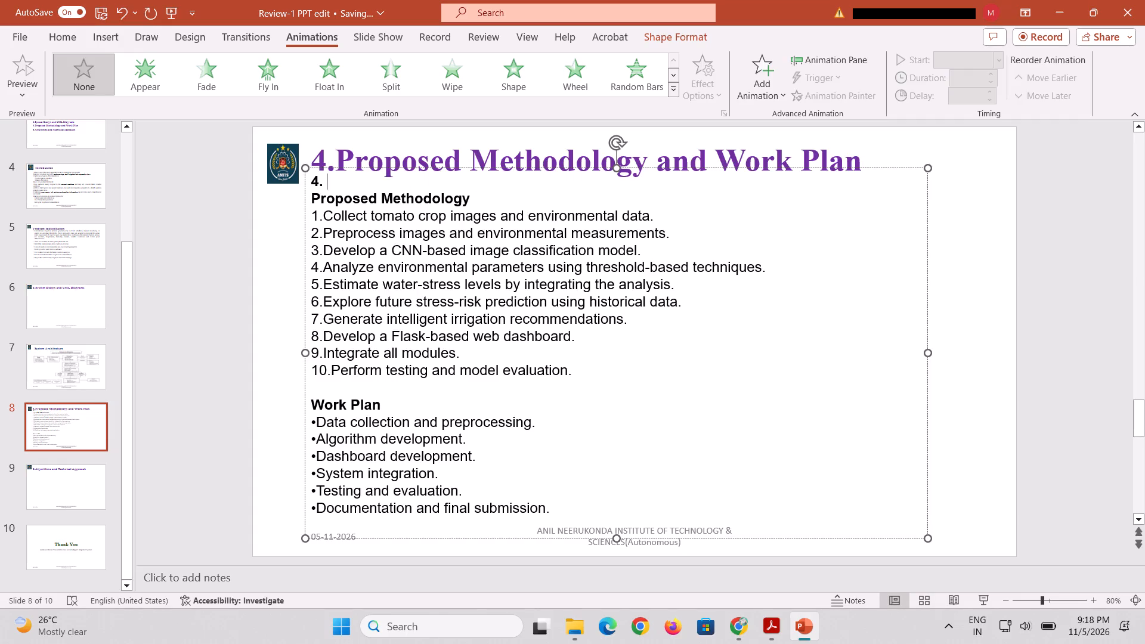
{"action": "key", "text": "BackSpace"}
{"action": "key", "text": "BackSpace"}
{"action": "key", "text": "BackSpace"}
{"action": "key", "text": "BackSpace"}
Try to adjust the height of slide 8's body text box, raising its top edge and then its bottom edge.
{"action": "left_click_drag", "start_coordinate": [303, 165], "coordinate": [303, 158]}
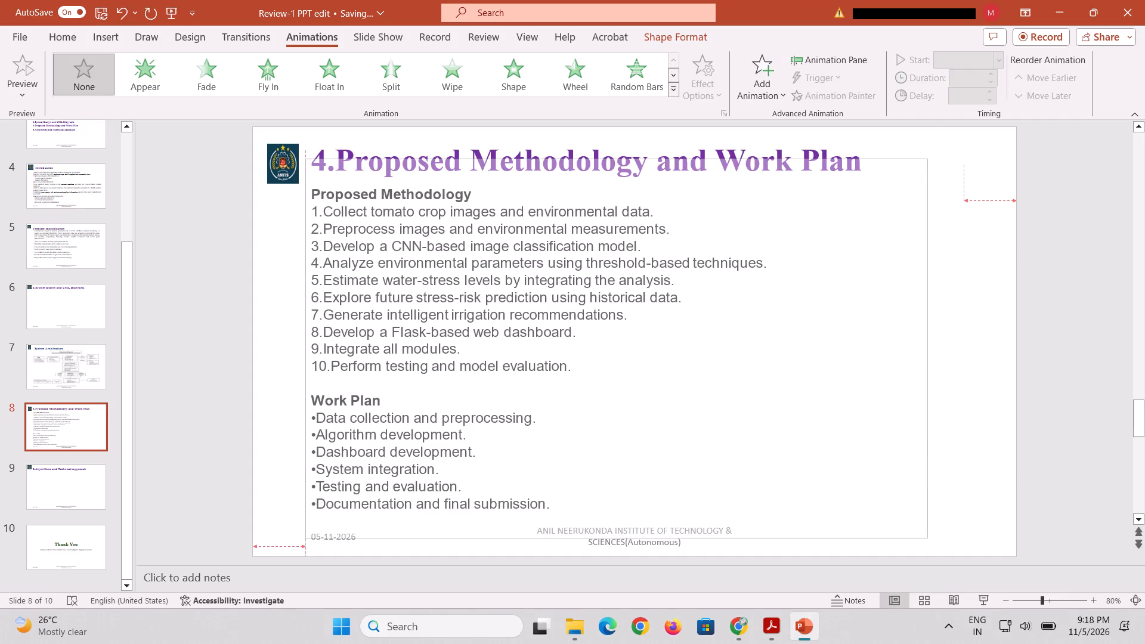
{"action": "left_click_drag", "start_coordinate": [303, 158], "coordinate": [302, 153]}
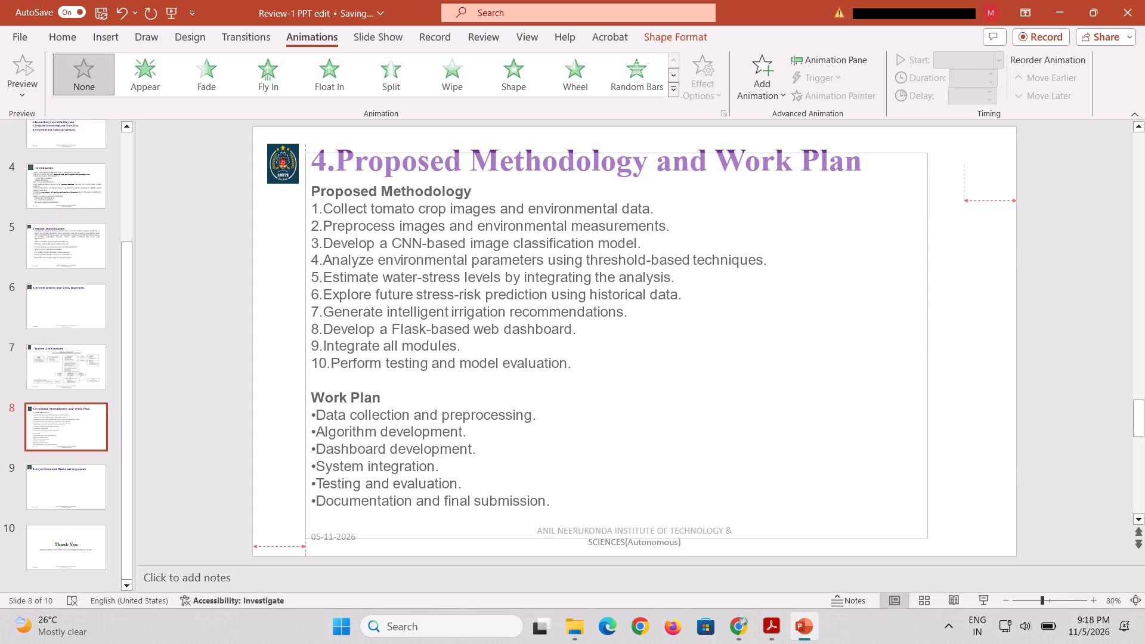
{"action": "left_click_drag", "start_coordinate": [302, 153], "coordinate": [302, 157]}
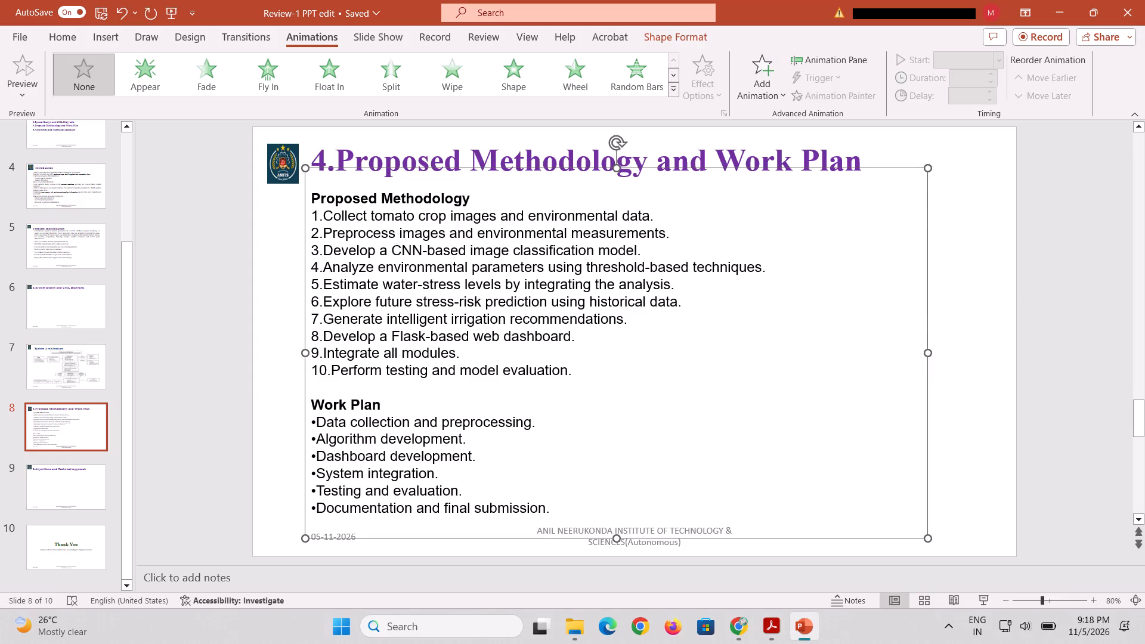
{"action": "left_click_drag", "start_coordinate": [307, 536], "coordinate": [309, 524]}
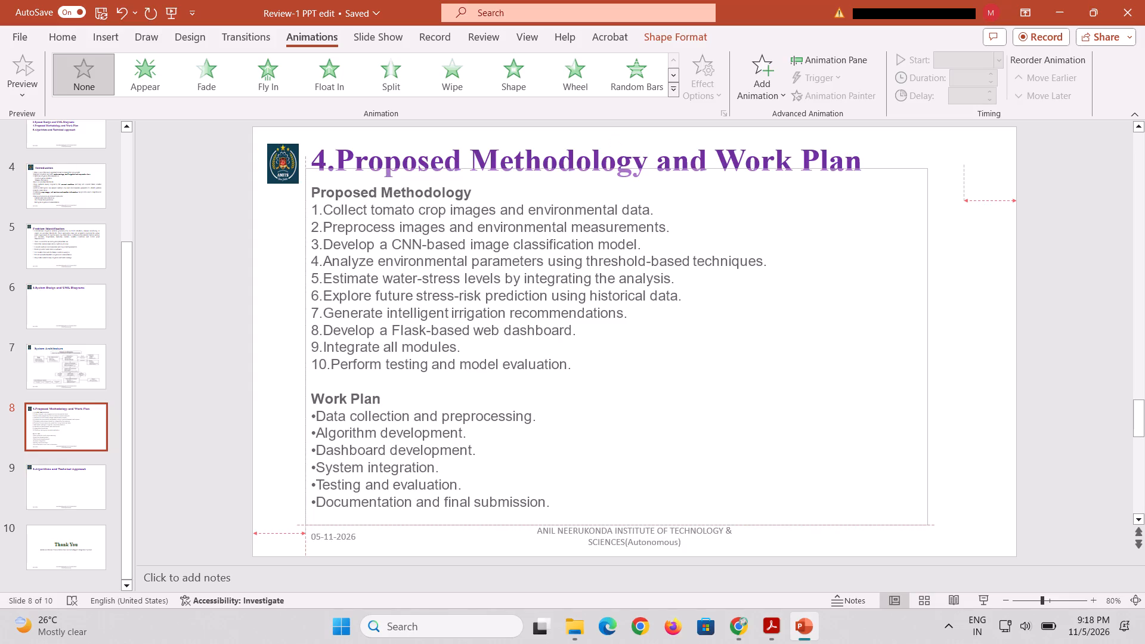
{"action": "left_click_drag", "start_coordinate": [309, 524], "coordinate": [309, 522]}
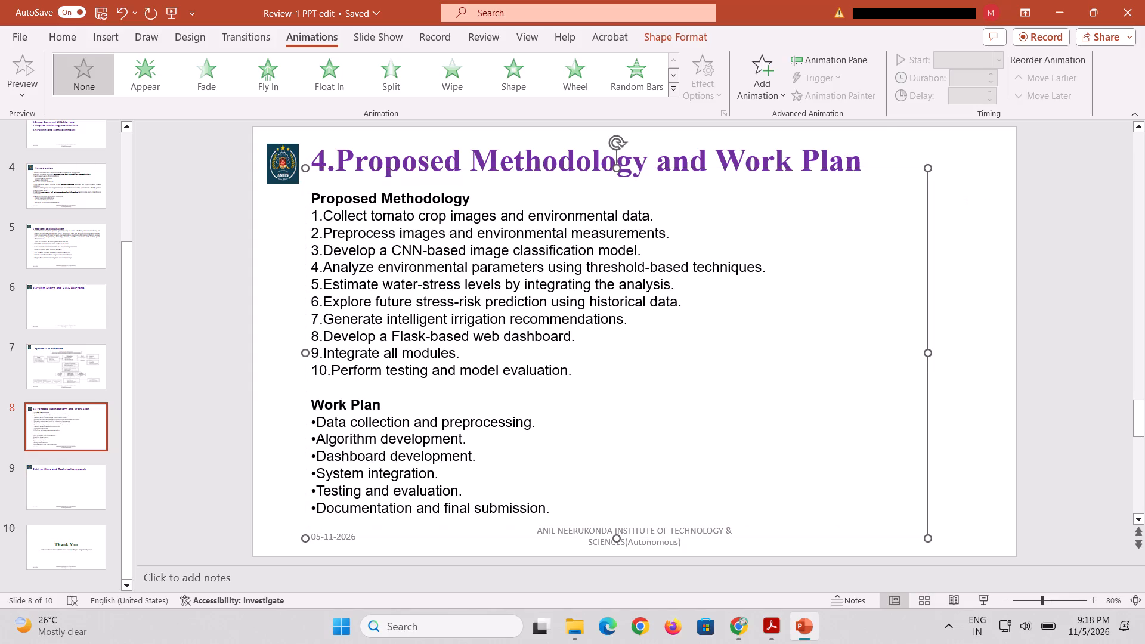
Enlarge slide 8's body text box close to the slide's right margin and slightly upward, lifting the text a little.
{"action": "left_click_drag", "start_coordinate": [929, 172], "coordinate": [909, 185]}
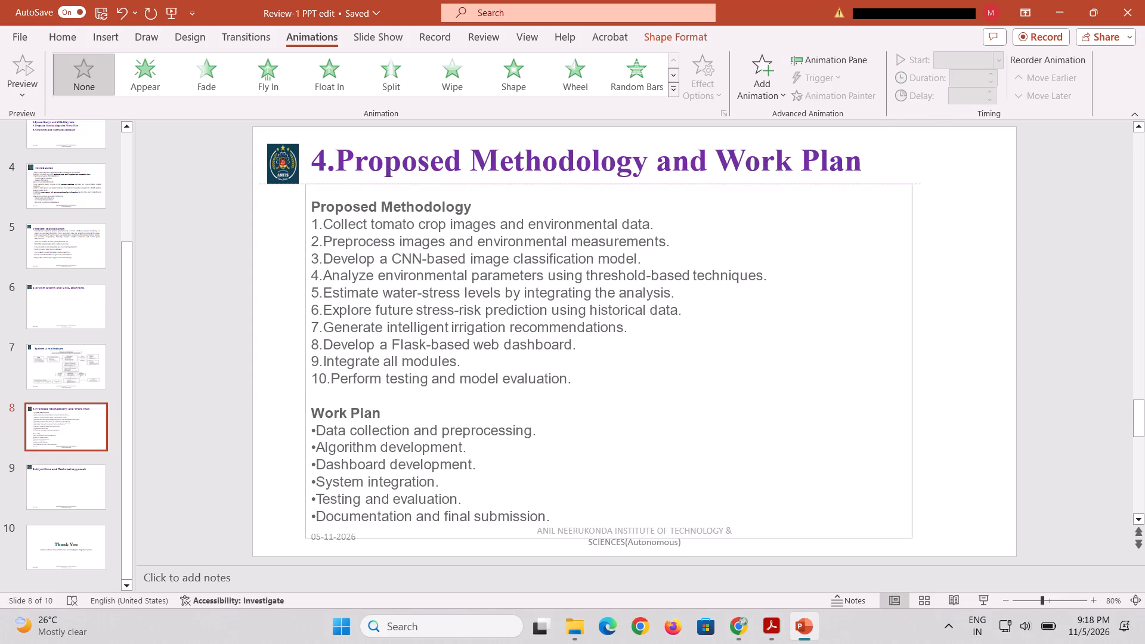
{"action": "left_click_drag", "start_coordinate": [909, 185], "coordinate": [939, 172]}
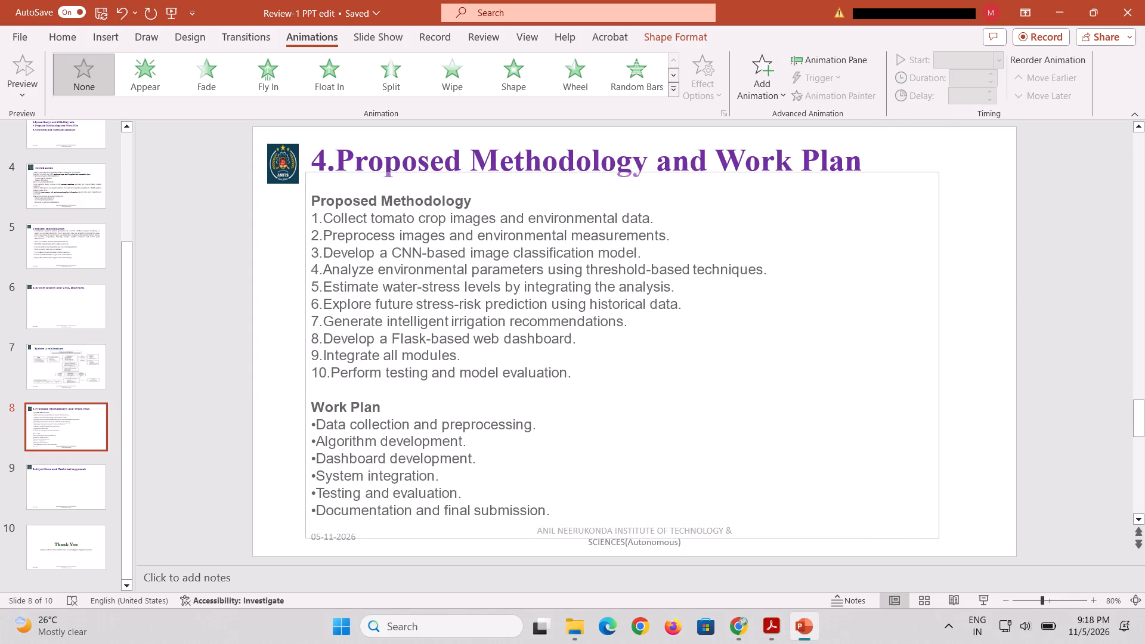
{"action": "left_click_drag", "start_coordinate": [939, 172], "coordinate": [963, 151]}
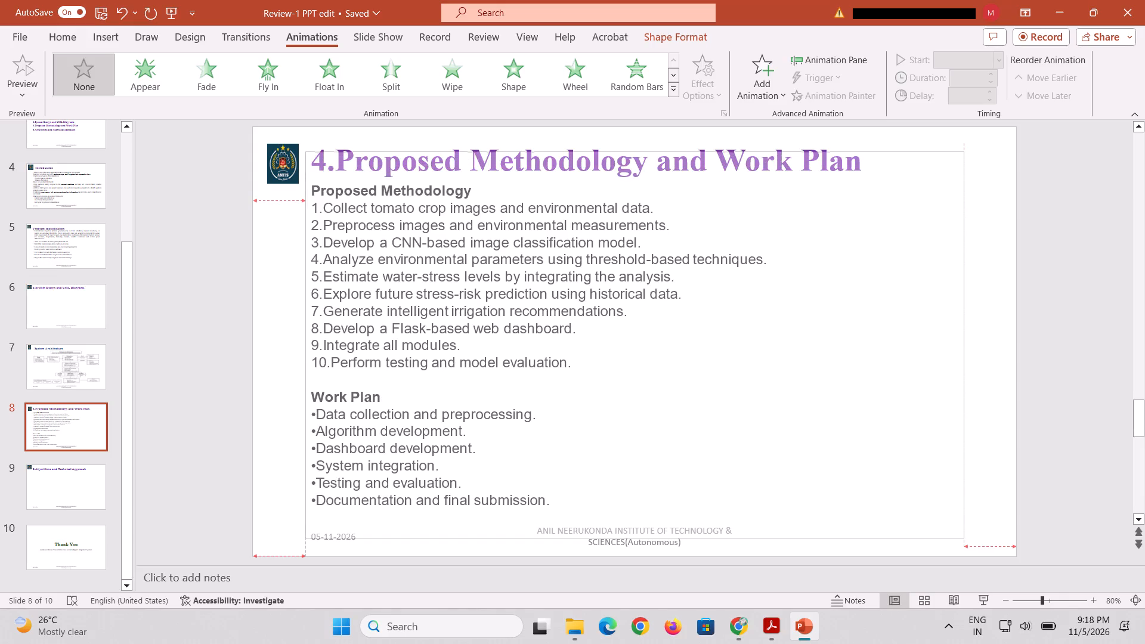
{"action": "left_click_drag", "start_coordinate": [963, 151], "coordinate": [985, 153]}
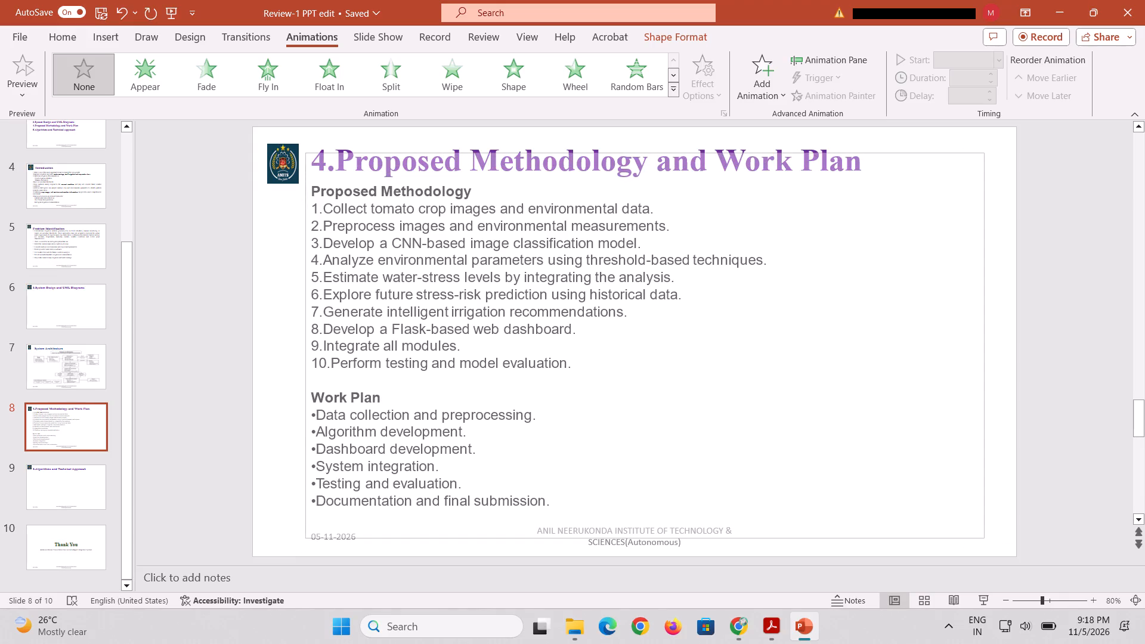
{"action": "left_click_drag", "start_coordinate": [985, 153], "coordinate": [985, 159]}
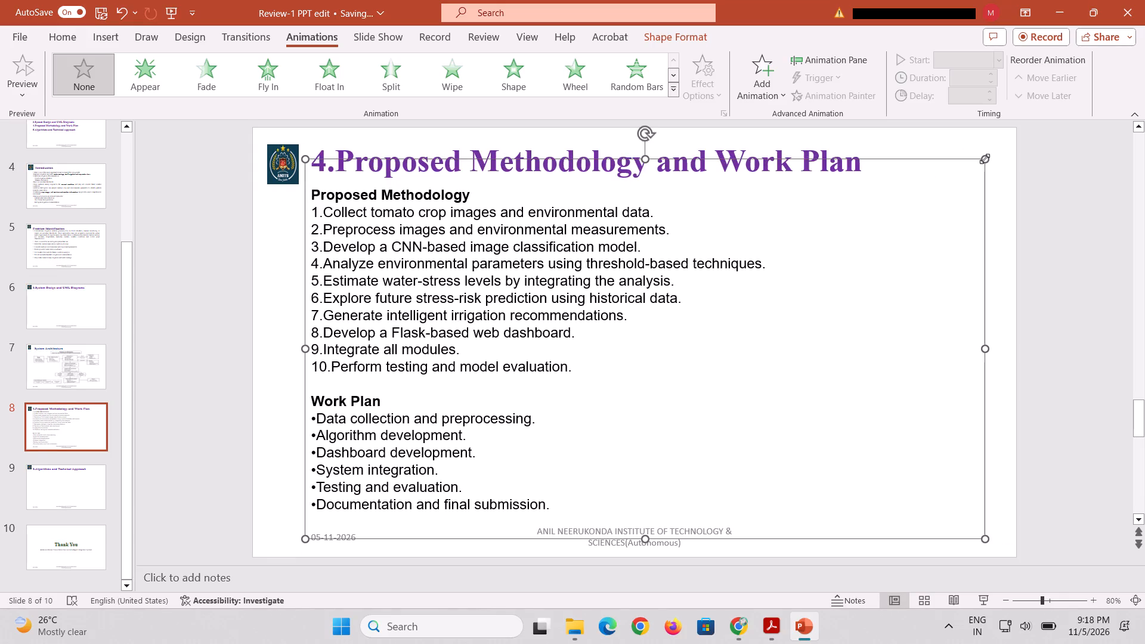
{"action": "left_click", "coordinate": [258, 379]}
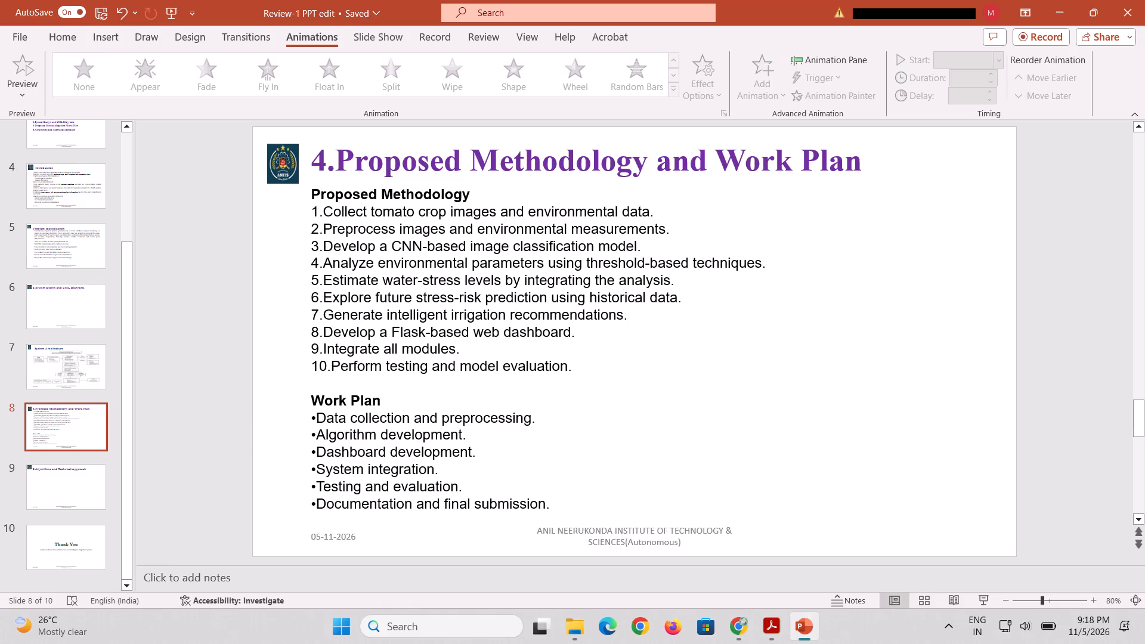
On slide 9, Algorithms and Technical Approach, extend the empty body placeholder upward to just below the title and slightly leftward.
{"action": "left_click", "coordinate": [50, 489]}
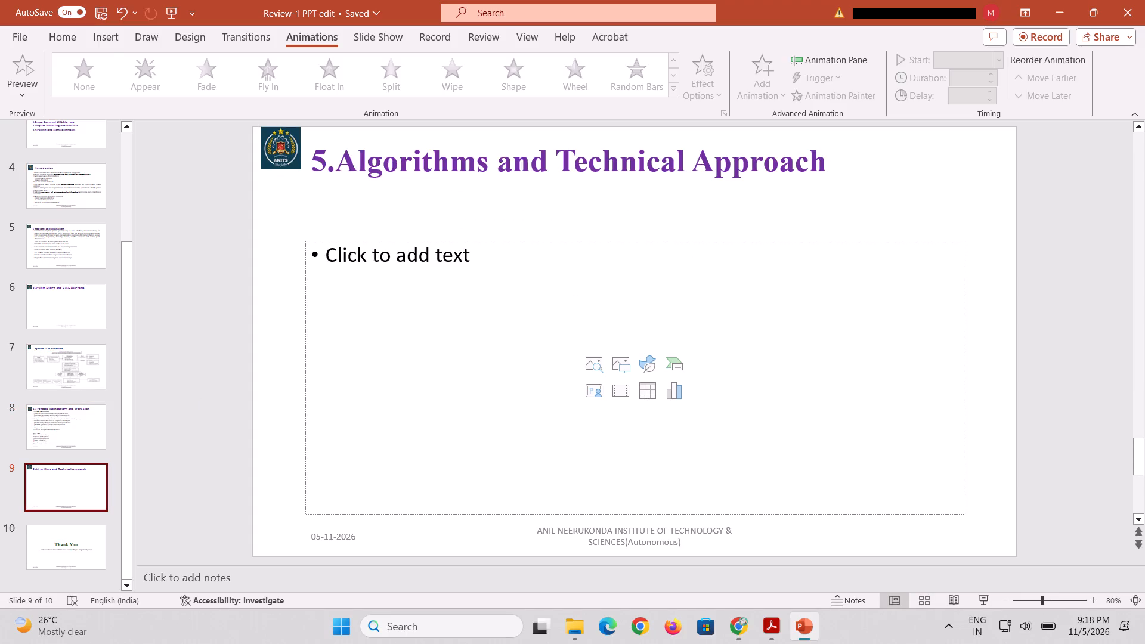
{"action": "left_click", "coordinate": [311, 244]}
{"action": "left_click_drag", "start_coordinate": [304, 241], "coordinate": [301, 218]}
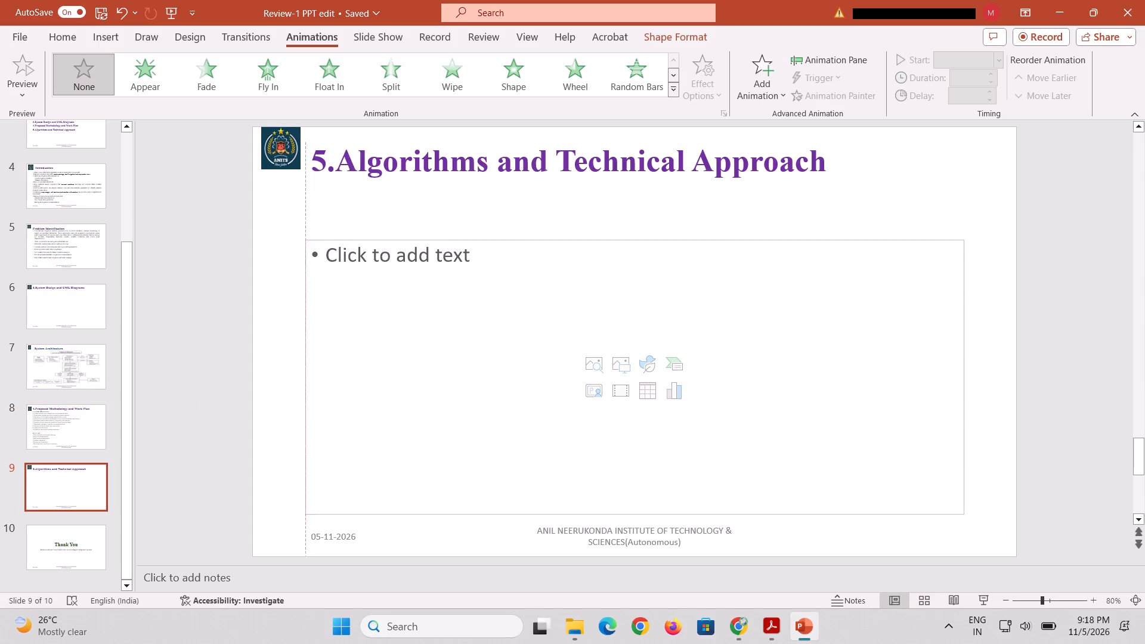
{"action": "left_click_drag", "start_coordinate": [301, 218], "coordinate": [299, 179]}
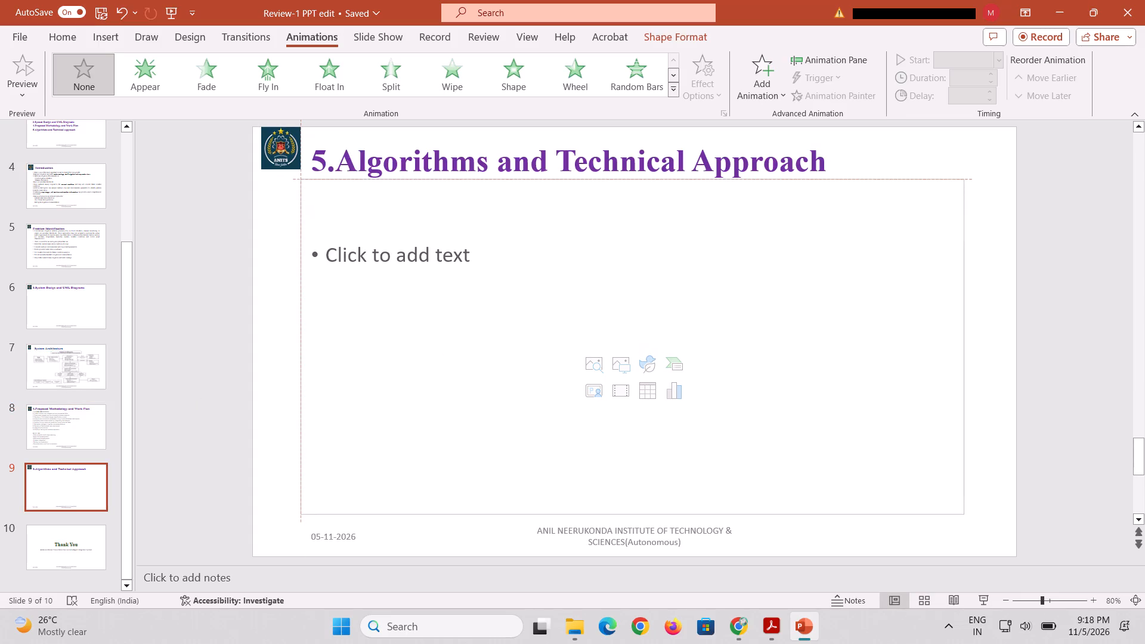
{"action": "left_click_drag", "start_coordinate": [299, 179], "coordinate": [299, 186]}
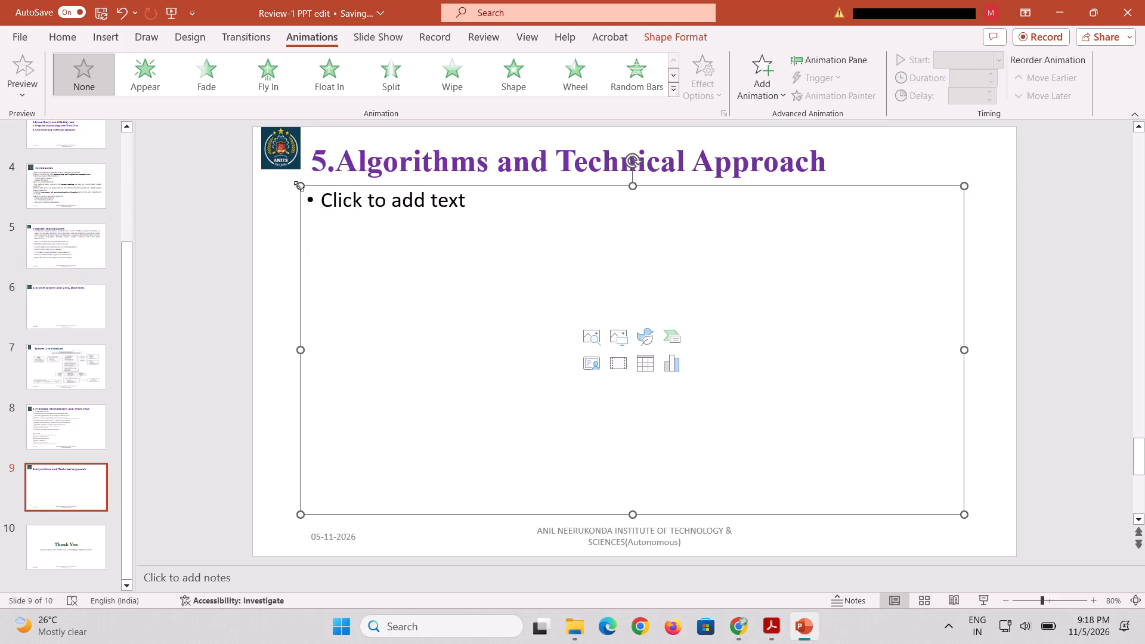
Switch to the ChatGPT chat in Chrome and read its existing Algorithms and Technical Approach slide draft.
{"action": "left_click", "coordinate": [741, 627]}
{"action": "scroll", "coordinate": [635, 414], "scroll_direction": "down", "scroll_amount": 4}
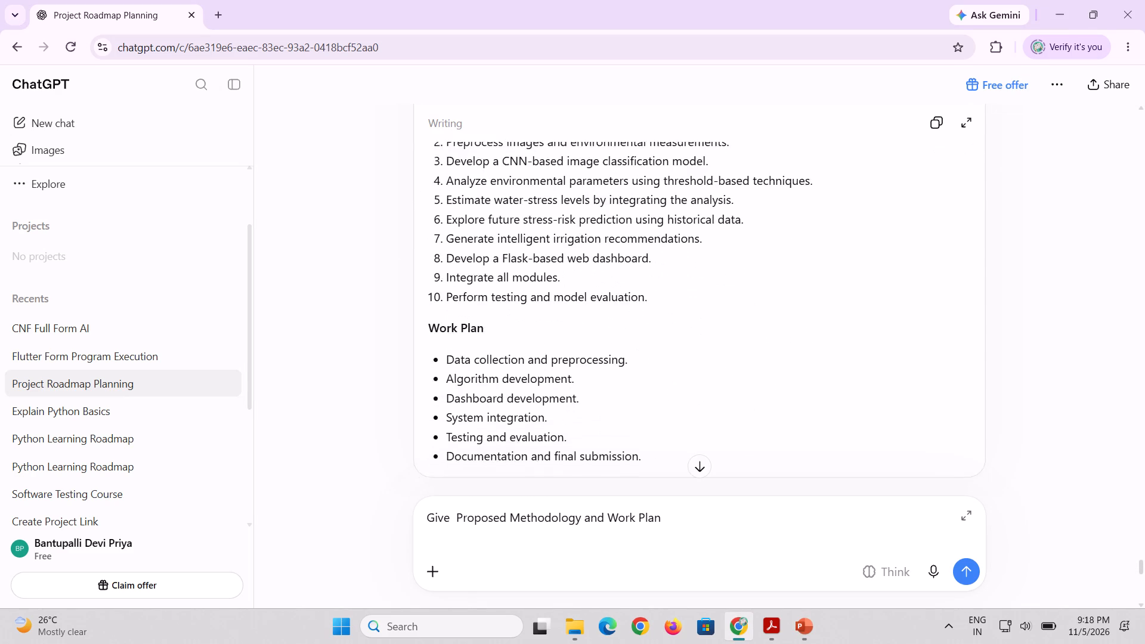
{"action": "scroll", "coordinate": [635, 414], "scroll_direction": "down", "scroll_amount": 6}
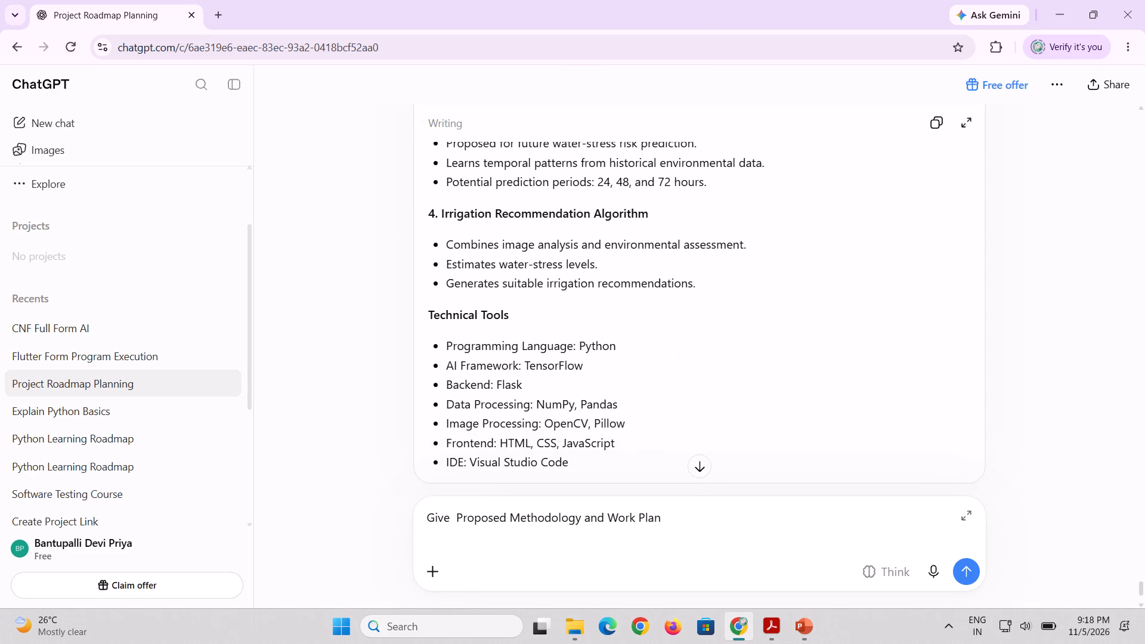
{"action": "scroll", "coordinate": [635, 414], "scroll_direction": "down", "scroll_amount": 2}
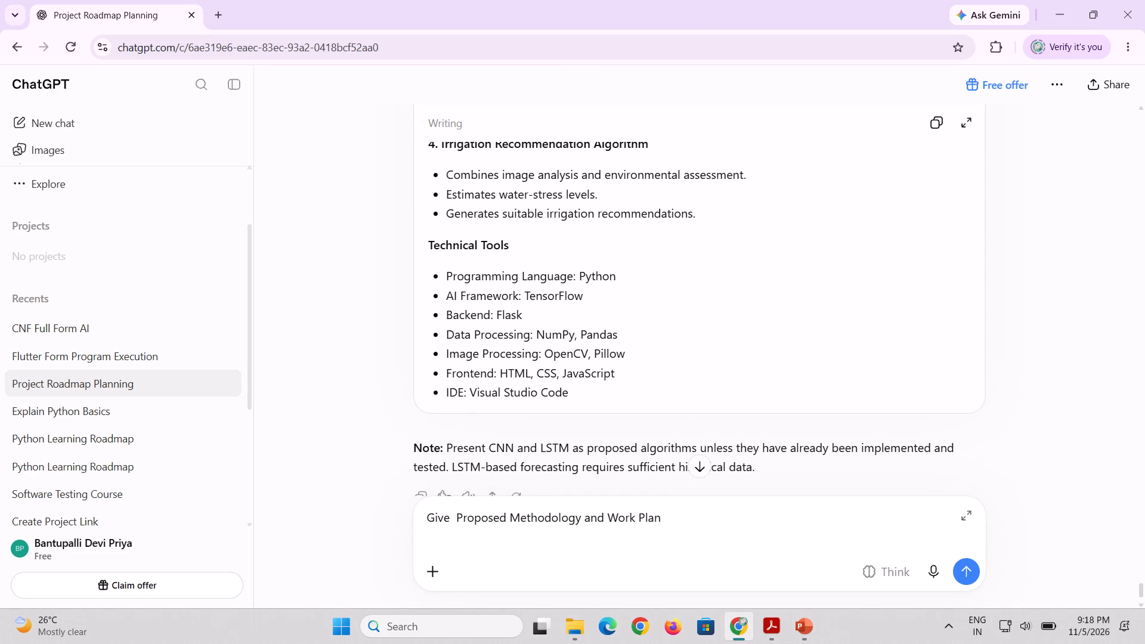
{"action": "scroll", "coordinate": [635, 414], "scroll_direction": "down", "scroll_amount": 1}
Clear the unsent "Give Proposed Methodology and Work Plan" prompt from the ChatGPT message box.
{"action": "left_click", "coordinate": [704, 509]}
{"action": "key", "text": "BackSpace"}
{"action": "key", "text": "BackSpace"}
{"action": "key", "text": "BackSpace"}
{"action": "key", "text": "BackSpace"}
{"action": "key", "text": "BackSpace"}
{"action": "key", "text": "BackSpace"}
{"action": "key", "text": "BackSpace"}
{"action": "key", "text": "BackSpace"}
{"action": "key", "text": "BackSpace"}
{"action": "key", "text": "BackSpace"}
{"action": "key", "text": "BackSpace"}
{"action": "key", "text": "BackSpace"}
{"action": "key", "text": "BackSpace"}
{"action": "key", "text": "BackSpace"}
{"action": "key", "text": "BackSpace"}
{"action": "key", "text": "BackSpace"}
{"action": "key", "text": "BackSpace"}
{"action": "key", "text": "BackSpace"}
{"action": "key", "text": "BackSpace"}
{"action": "key", "text": "BackSpace"}
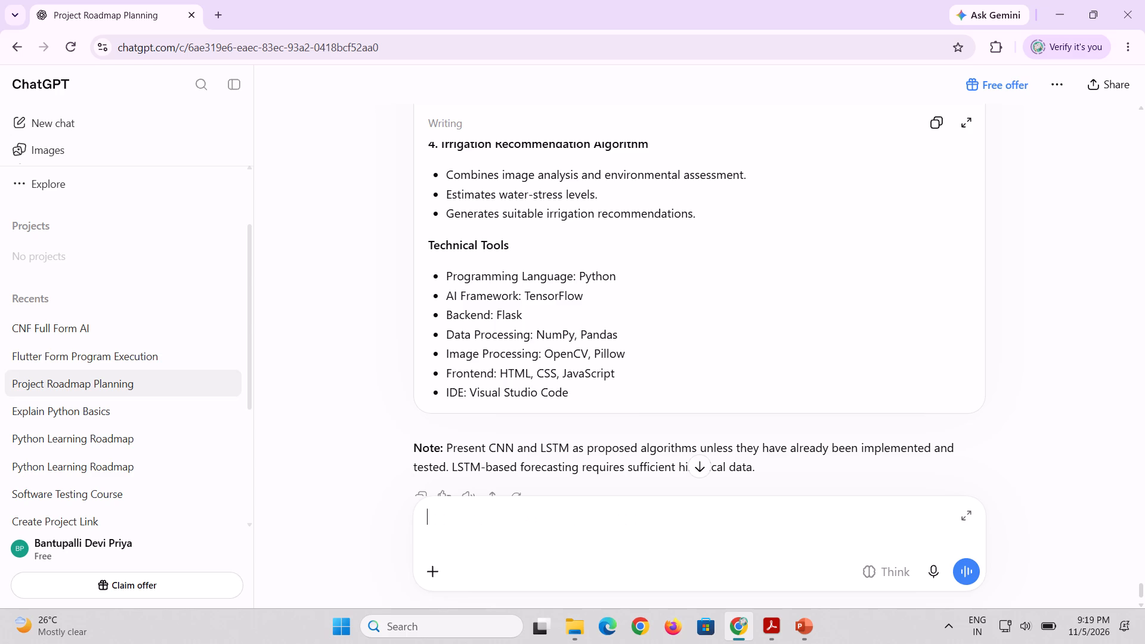
Switch to PowerPoint, select the entire Abstract body text on slide 2, and save the presentation.
{"action": "scroll", "coordinate": [766, 380], "scroll_direction": "up", "scroll_amount": 4}
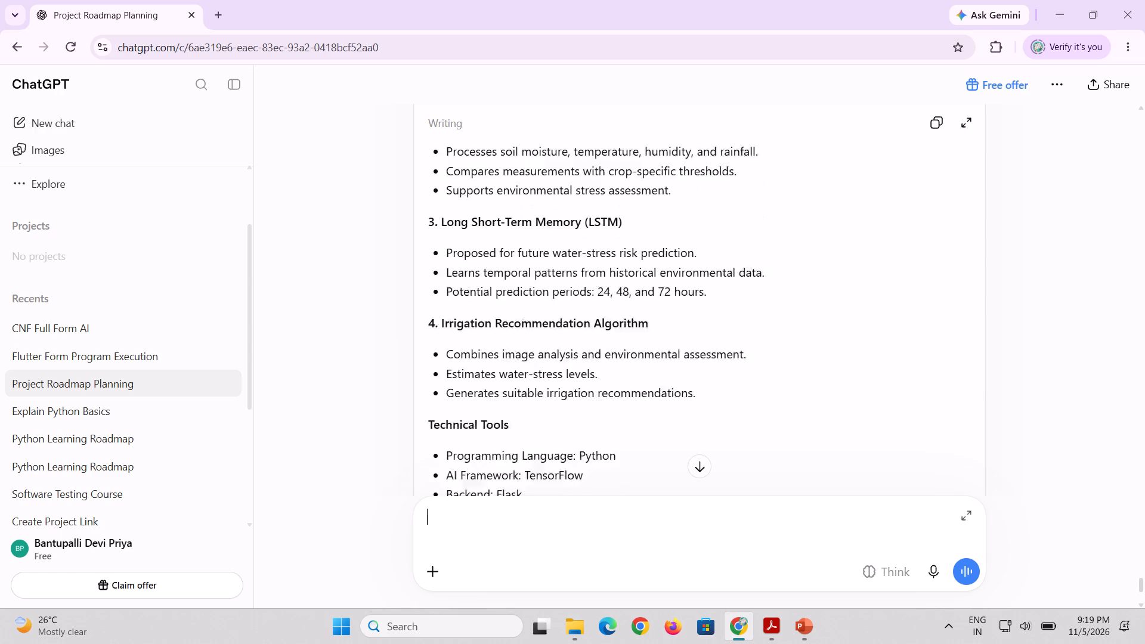
{"action": "scroll", "coordinate": [766, 380], "scroll_direction": "up", "scroll_amount": 3}
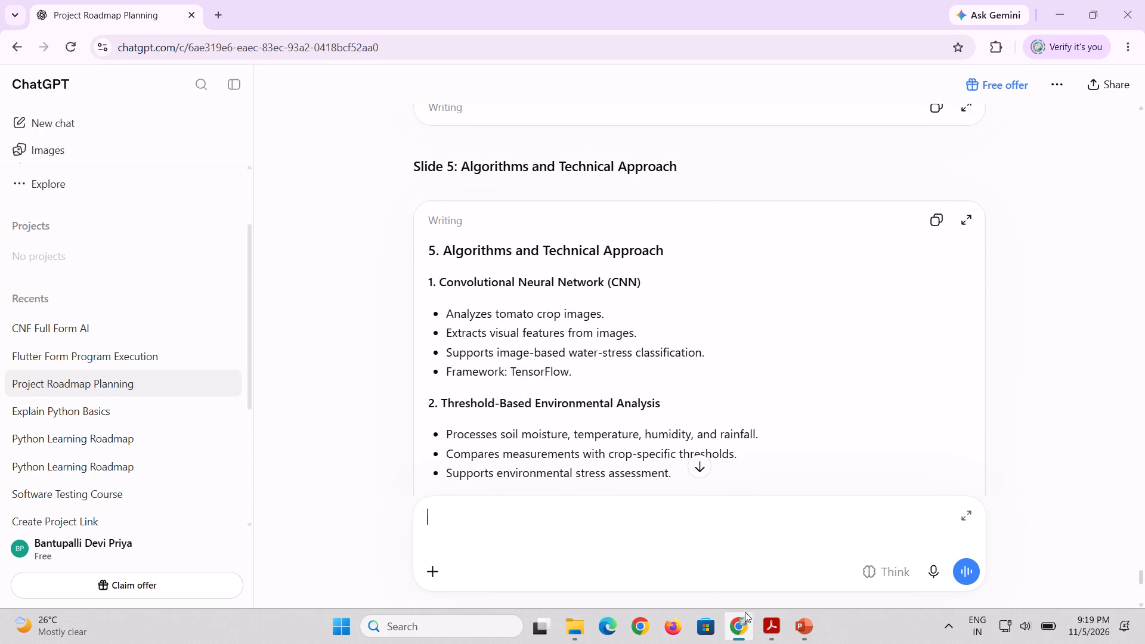
{"action": "left_click", "coordinate": [798, 633]}
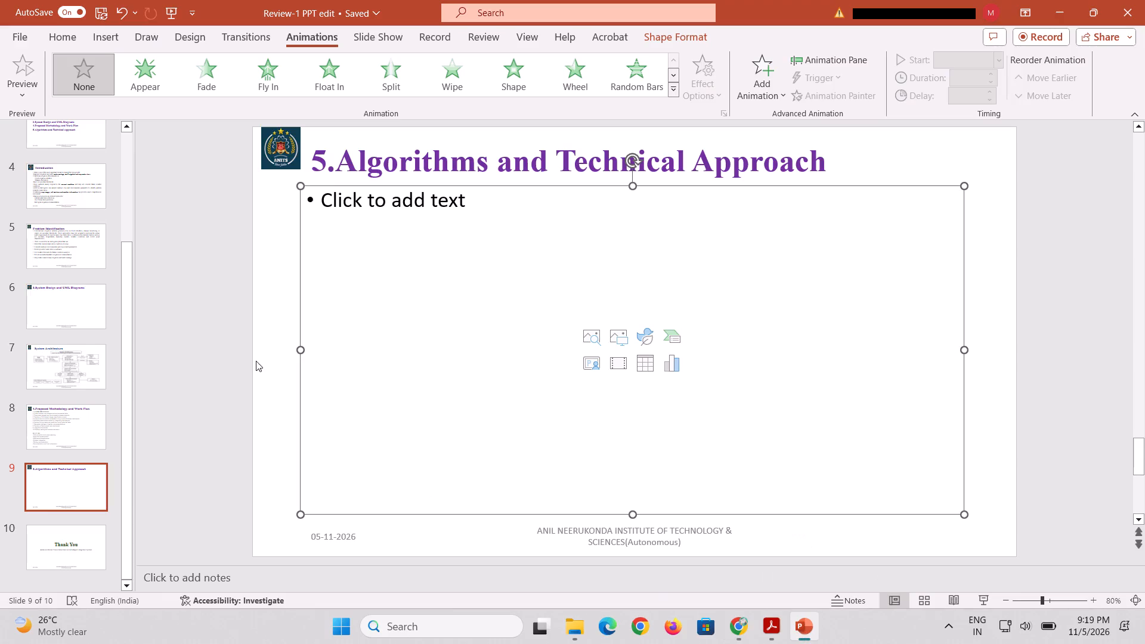
{"action": "scroll", "coordinate": [36, 155], "scroll_direction": "up", "scroll_amount": 4}
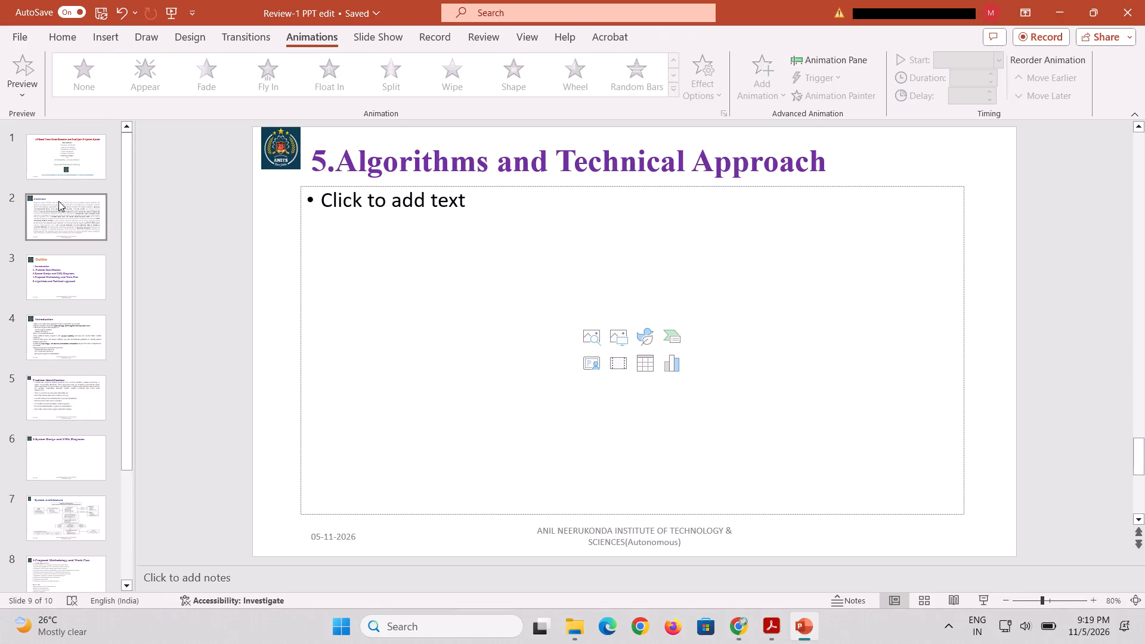
{"action": "left_click", "coordinate": [58, 201]}
{"action": "left_click", "coordinate": [423, 329]}
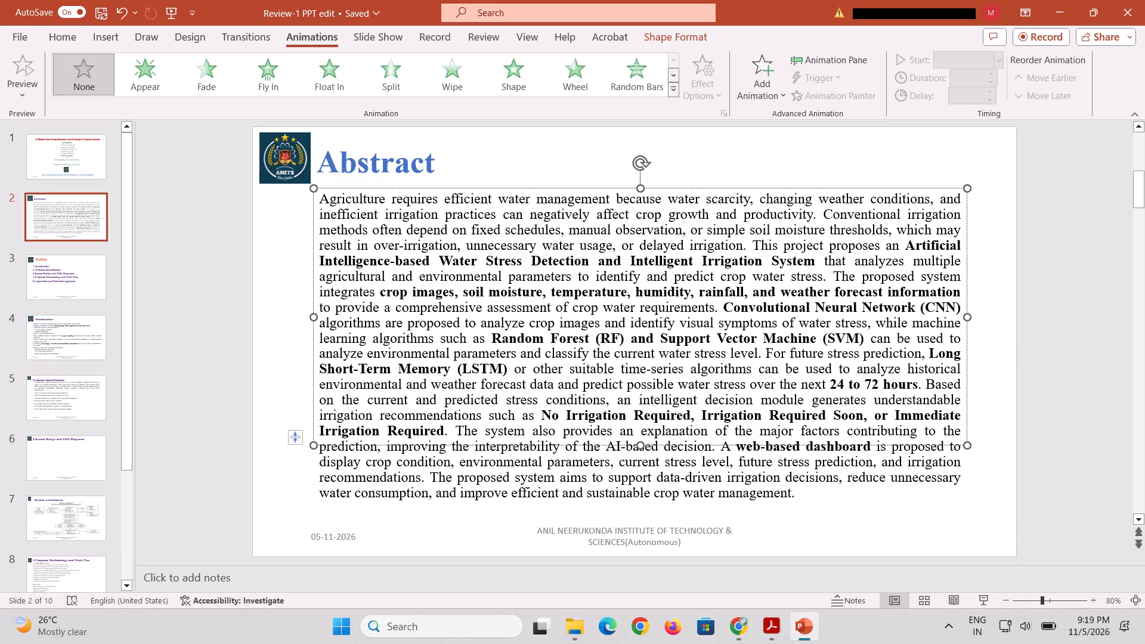
{"action": "key", "text": "ctrl+a"}
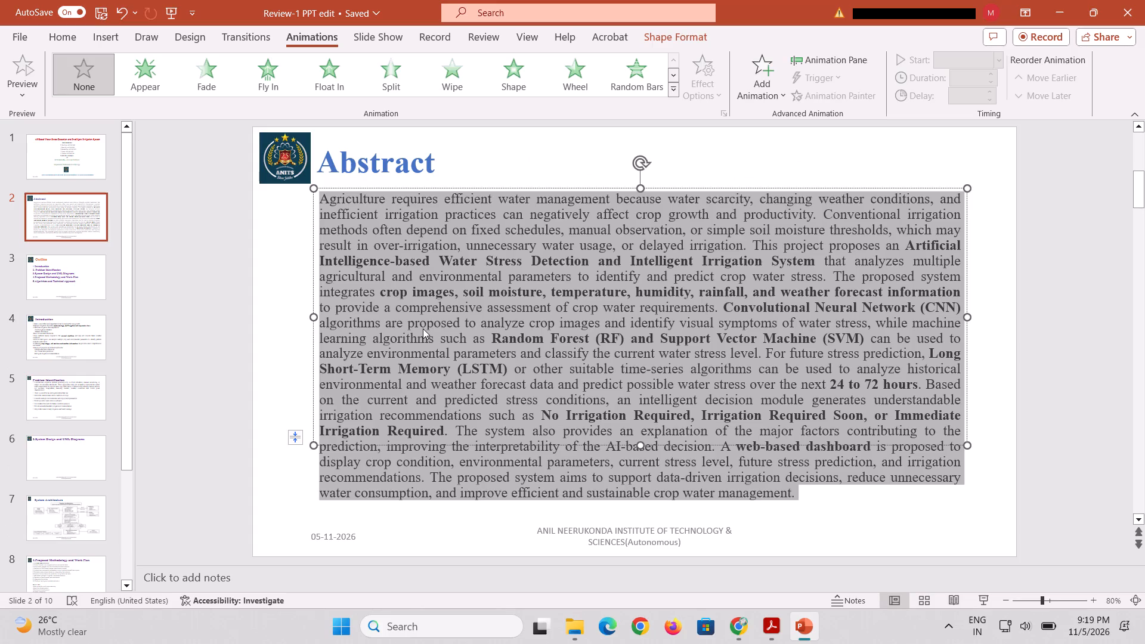
{"action": "key", "text": "ctrl+s"}
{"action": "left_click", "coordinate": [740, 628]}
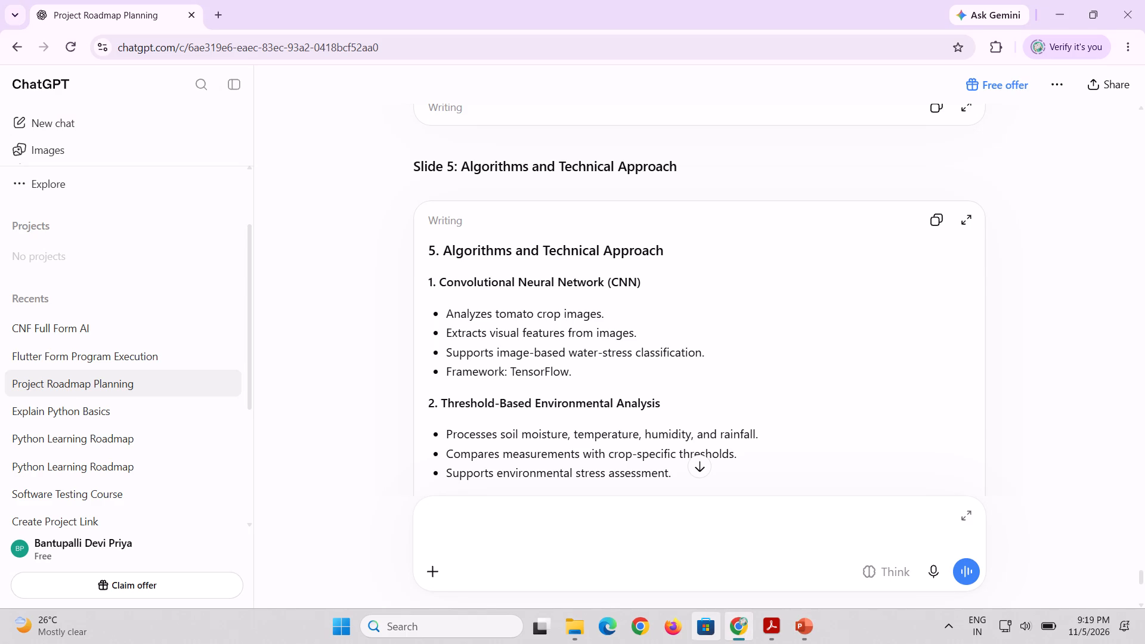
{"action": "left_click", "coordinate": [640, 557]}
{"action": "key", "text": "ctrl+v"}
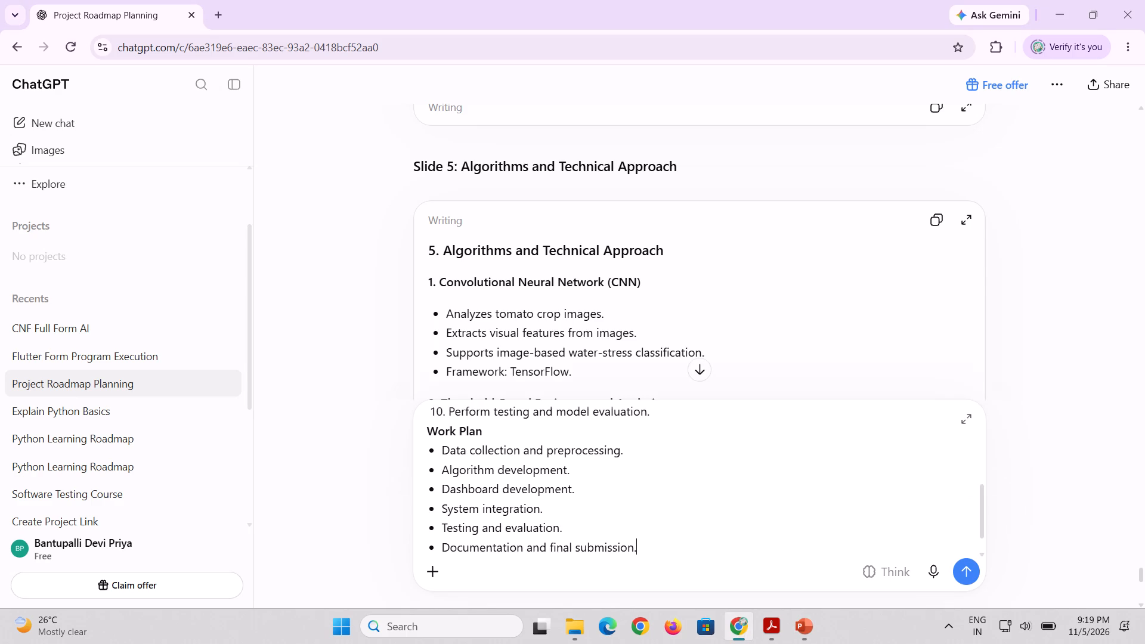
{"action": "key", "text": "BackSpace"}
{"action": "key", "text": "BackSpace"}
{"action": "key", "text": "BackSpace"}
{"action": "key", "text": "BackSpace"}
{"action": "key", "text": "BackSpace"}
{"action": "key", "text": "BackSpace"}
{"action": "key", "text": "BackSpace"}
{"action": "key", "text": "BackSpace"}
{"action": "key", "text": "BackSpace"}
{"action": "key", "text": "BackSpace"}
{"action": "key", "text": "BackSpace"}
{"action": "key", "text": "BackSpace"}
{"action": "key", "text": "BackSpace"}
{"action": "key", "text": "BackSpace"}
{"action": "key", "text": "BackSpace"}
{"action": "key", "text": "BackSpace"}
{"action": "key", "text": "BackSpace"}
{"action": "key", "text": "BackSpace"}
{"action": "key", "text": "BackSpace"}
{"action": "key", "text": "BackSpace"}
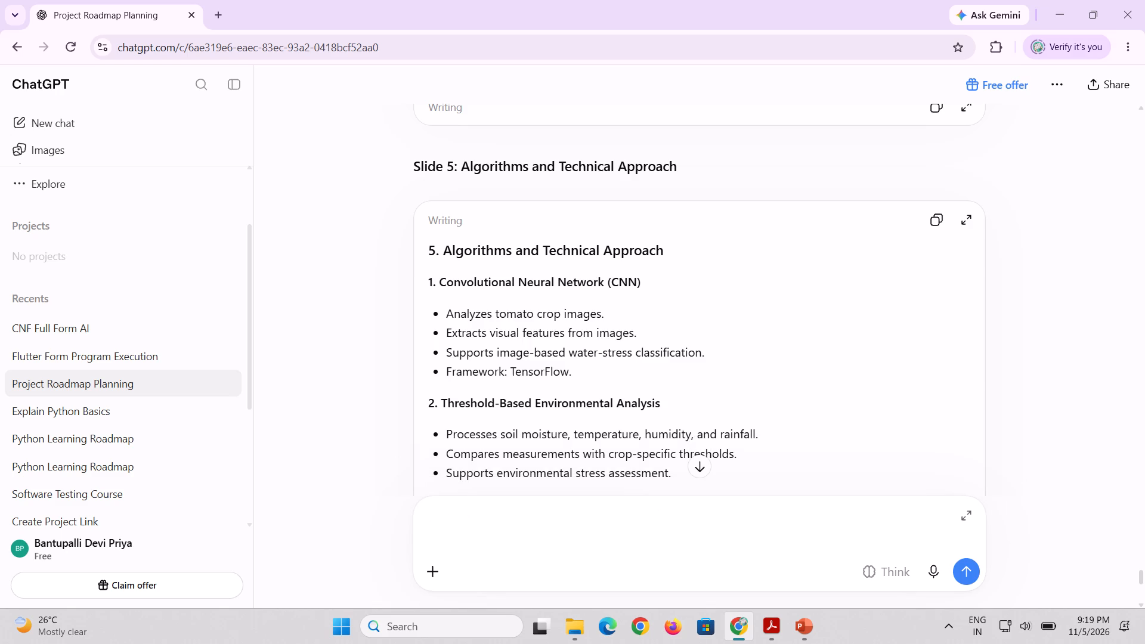
{"action": "left_click", "coordinate": [821, 621]}
{"action": "left_click", "coordinate": [803, 623]}
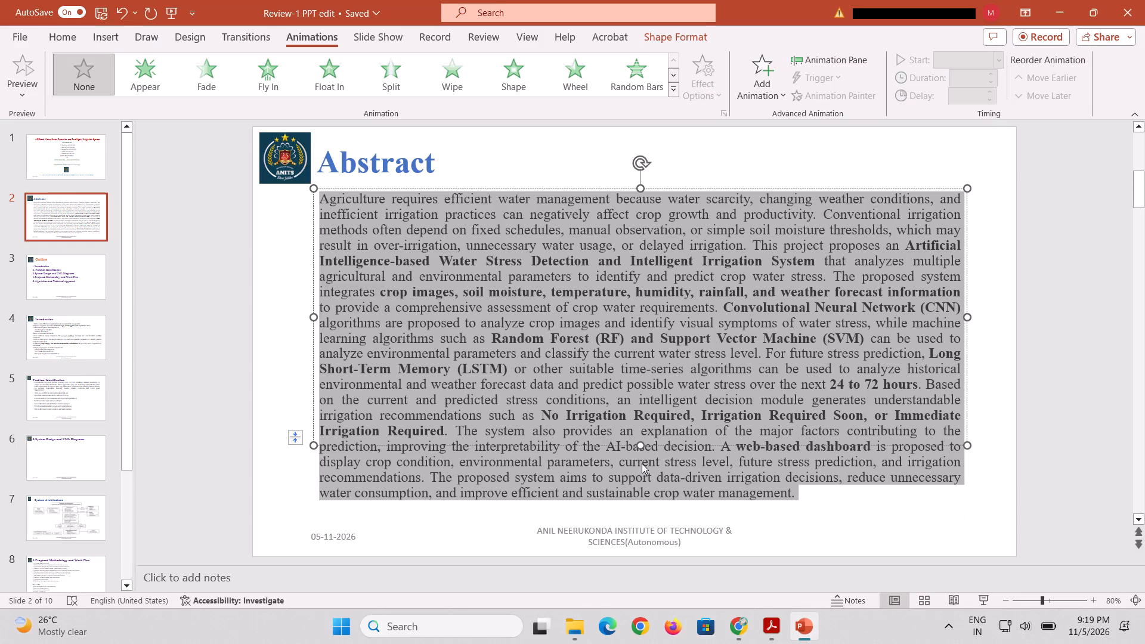
{"action": "key", "text": "ctrl+c"}
{"action": "left_click", "coordinate": [736, 624]}
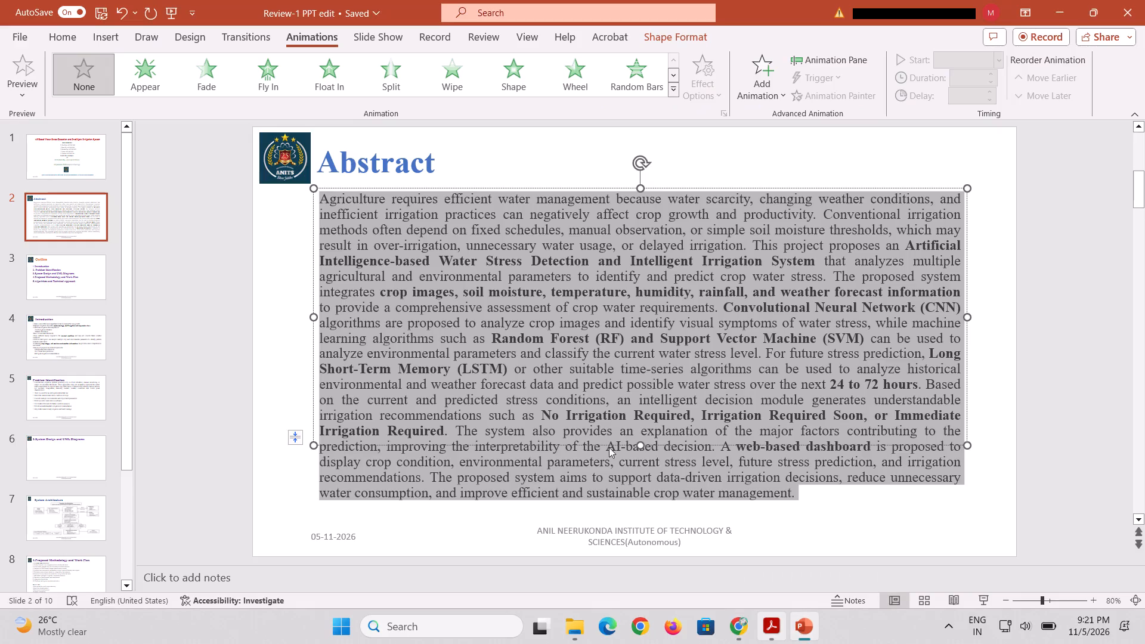
{"action": "scroll", "coordinate": [61, 540], "scroll_direction": "down", "scroll_amount": 1}
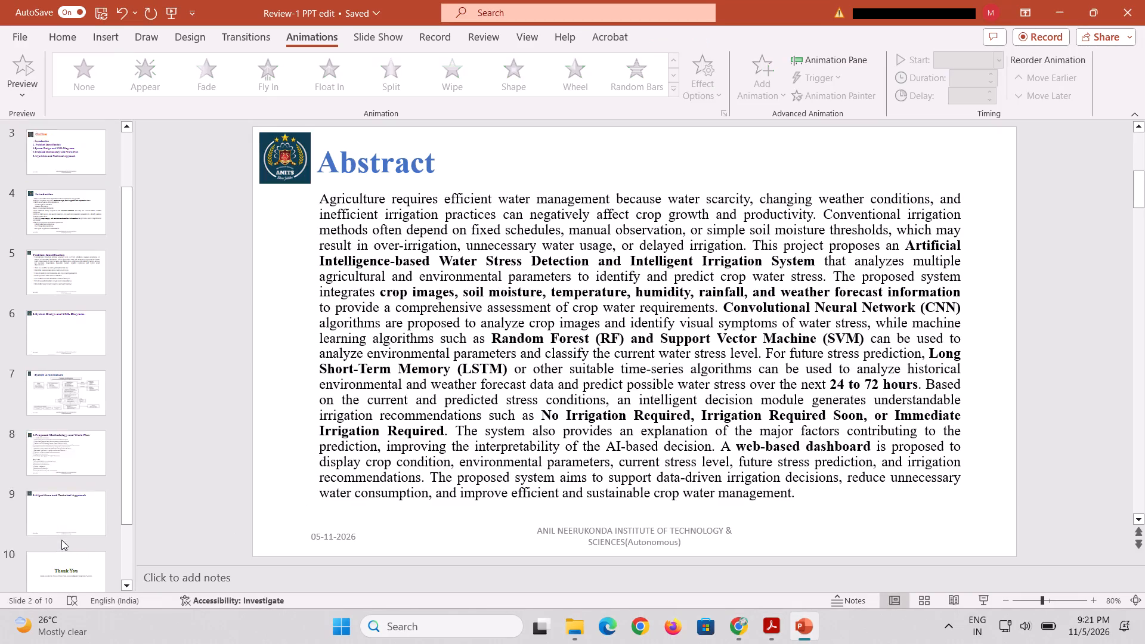
{"action": "scroll", "coordinate": [61, 540], "scroll_direction": "down", "scroll_amount": 1}
{"action": "left_click", "coordinate": [64, 473]}
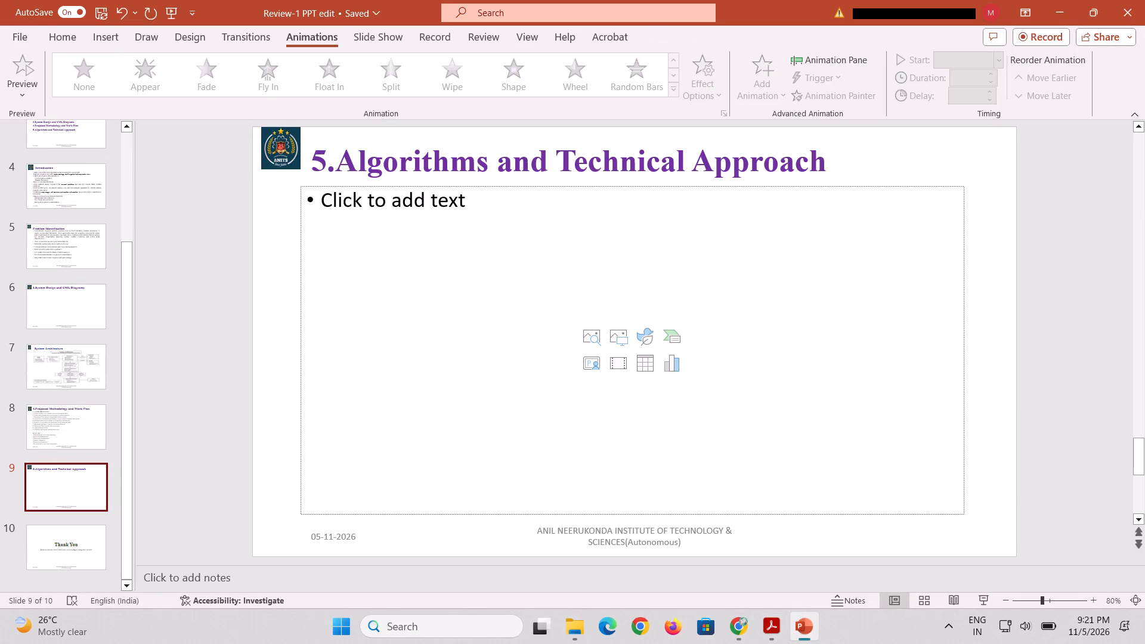
{"action": "left_click", "coordinate": [503, 217]}
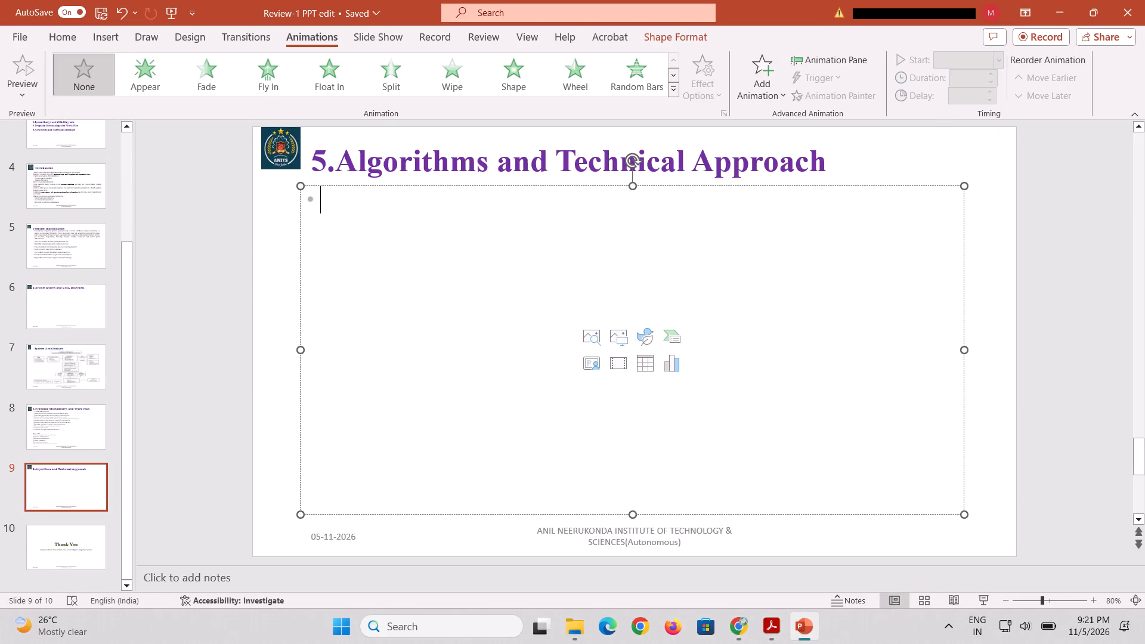
{"action": "key", "text": "ctrl+v"}
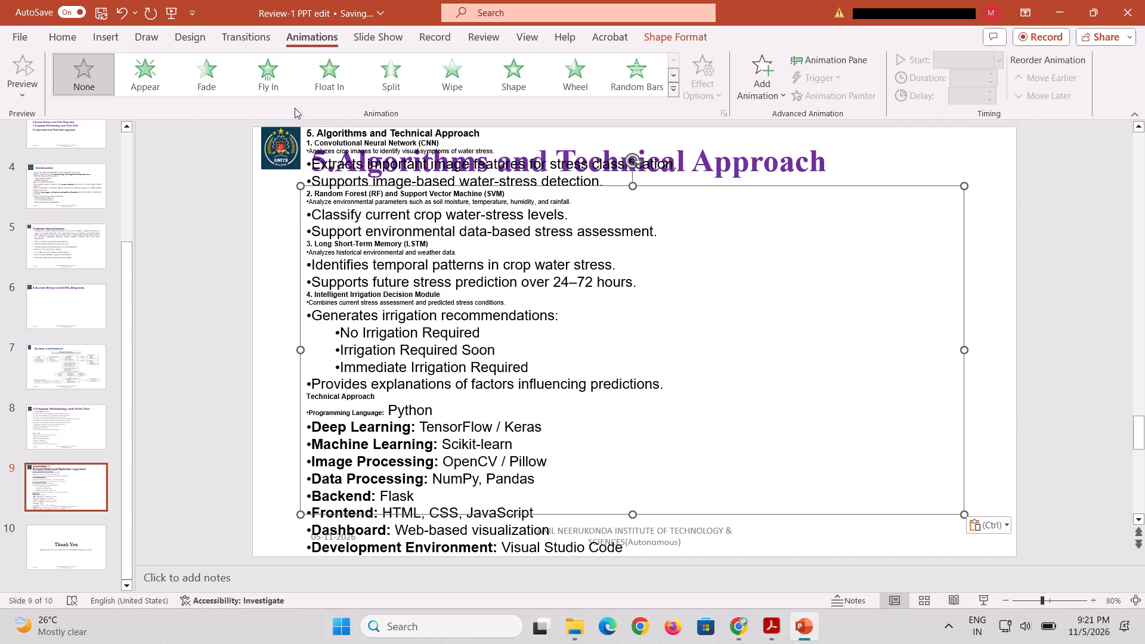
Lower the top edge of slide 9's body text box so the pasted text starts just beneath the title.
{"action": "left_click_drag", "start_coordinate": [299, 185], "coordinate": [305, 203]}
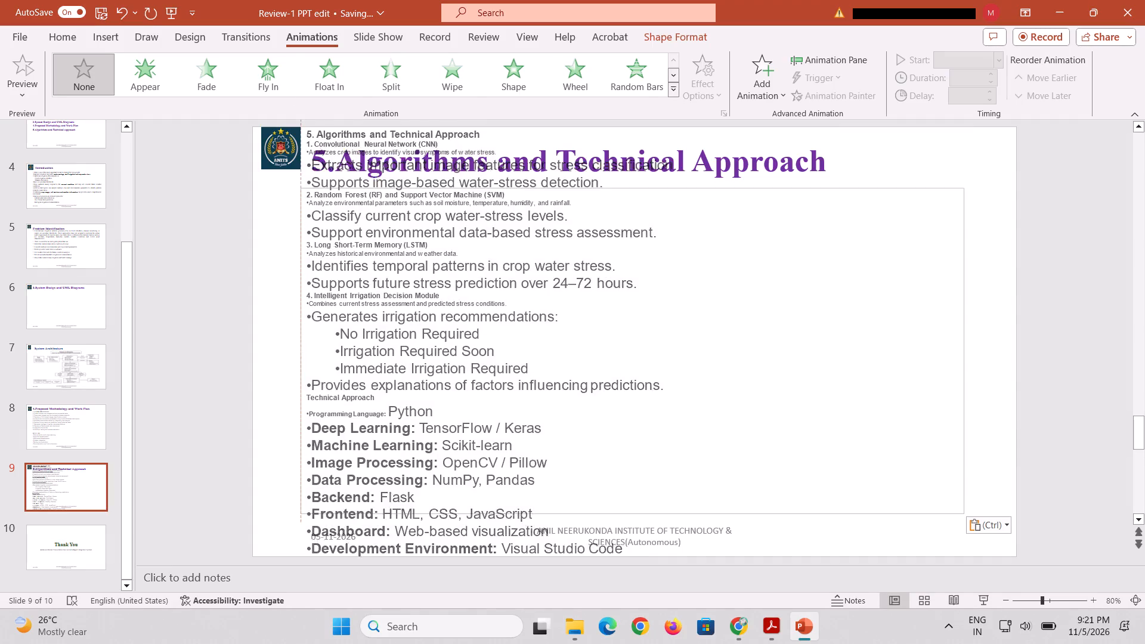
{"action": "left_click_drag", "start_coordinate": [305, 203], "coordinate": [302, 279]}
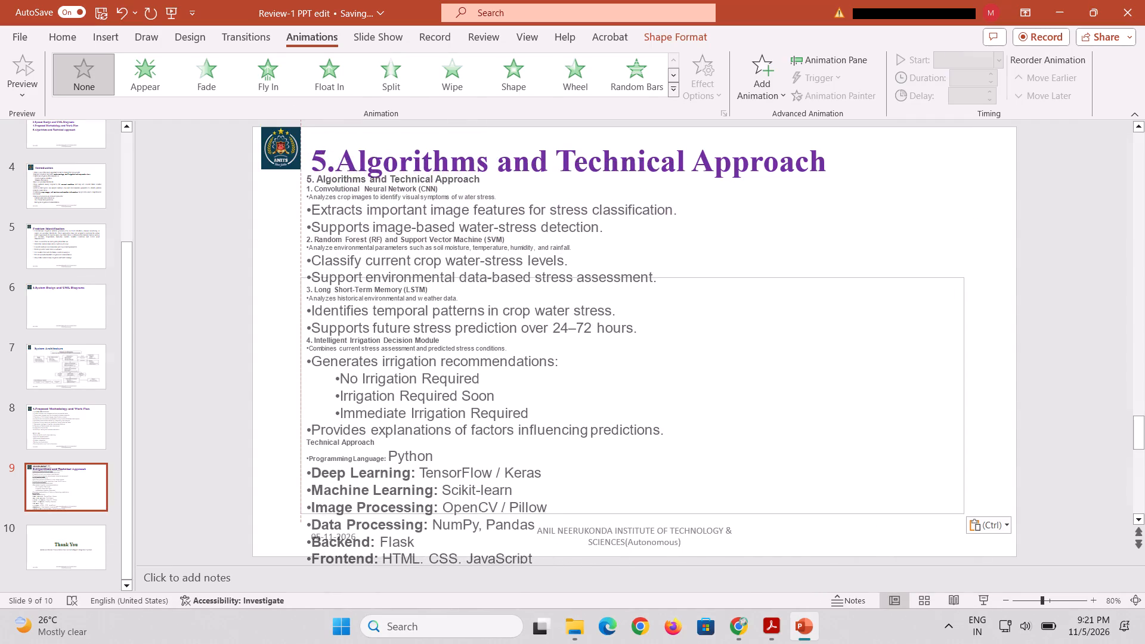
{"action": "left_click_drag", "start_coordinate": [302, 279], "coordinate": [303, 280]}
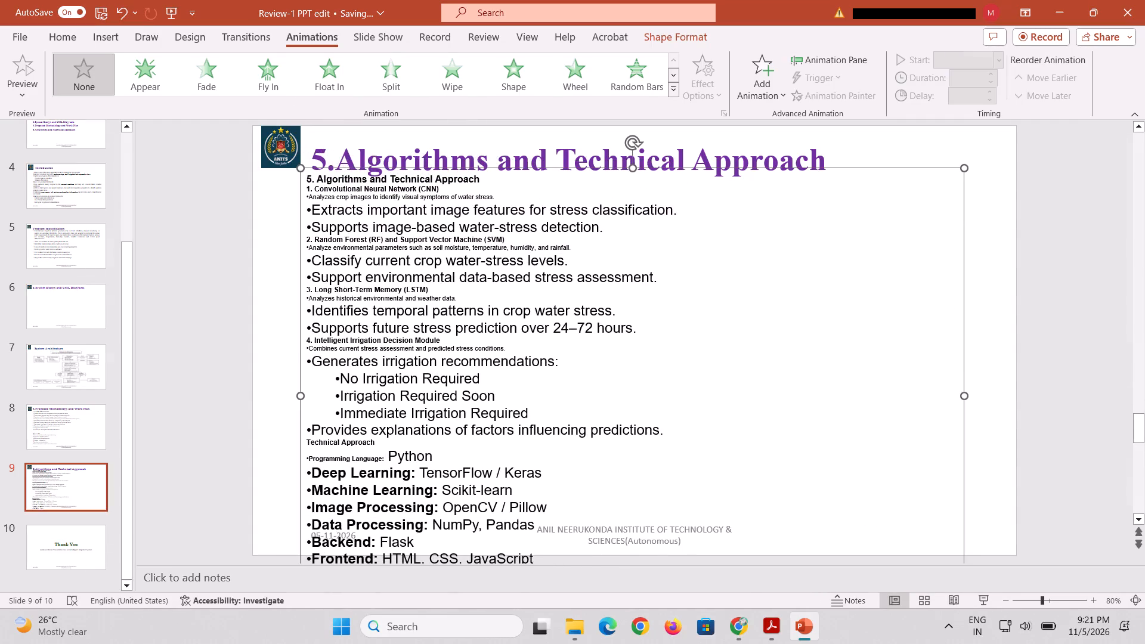
Delete the duplicate "5. Algorithms and Technical Approach" heading line from the top of slide 9's body text.
{"action": "left_click", "coordinate": [481, 177]}
{"action": "key", "text": "BackSpace"}
{"action": "key", "text": "BackSpace"}
{"action": "key", "text": "BackSpace"}
{"action": "key", "text": "BackSpace"}
{"action": "key", "text": "BackSpace"}
{"action": "key", "text": "BackSpace"}
{"action": "key", "text": "BackSpace"}
{"action": "key", "text": "BackSpace"}
{"action": "key", "text": "BackSpace"}
{"action": "key", "text": "BackSpace"}
{"action": "key", "text": "BackSpace"}
{"action": "key", "text": "BackSpace"}
{"action": "key", "text": "BackSpace"}
{"action": "key", "text": "BackSpace"}
{"action": "key", "text": "BackSpace"}
{"action": "key", "text": "BackSpace"}
{"action": "key", "text": "BackSpace"}
{"action": "key", "text": "BackSpace"}
{"action": "key", "text": "BackSpace"}
{"action": "key", "text": "BackSpace"}
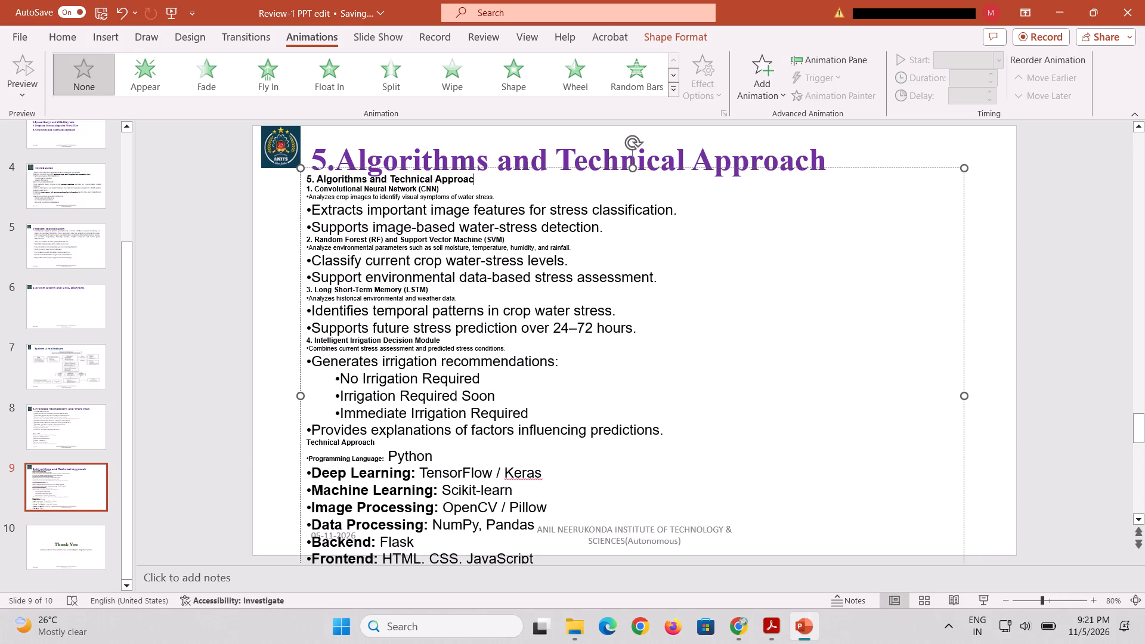
{"action": "key", "text": "BackSpace"}
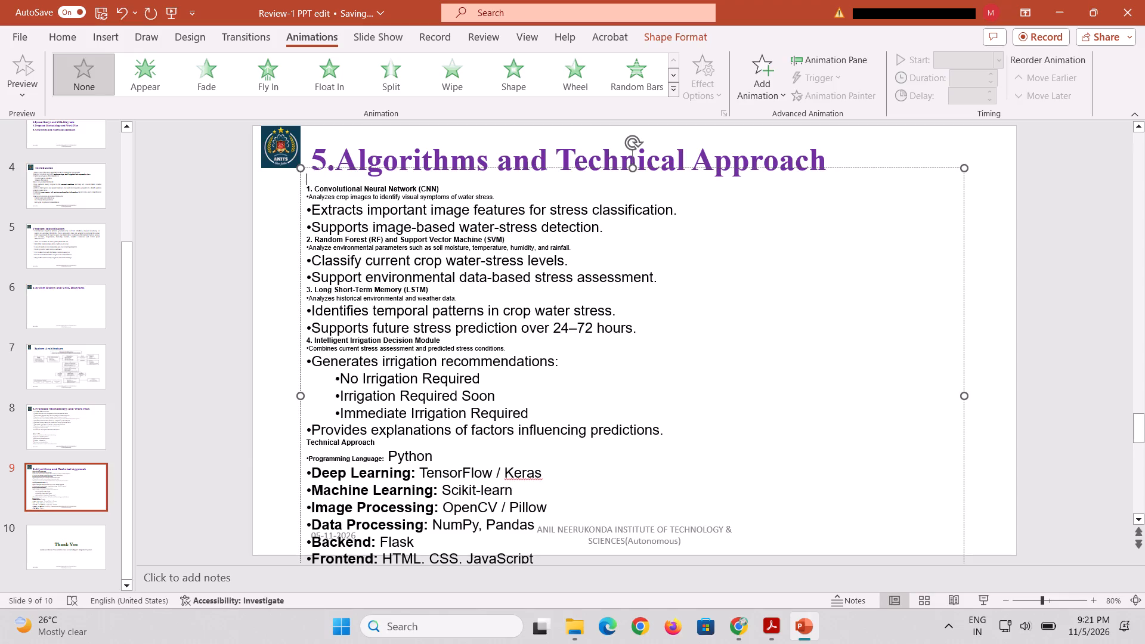
{"action": "key", "text": "BackSpace"}
{"action": "key", "text": "BackSpace"}
Set all of the body text on slide 9 to Times New Roman.
{"action": "left_click", "coordinate": [537, 377]}
{"action": "key", "text": "ctrl+a"}
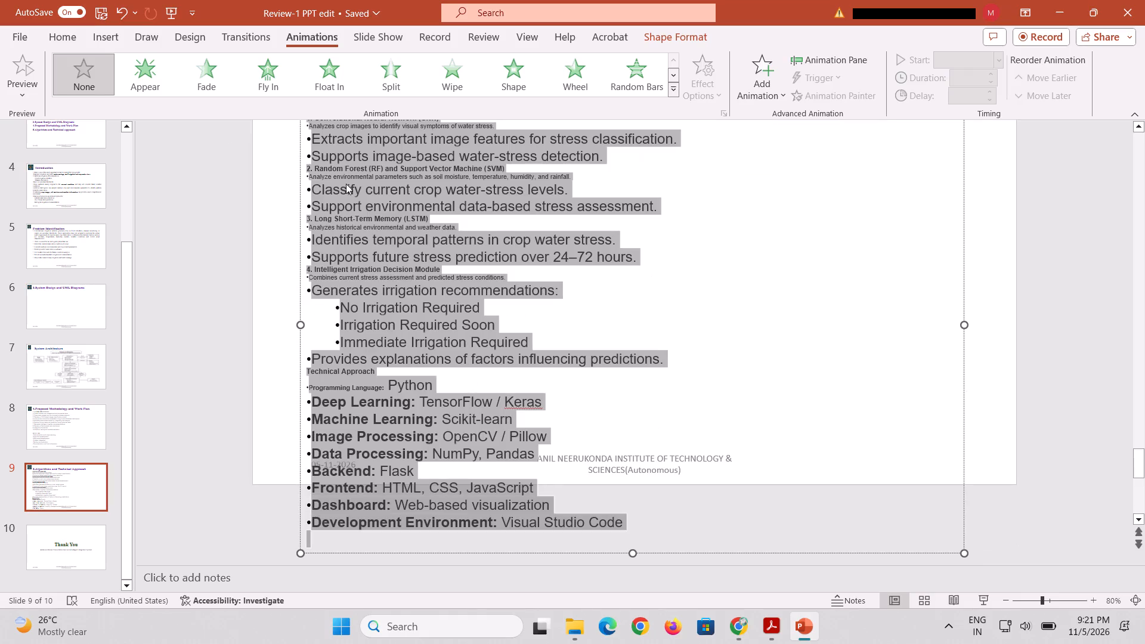
{"action": "left_click", "coordinate": [102, 36]}
{"action": "left_click", "coordinate": [70, 36]}
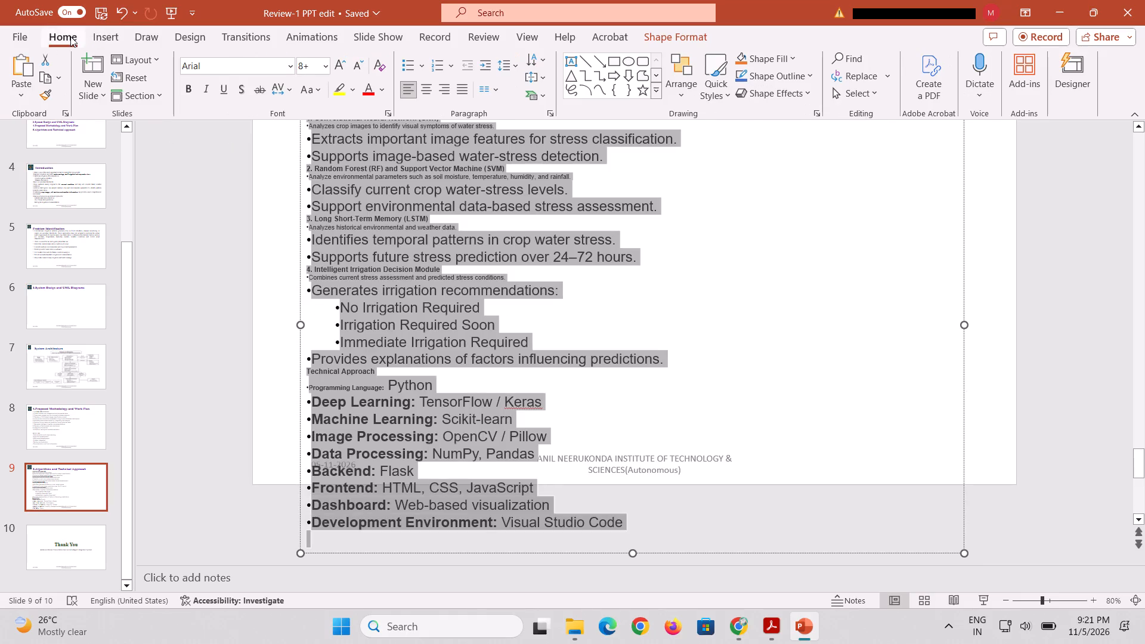
{"action": "left_click", "coordinate": [291, 66]}
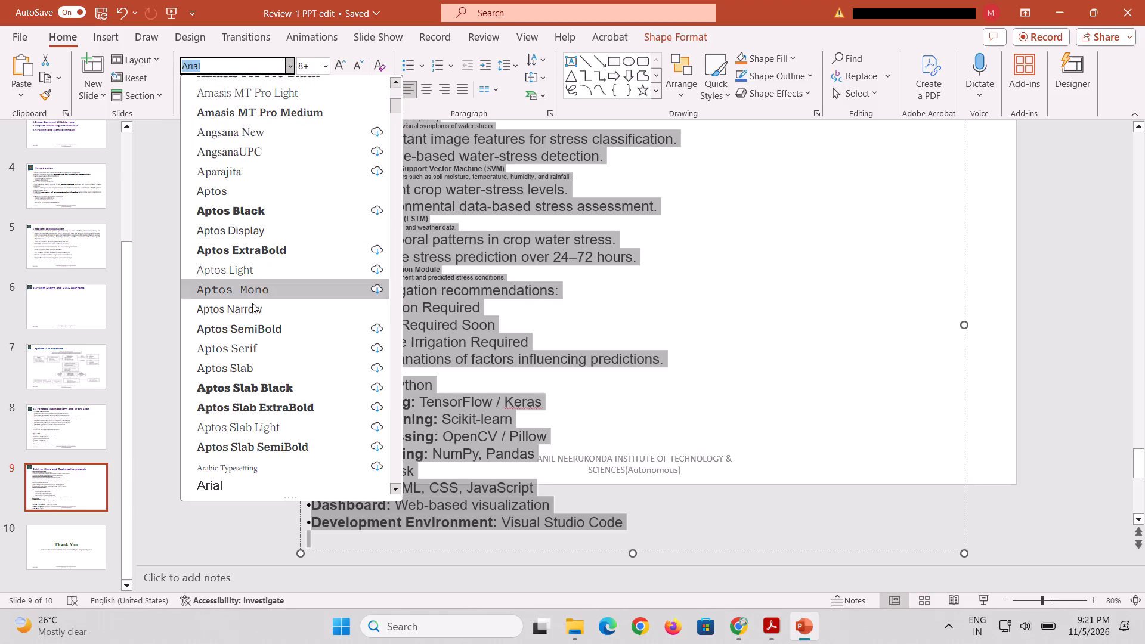
{"action": "key", "text": "BackSpace"}
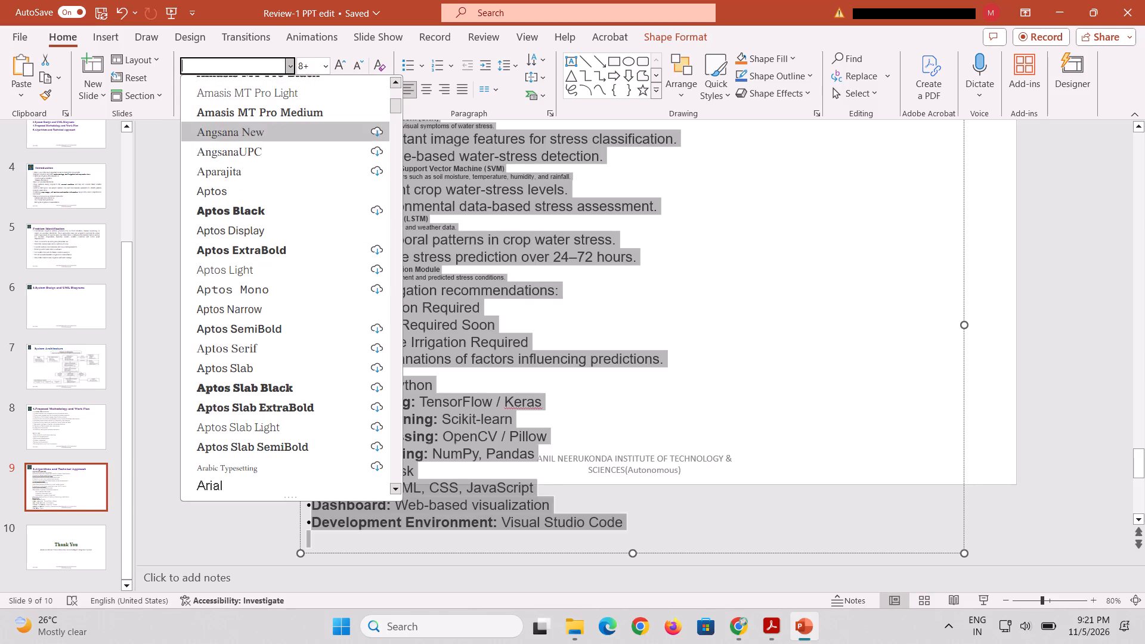
{"action": "type", "text": "time"}
{"action": "key", "text": "Return"}
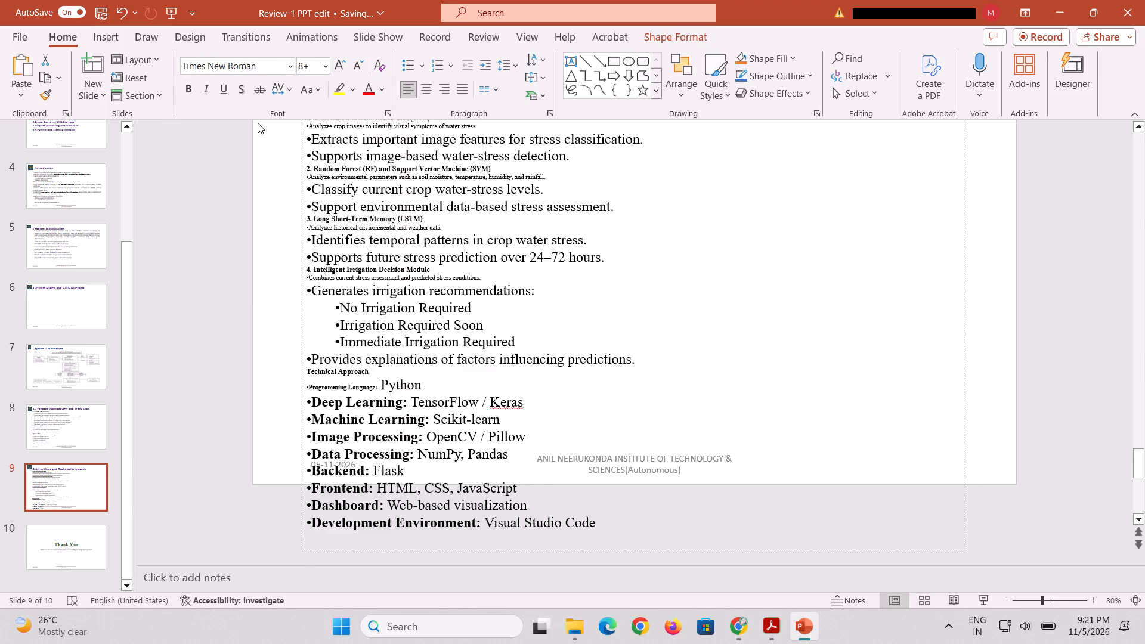
{"action": "left_click", "coordinate": [322, 63]}
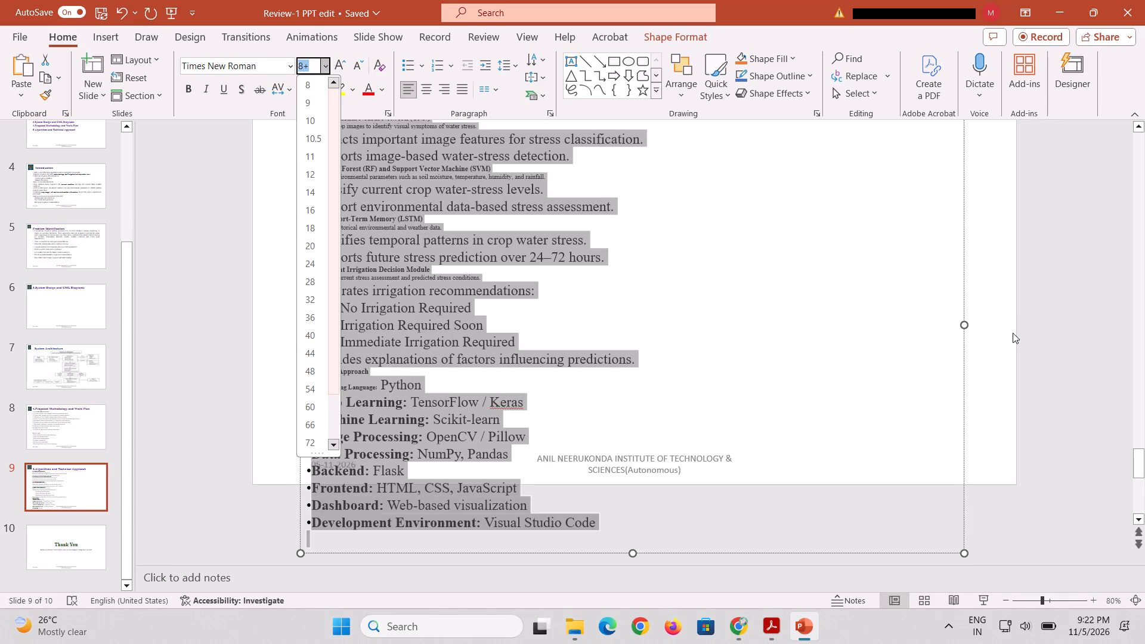
{"action": "left_click", "coordinate": [1013, 333]}
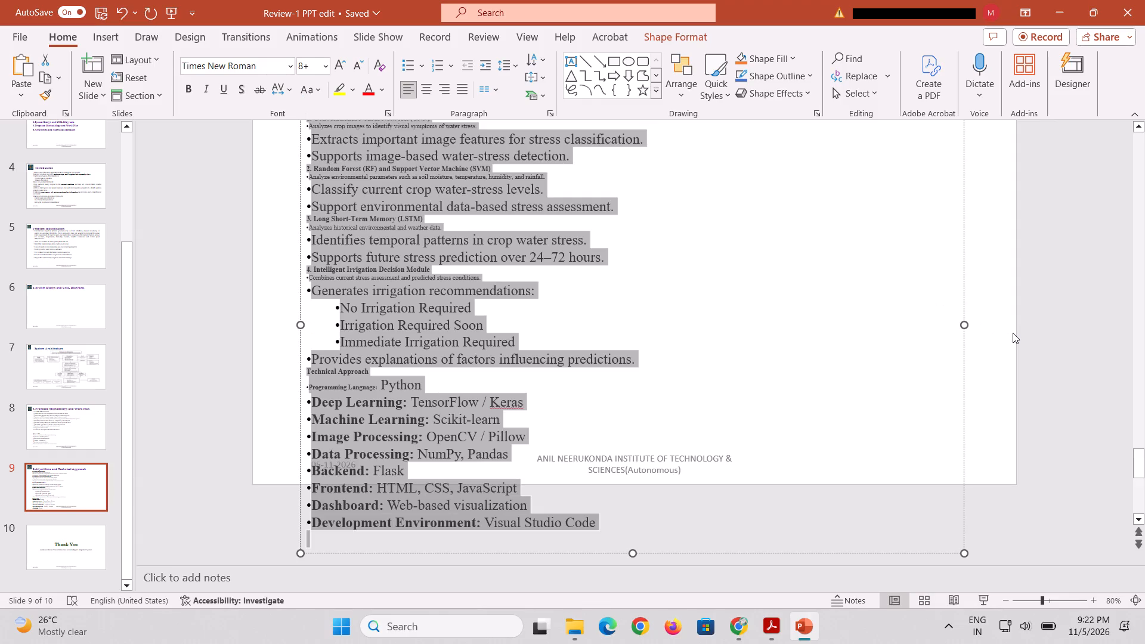
Cut all the body text from slide 9 and enlarge the empty placeholder to fill the area between title and footer.
{"action": "key", "text": "ctrl+x"}
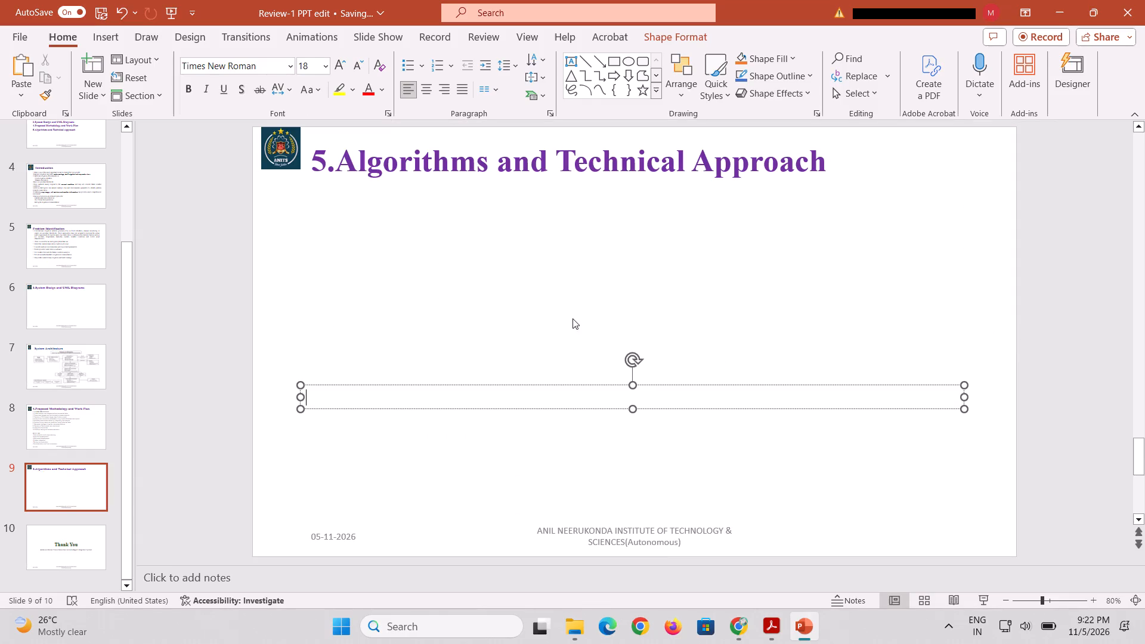
{"action": "left_click_drag", "start_coordinate": [298, 383], "coordinate": [277, 284]}
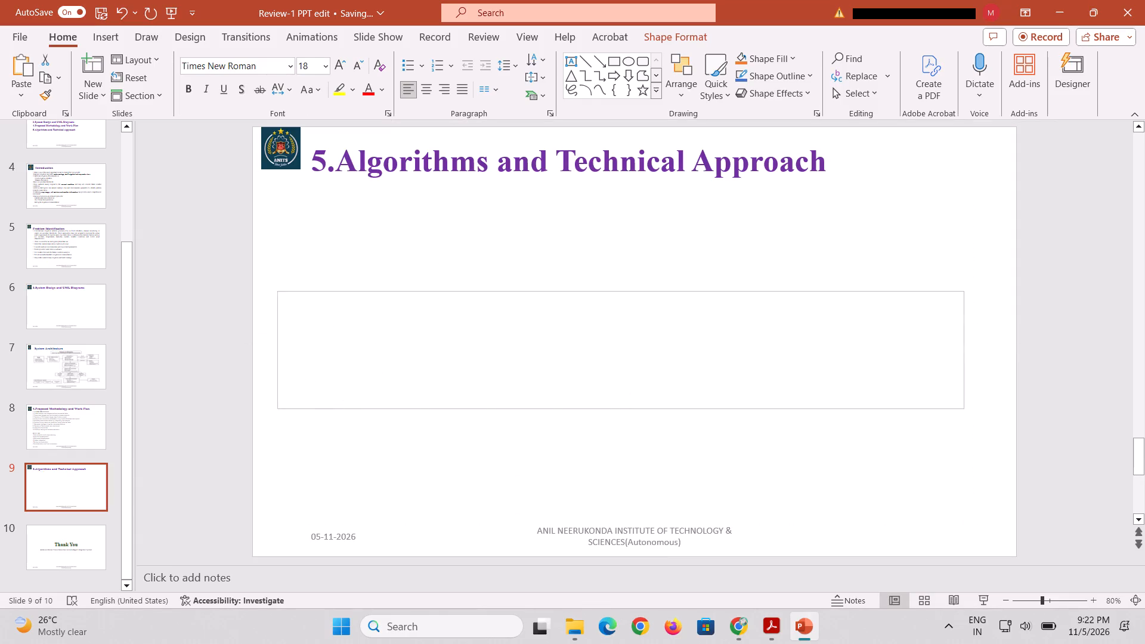
{"action": "left_click_drag", "start_coordinate": [277, 284], "coordinate": [293, 194]}
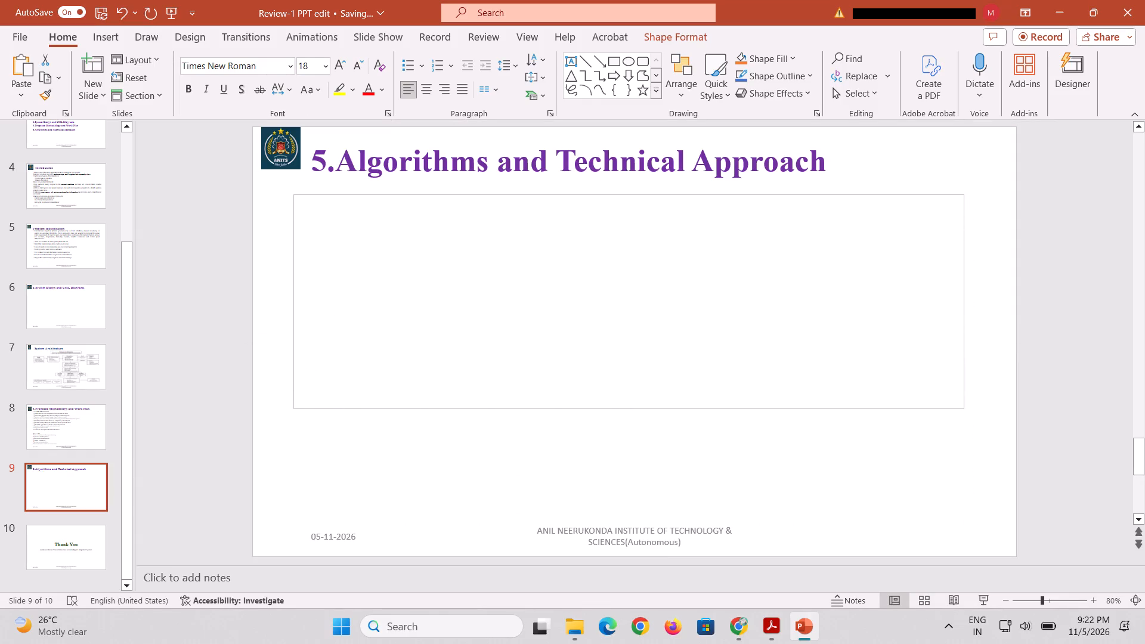
{"action": "left_click_drag", "start_coordinate": [293, 194], "coordinate": [295, 190]}
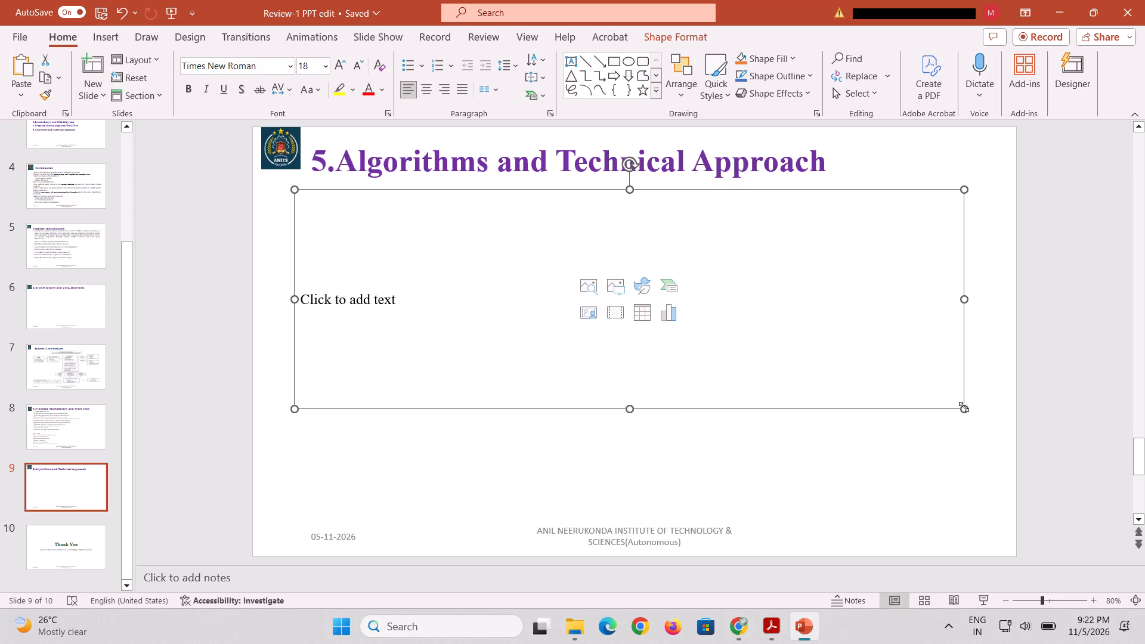
{"action": "left_click_drag", "start_coordinate": [964, 407], "coordinate": [1008, 519]}
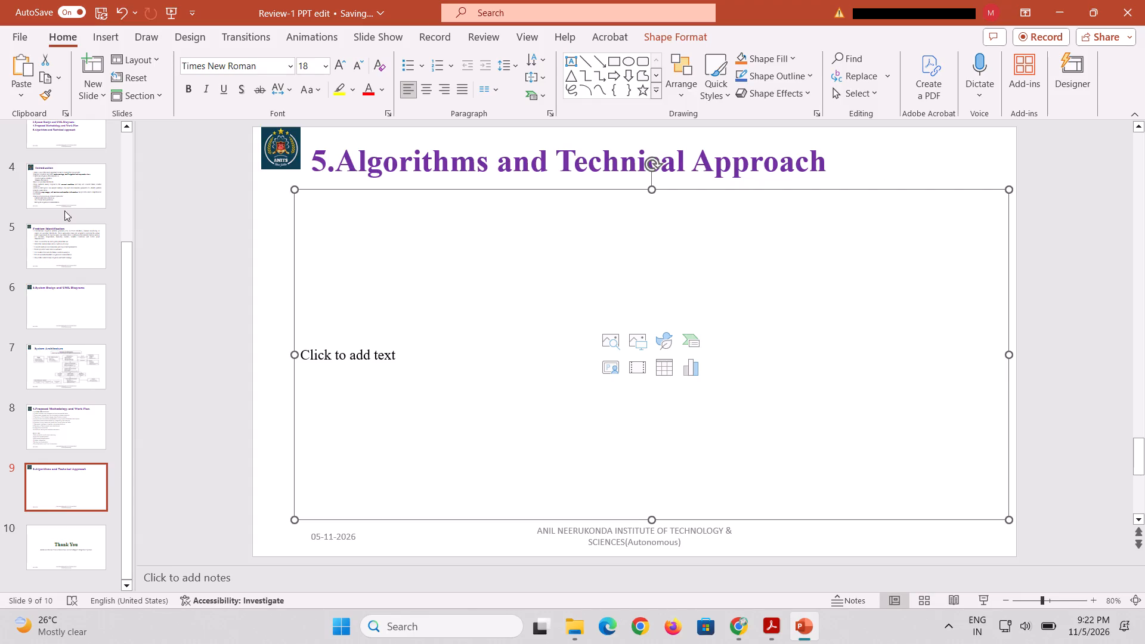
Check the font and size used for the Abstract title and body text on slide 2.
{"action": "scroll", "coordinate": [55, 216], "scroll_direction": "up", "scroll_amount": 5}
{"action": "left_click", "coordinate": [78, 171]}
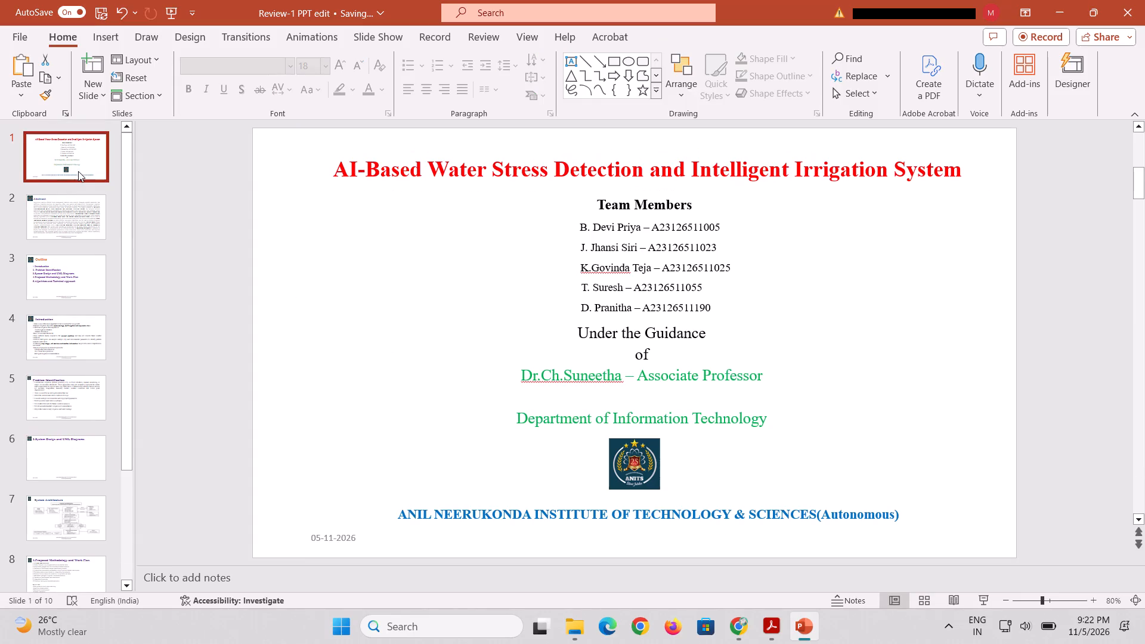
{"action": "left_click", "coordinate": [54, 231]}
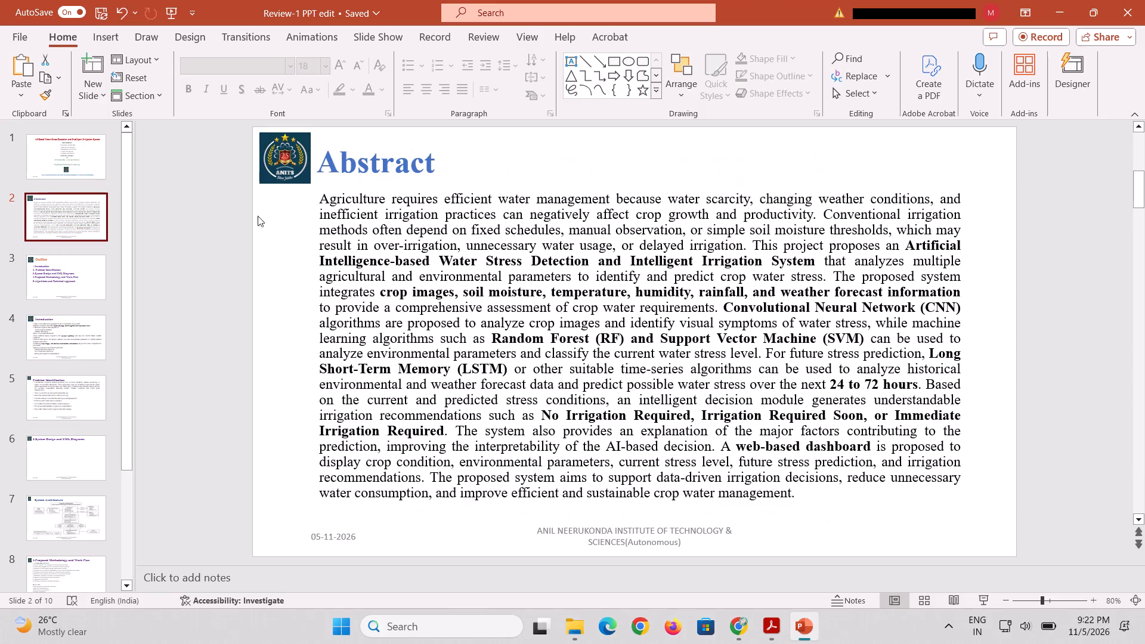
{"action": "left_click_drag", "start_coordinate": [438, 162], "coordinate": [409, 164]}
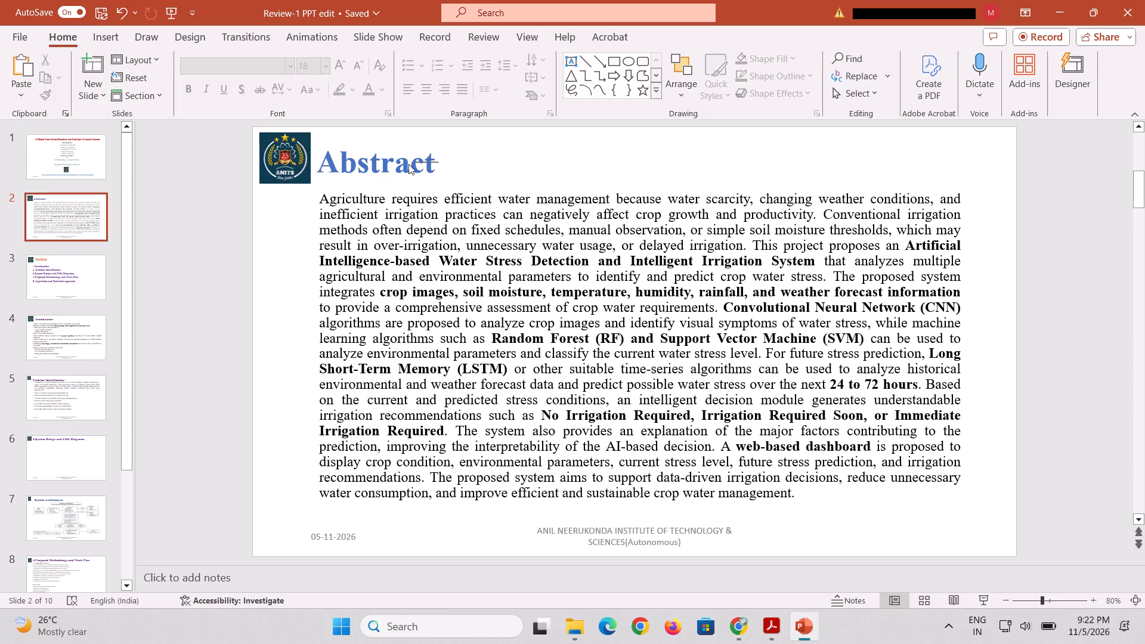
{"action": "left_click_drag", "start_coordinate": [409, 164], "coordinate": [323, 168]}
{"action": "left_click_drag", "start_coordinate": [323, 161], "coordinate": [466, 171]}
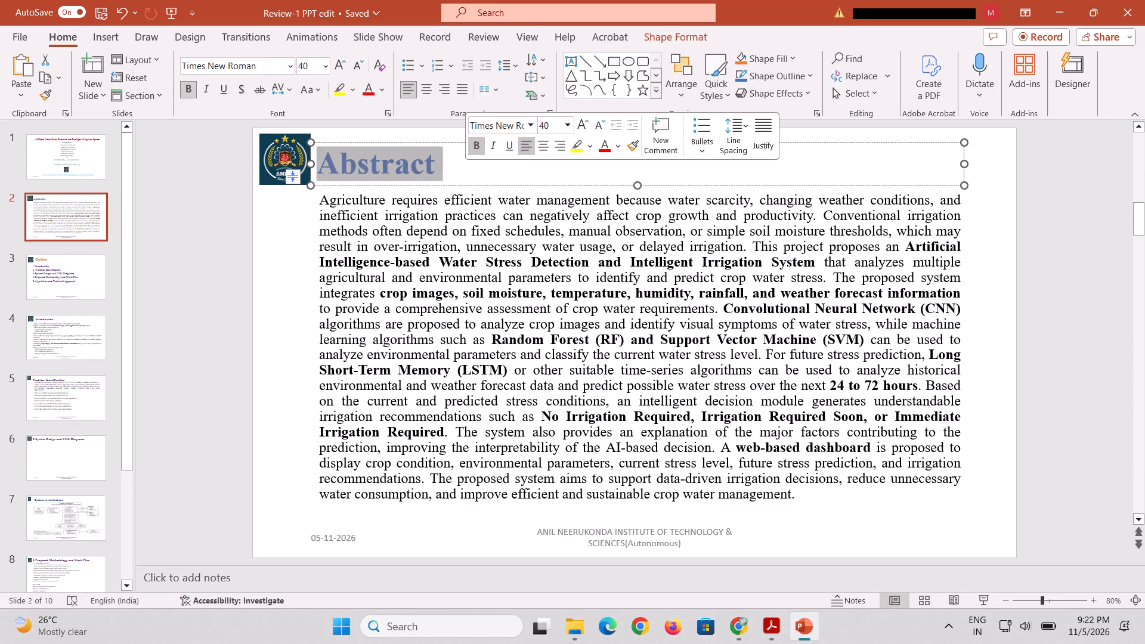
{"action": "left_click", "coordinate": [322, 201]}
{"action": "left_click_drag", "start_coordinate": [322, 201], "coordinate": [649, 478]}
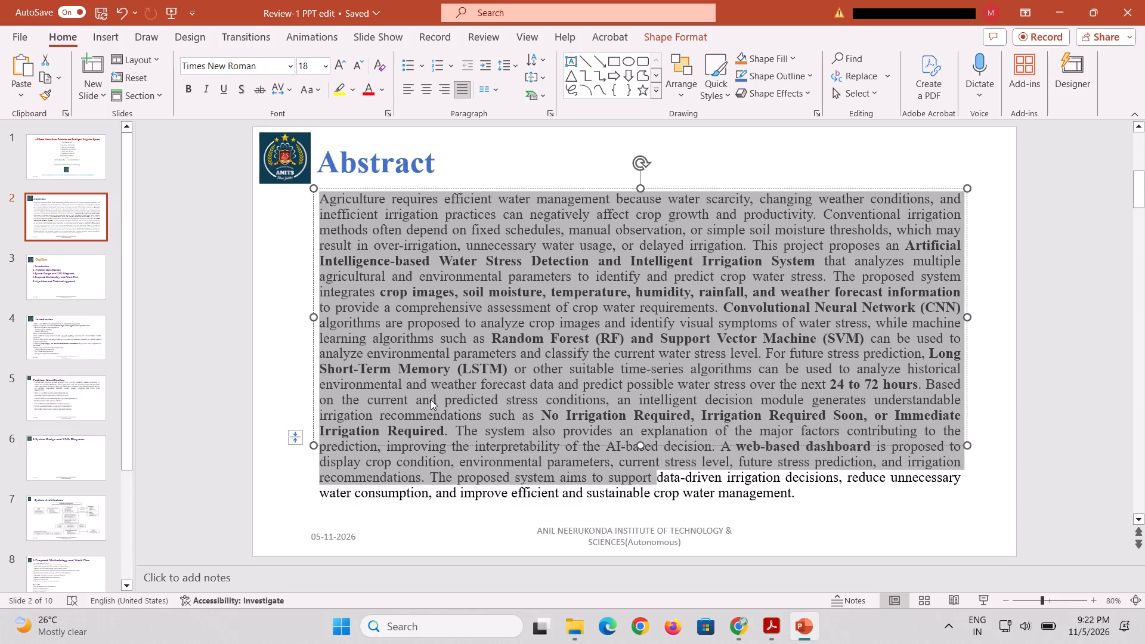
{"action": "left_click", "coordinate": [407, 398]}
Set the "Outline" heading on slide 3 to font size 40.
{"action": "left_click", "coordinate": [63, 280]}
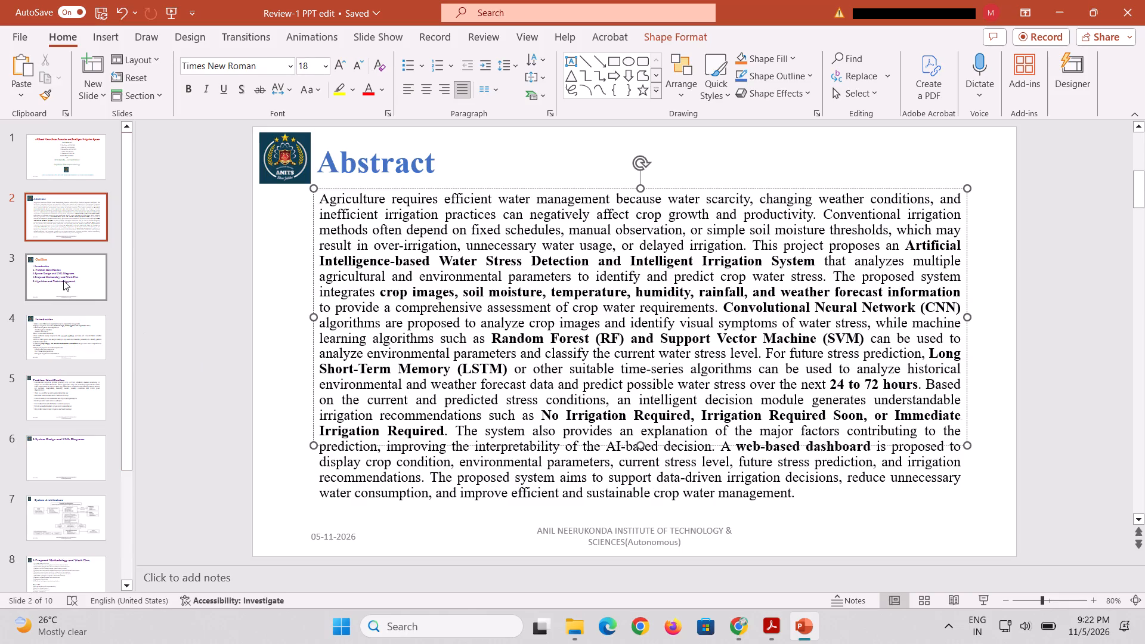
{"action": "left_click_drag", "start_coordinate": [339, 171], "coordinate": [493, 197]}
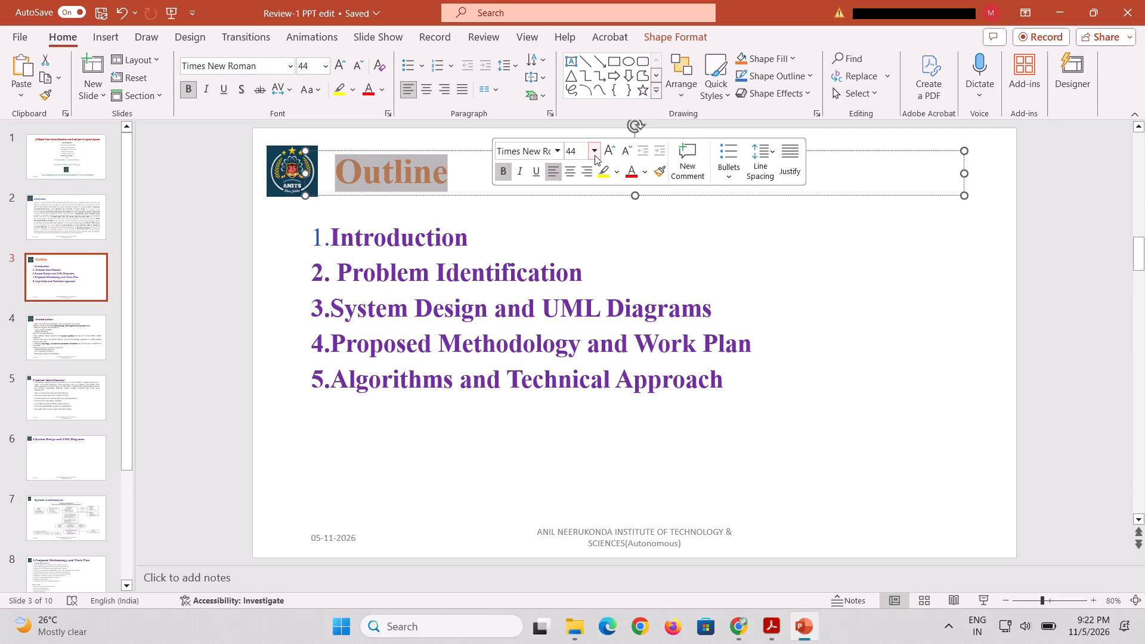
{"action": "left_click", "coordinate": [595, 153]}
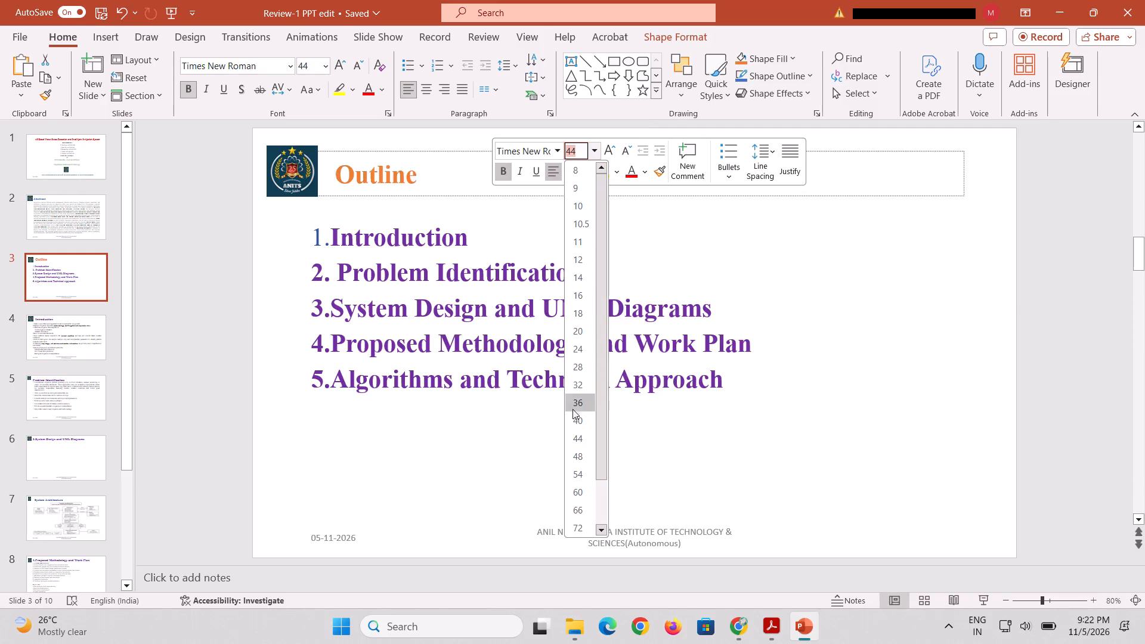
{"action": "left_click", "coordinate": [572, 416]}
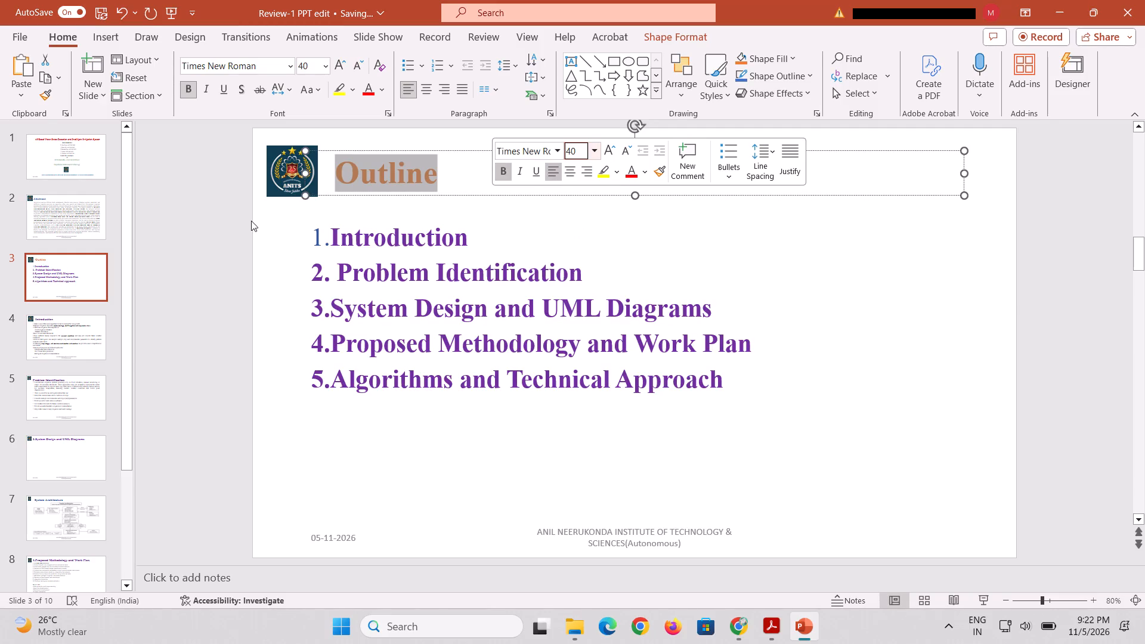
Set all five numbered outline items on slide 3 to font size 32.
{"action": "left_click_drag", "start_coordinate": [312, 240], "coordinate": [420, 279]}
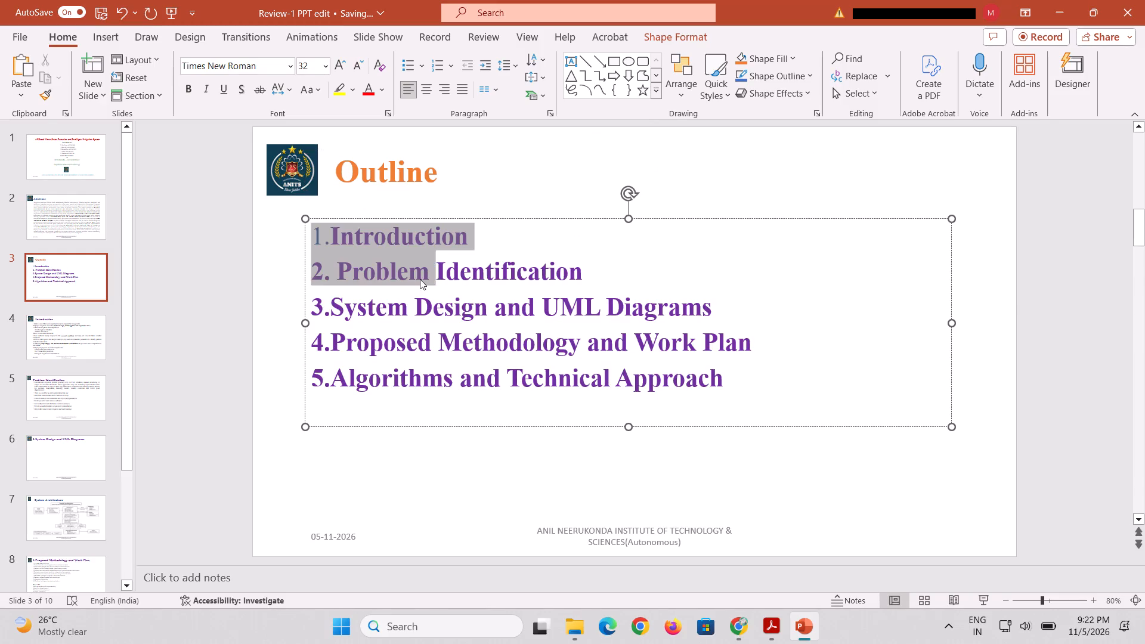
{"action": "left_click_drag", "start_coordinate": [420, 279], "coordinate": [616, 398]}
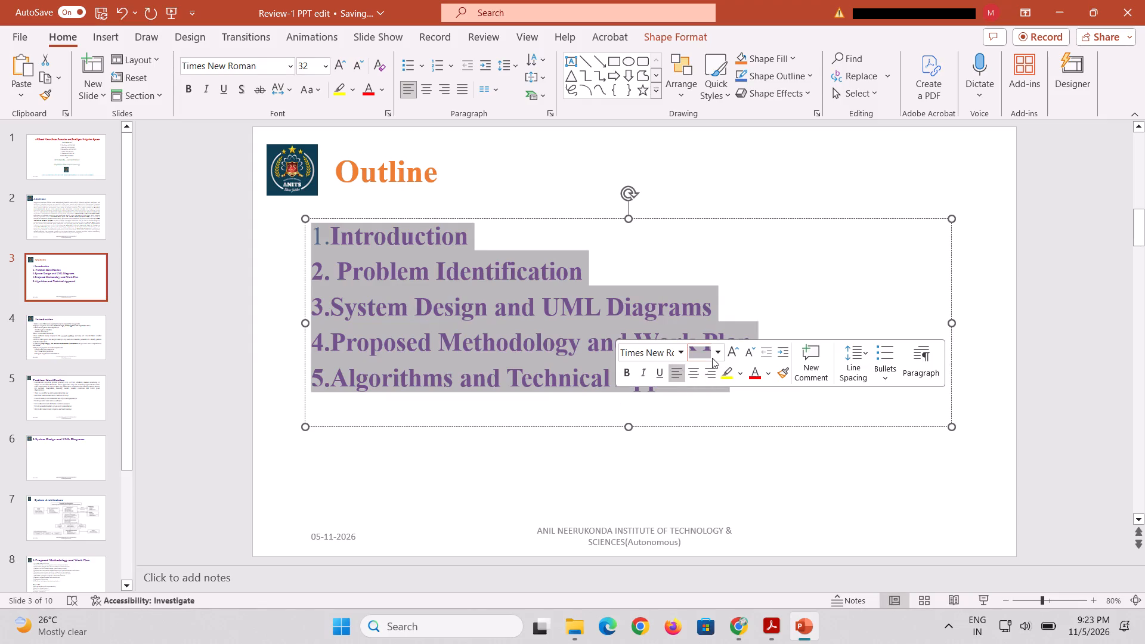
{"action": "left_click", "coordinate": [716, 354]}
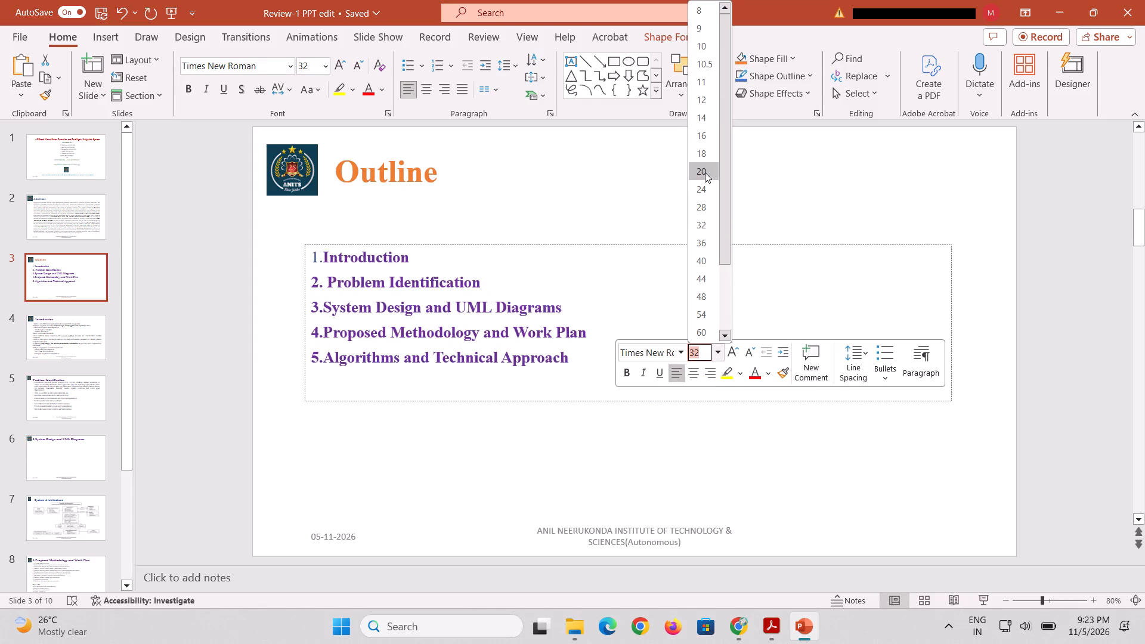
{"action": "left_click", "coordinate": [705, 227]}
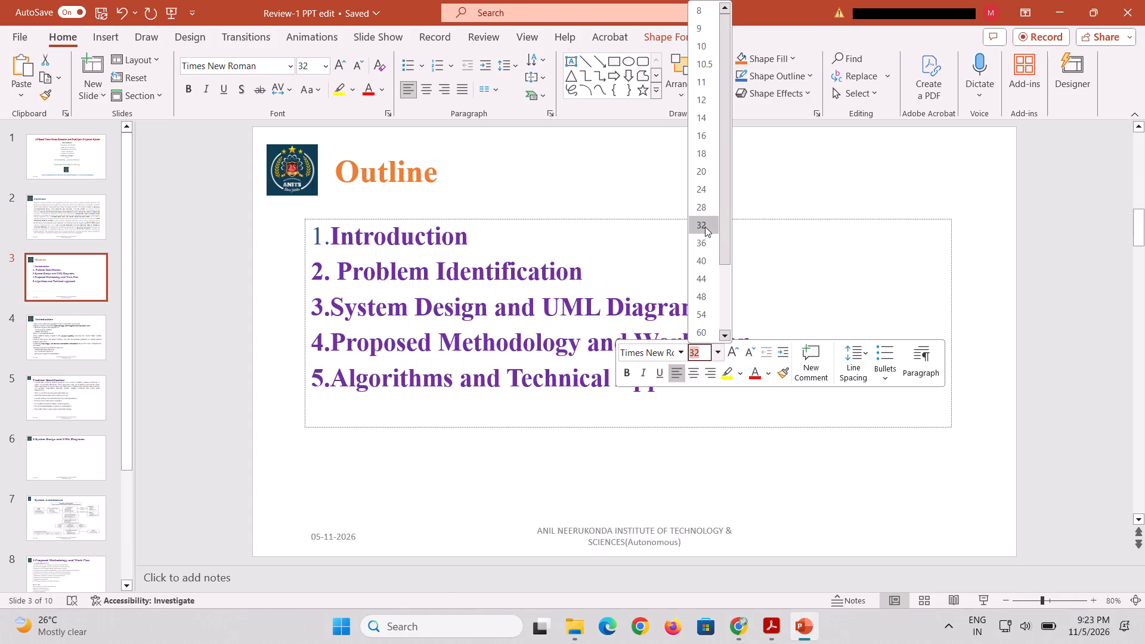
{"action": "left_click", "coordinate": [453, 493]}
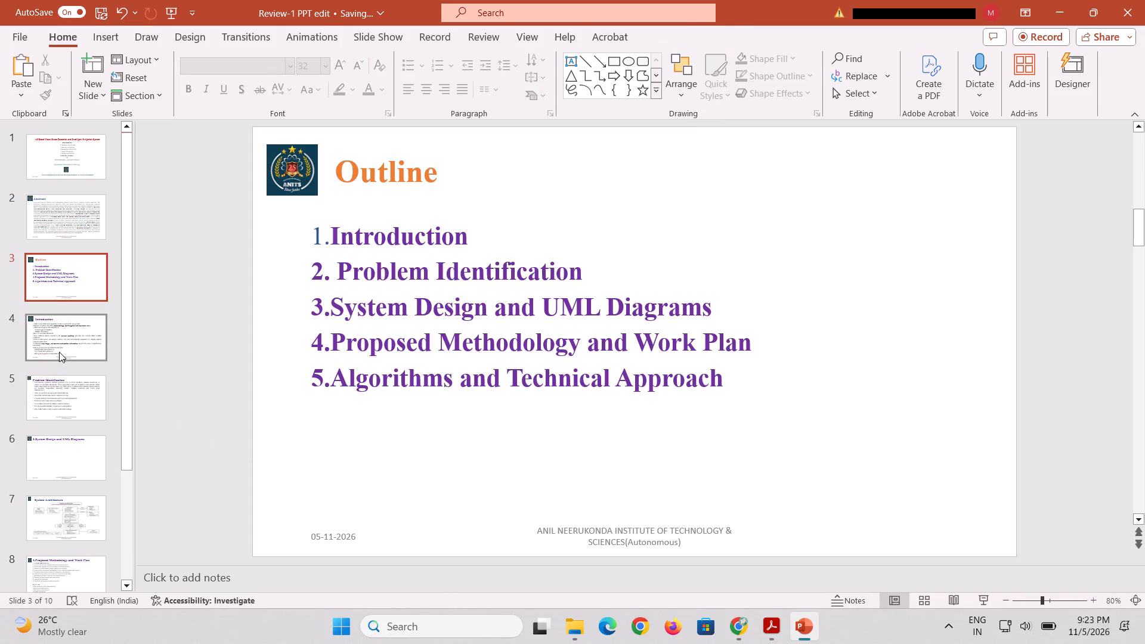
Check the font and size used for the Introduction title and body text on slide 4.
{"action": "left_click", "coordinate": [66, 344]}
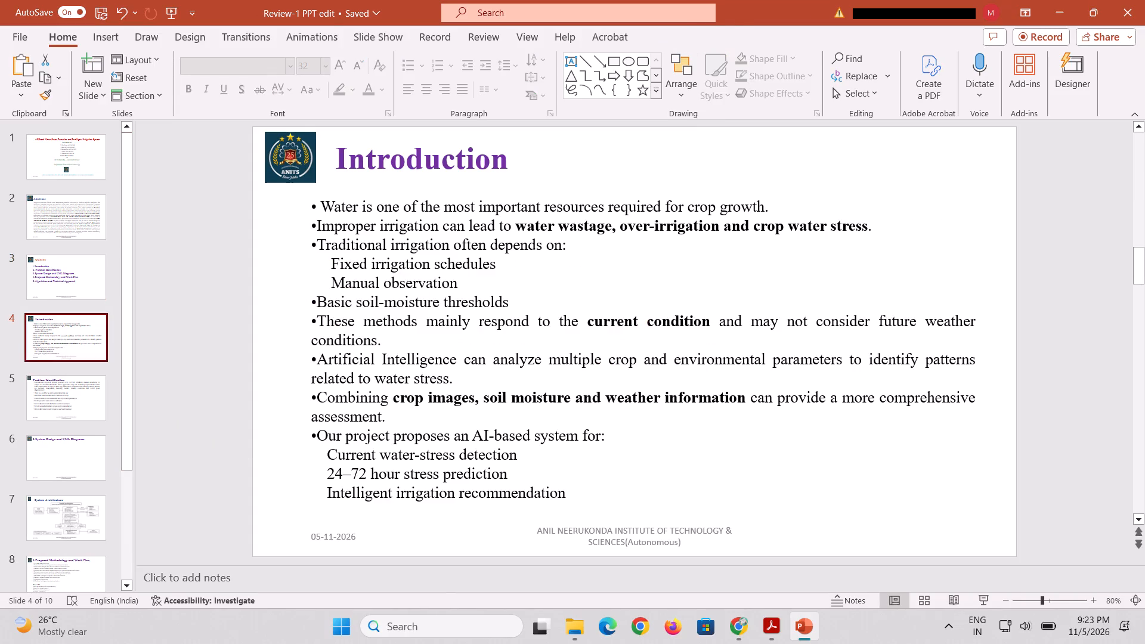
{"action": "left_click_drag", "start_coordinate": [508, 160], "coordinate": [365, 160]}
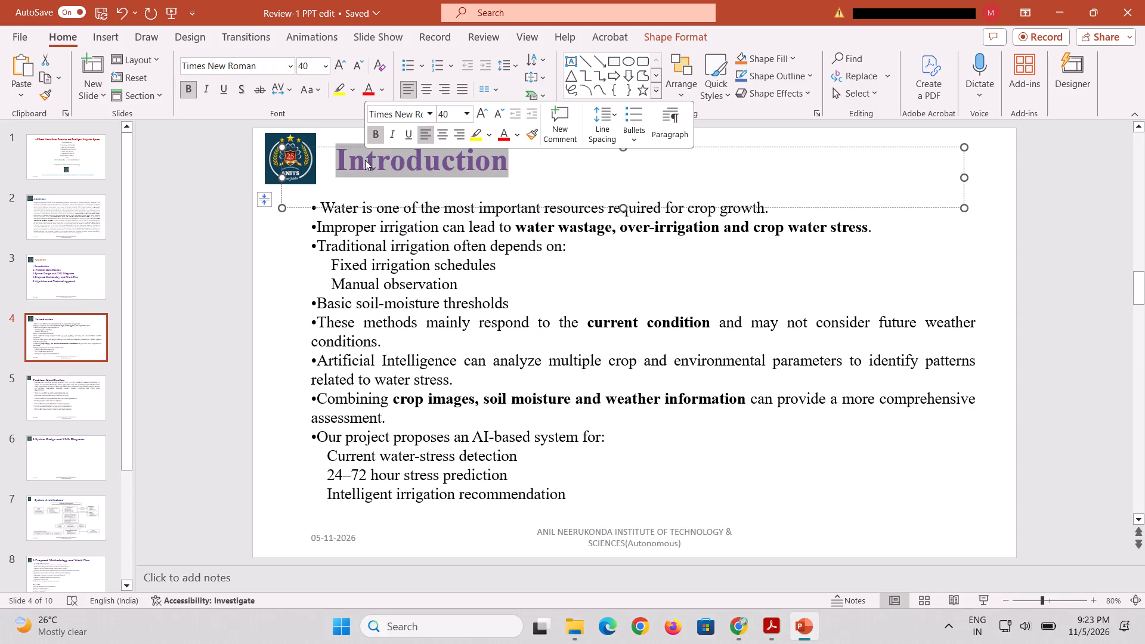
{"action": "left_click_drag", "start_coordinate": [321, 203], "coordinate": [588, 499]}
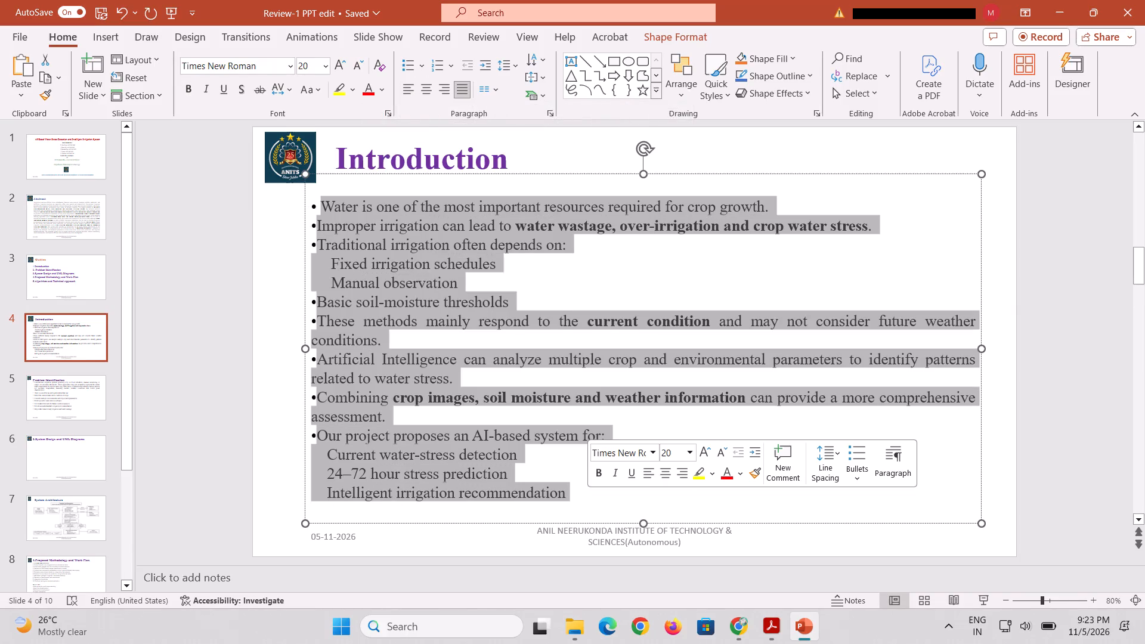
{"action": "left_click", "coordinate": [588, 499]}
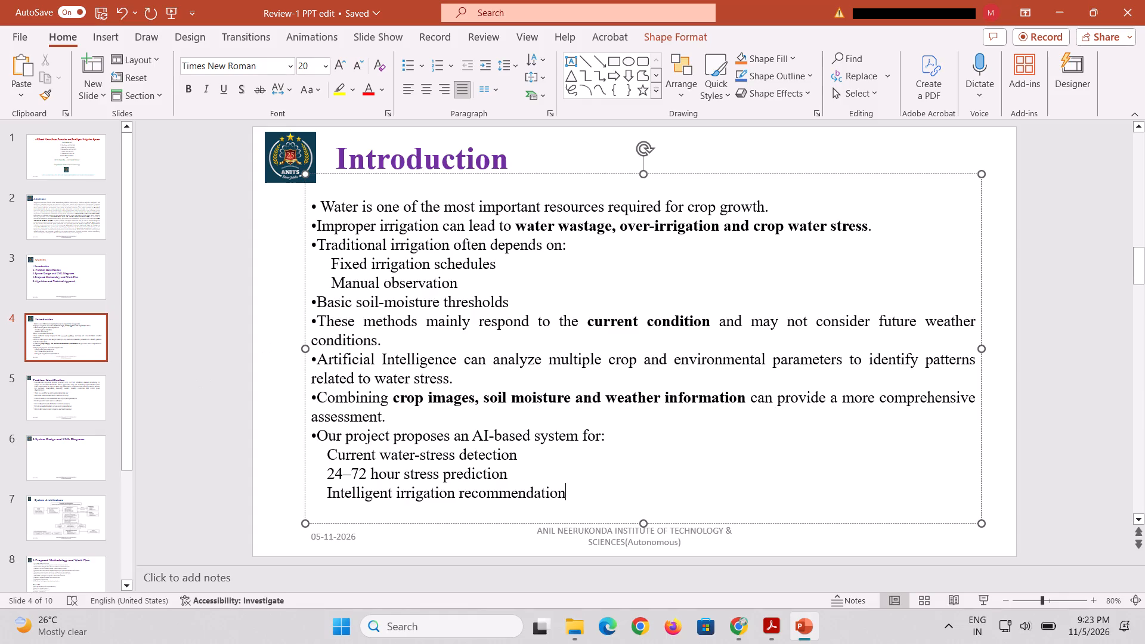
Number the "Fixed irrigation schedules" and "Manual observation" sub-items on slide 4 as 1. and 2.
{"action": "left_click", "coordinate": [335, 257]}
{"action": "type", "text": "1."}
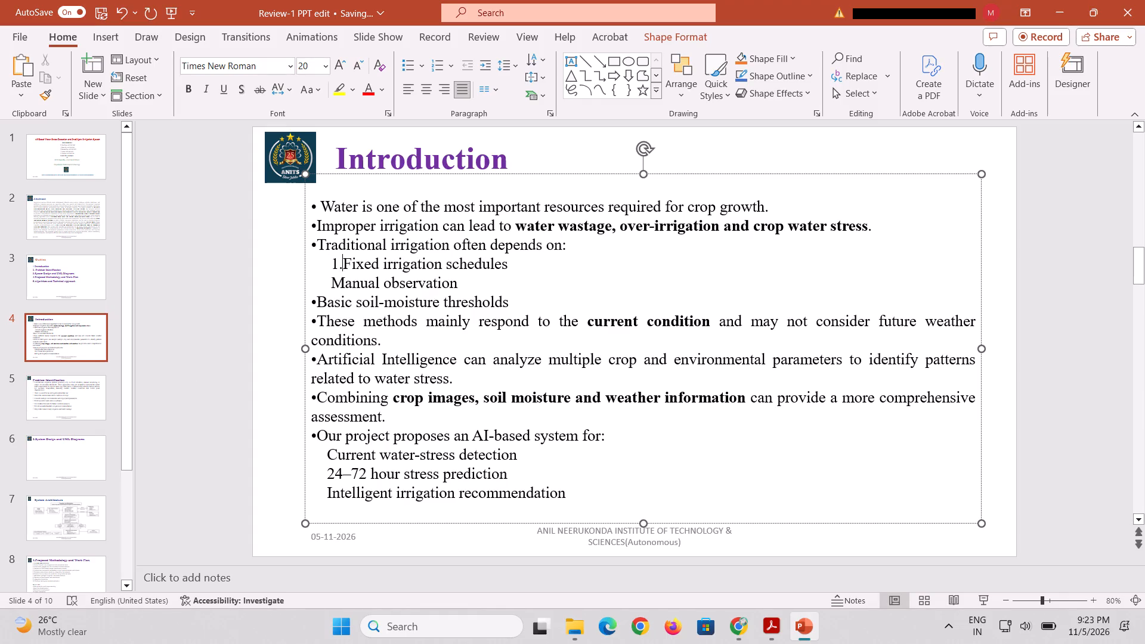
{"action": "key", "text": "Down"}
{"action": "key", "text": "Left"}
{"action": "type", "text": "2."}
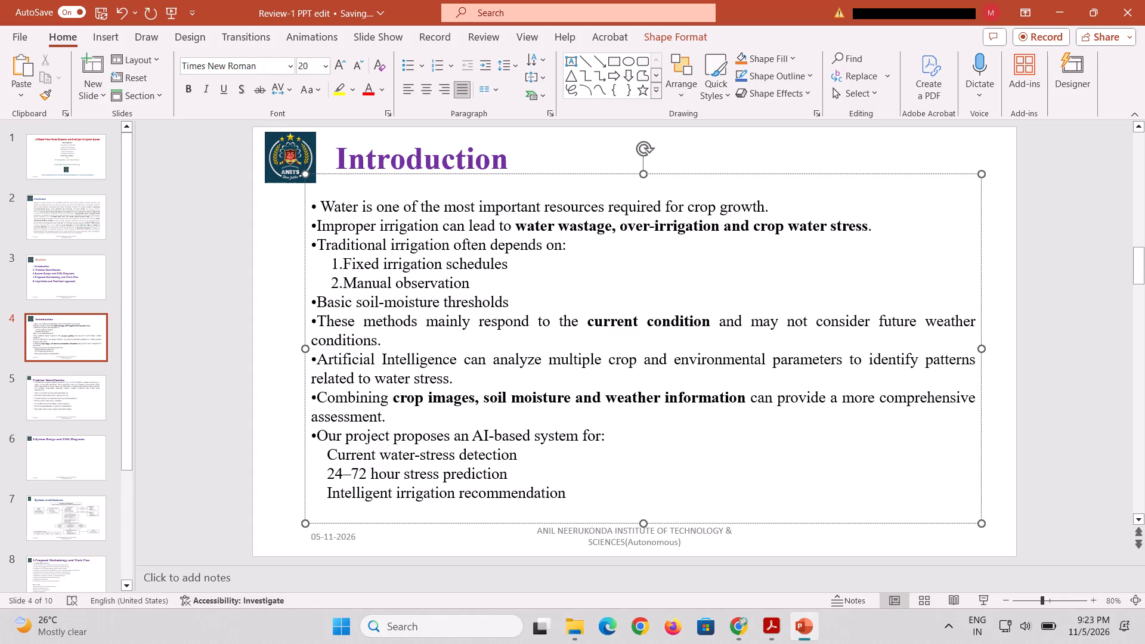
Number the three sub-items under "Our project proposes an AI-based system for:" on slide 4 as 1., 2. and 3.
{"action": "left_click", "coordinate": [329, 452]}
{"action": "type", "text": "1."}
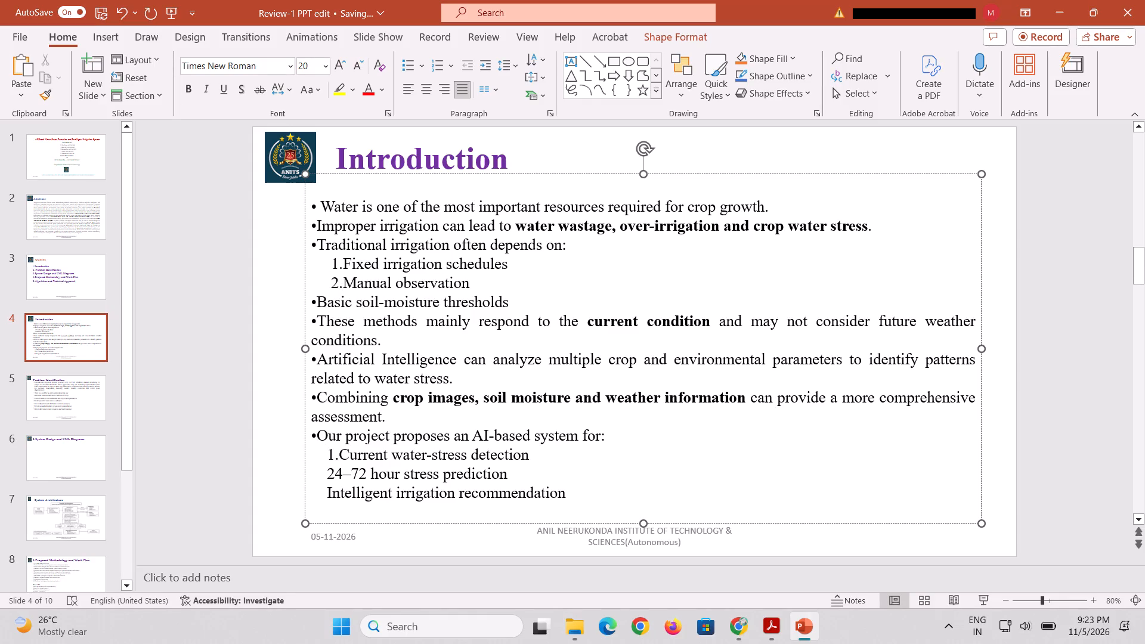
{"action": "key", "text": "Down"}
{"action": "key", "text": "Left"}
{"action": "key", "text": "Left"}
{"action": "type", "text": "2."}
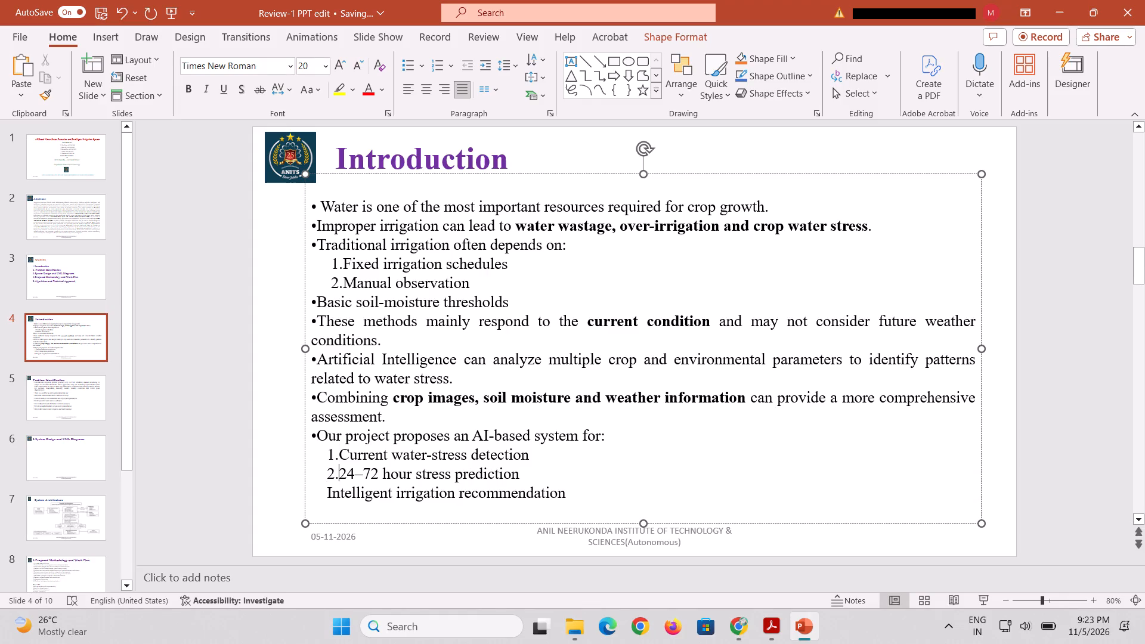
{"action": "key", "text": "Down"}
{"action": "key", "text": "Left"}
{"action": "key", "text": "Left"}
{"action": "type", "text": "3."}
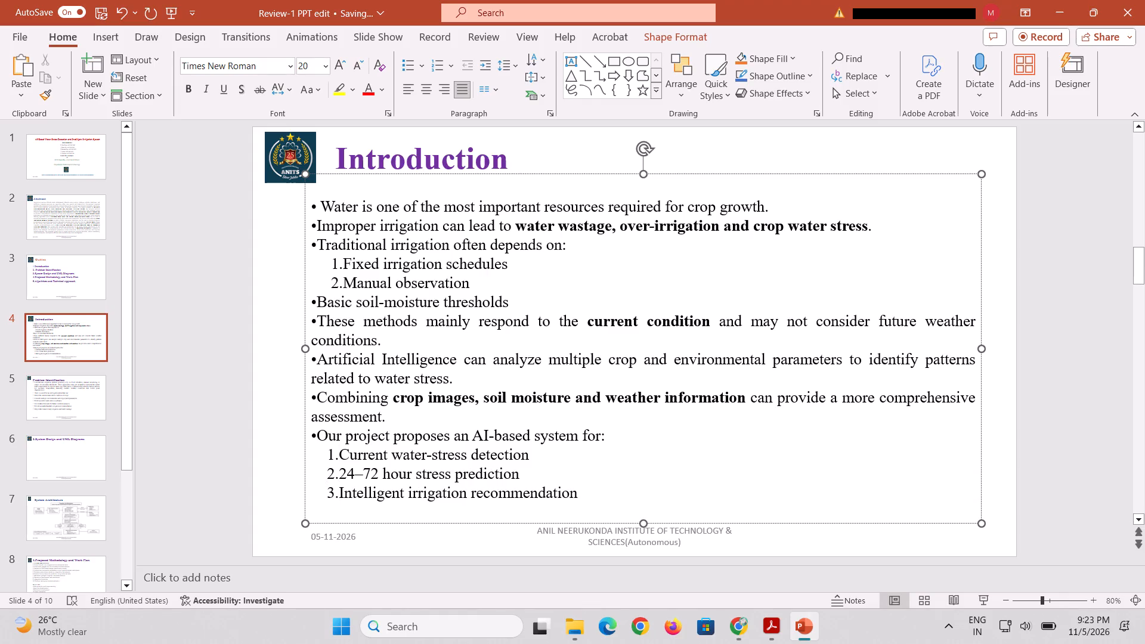
{"action": "left_click", "coordinate": [258, 481]}
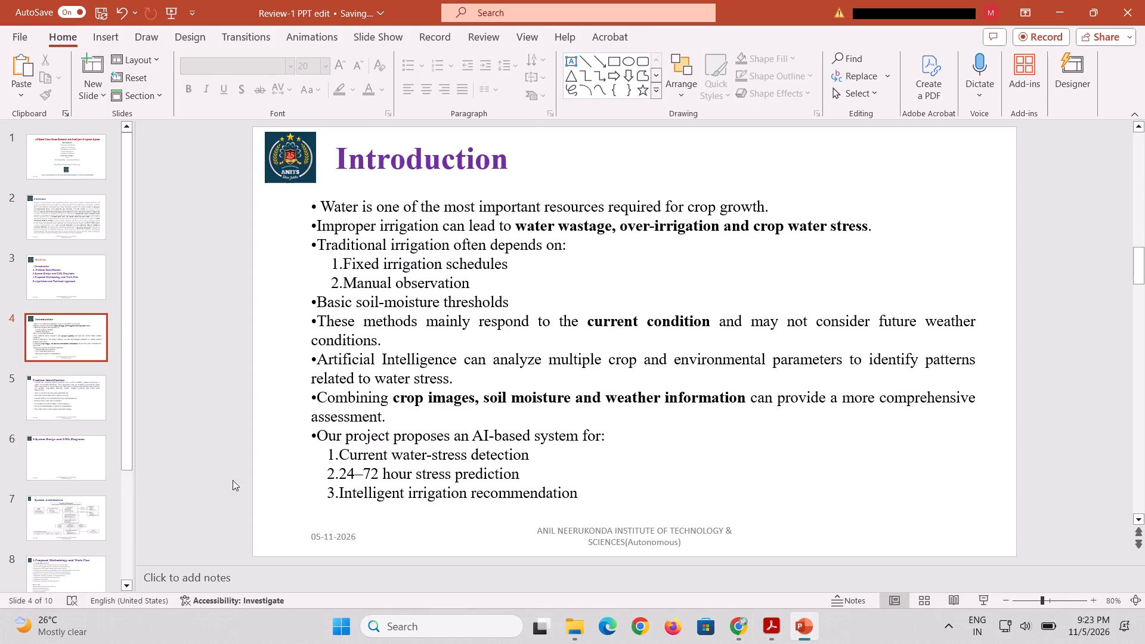
Check the font and size used for the Problem Identification title and body text on slide 5.
{"action": "left_click", "coordinate": [86, 410]}
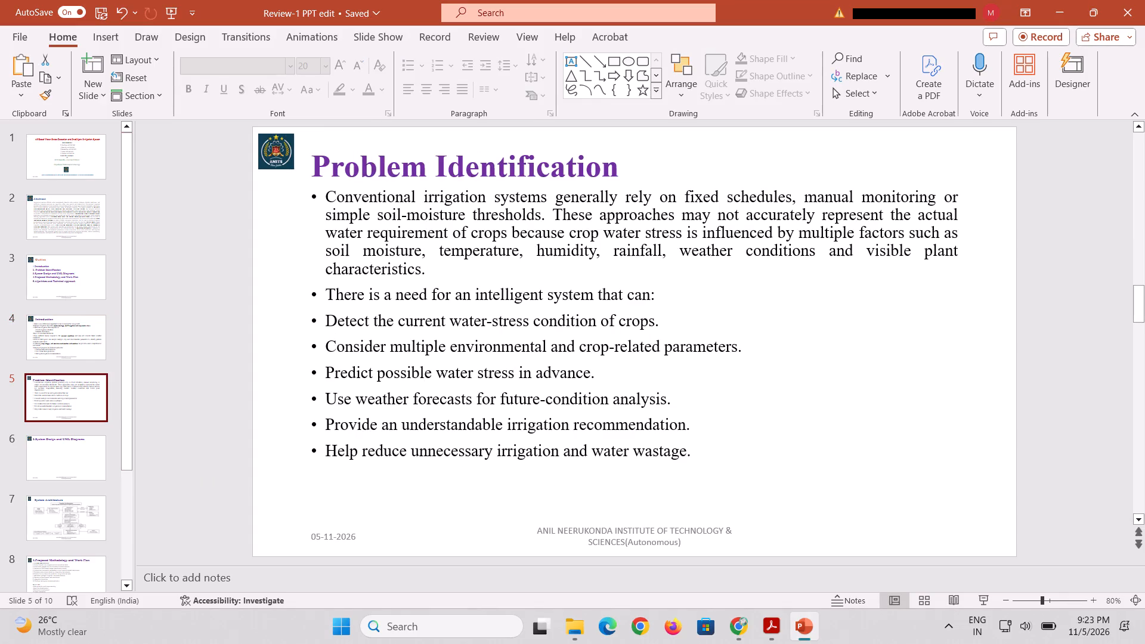
{"action": "left_click_drag", "start_coordinate": [315, 168], "coordinate": [347, 169]}
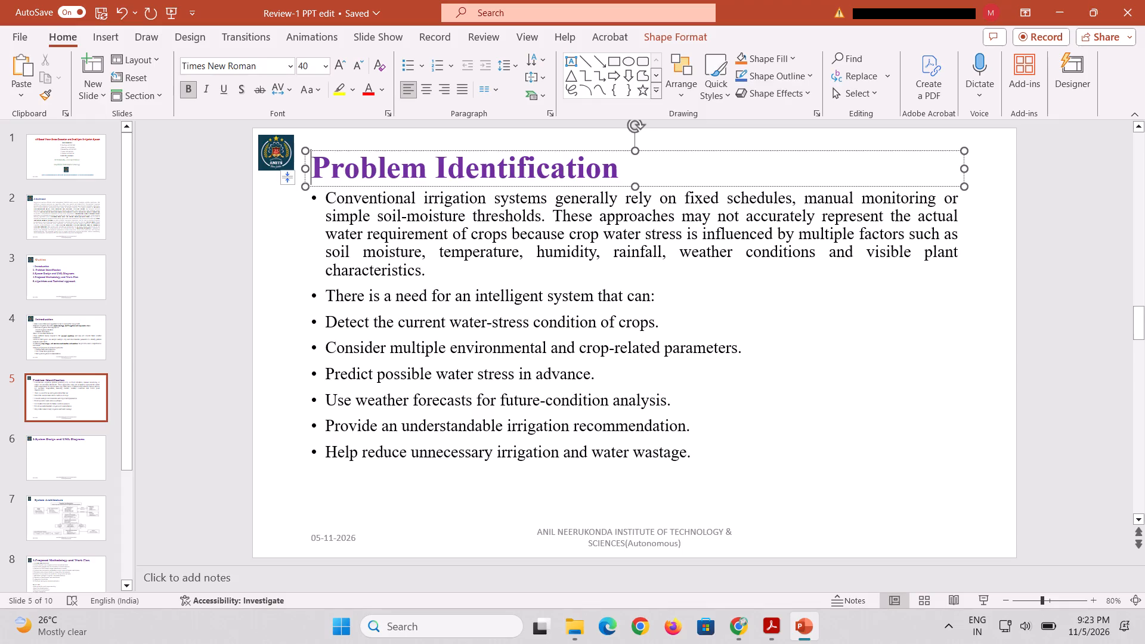
{"action": "left_click_drag", "start_coordinate": [347, 169], "coordinate": [639, 159]}
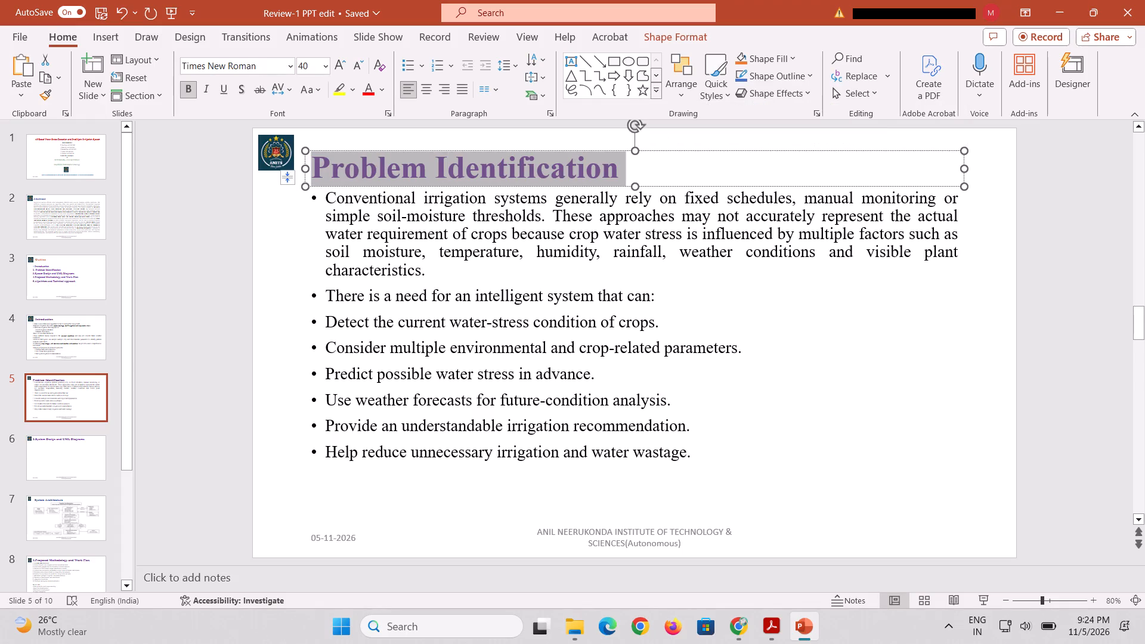
{"action": "left_click", "coordinate": [505, 242]}
{"action": "left_click_drag", "start_coordinate": [322, 192], "coordinate": [397, 239]}
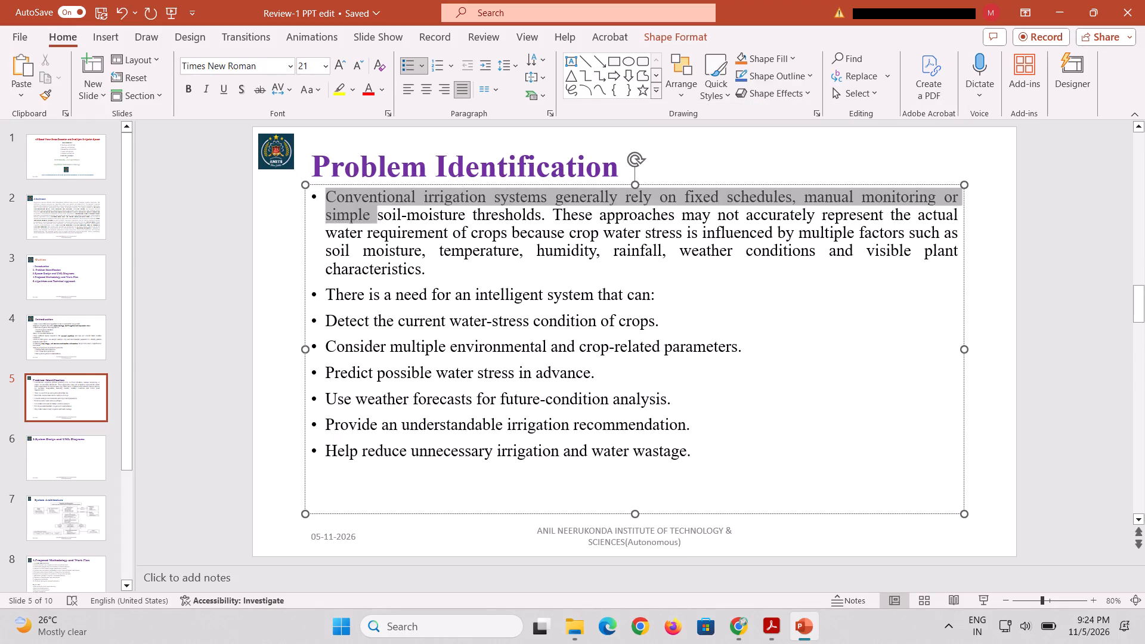
{"action": "left_click_drag", "start_coordinate": [397, 239], "coordinate": [795, 481]}
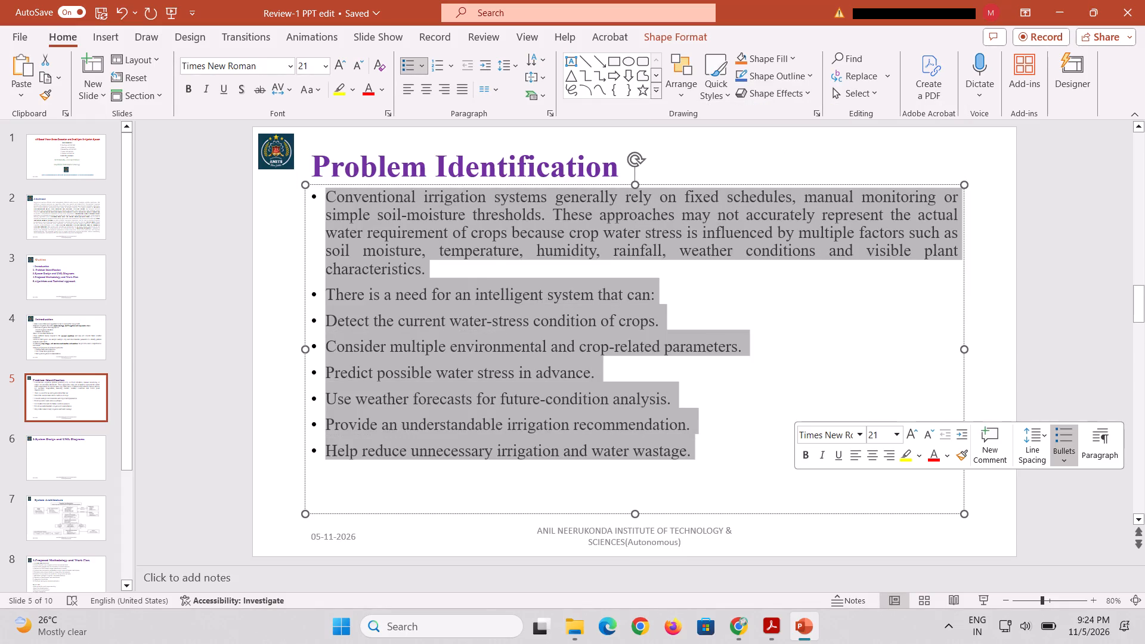
{"action": "left_click", "coordinate": [698, 472]}
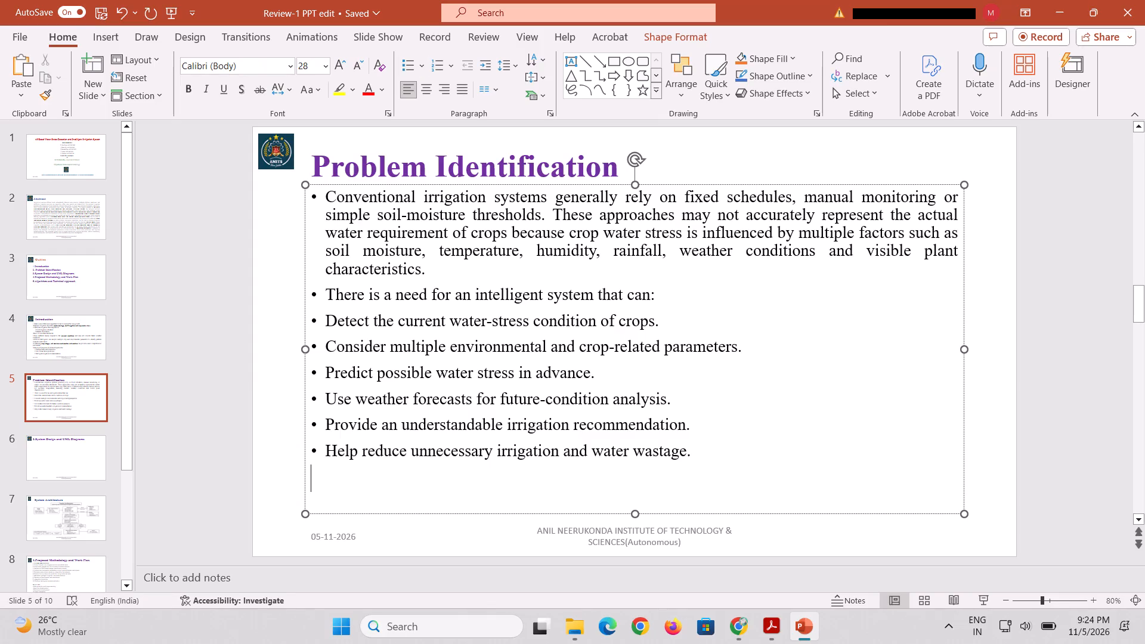
{"action": "left_click", "coordinate": [283, 459]}
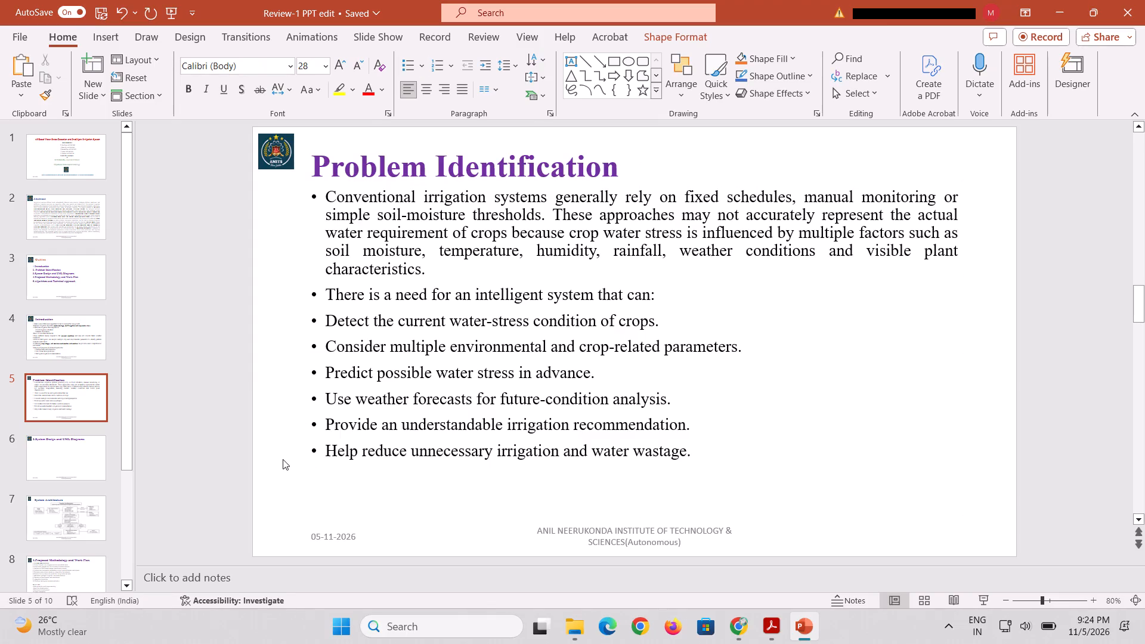
Look through slides 6 to 9 to compare their content and text formatting.
{"action": "left_click", "coordinate": [63, 442]}
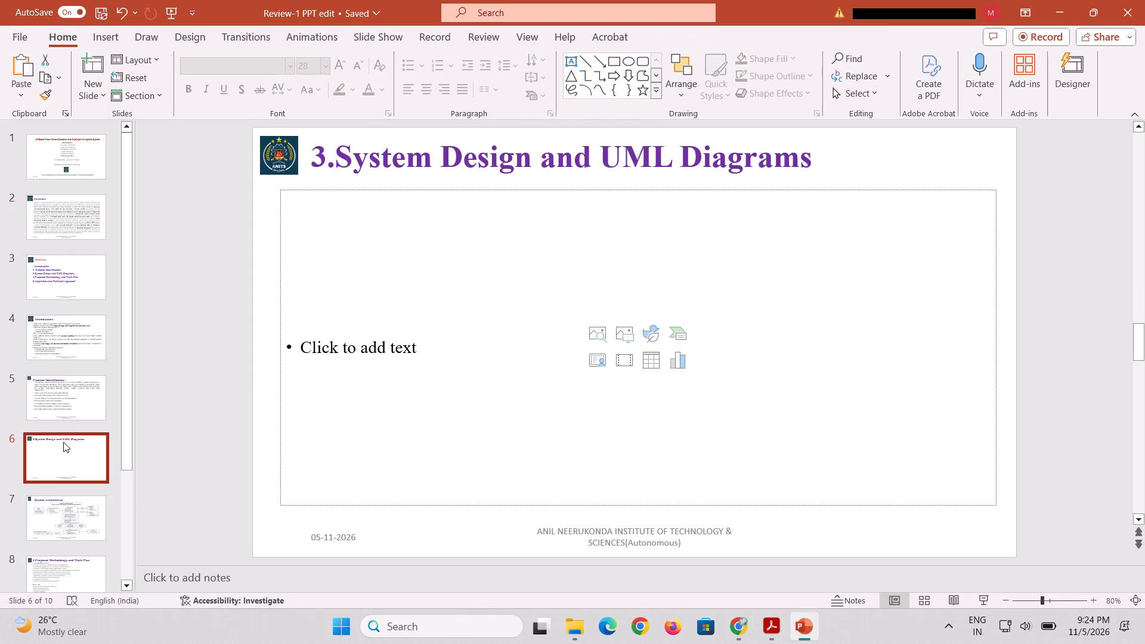
{"action": "left_click", "coordinate": [60, 506]}
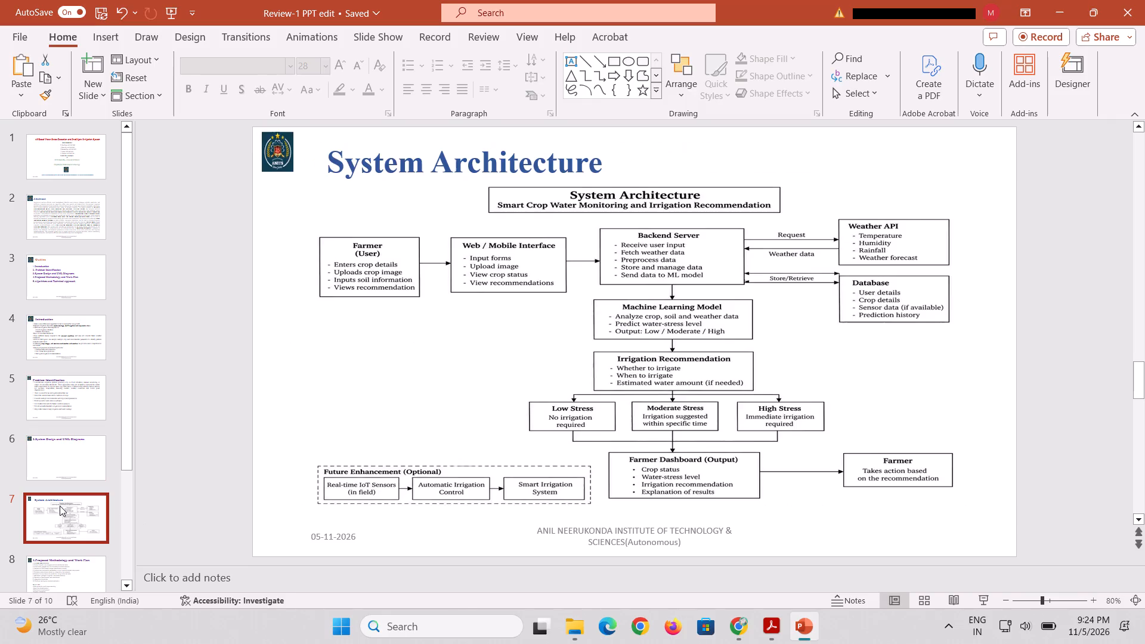
{"action": "left_click", "coordinate": [57, 554]}
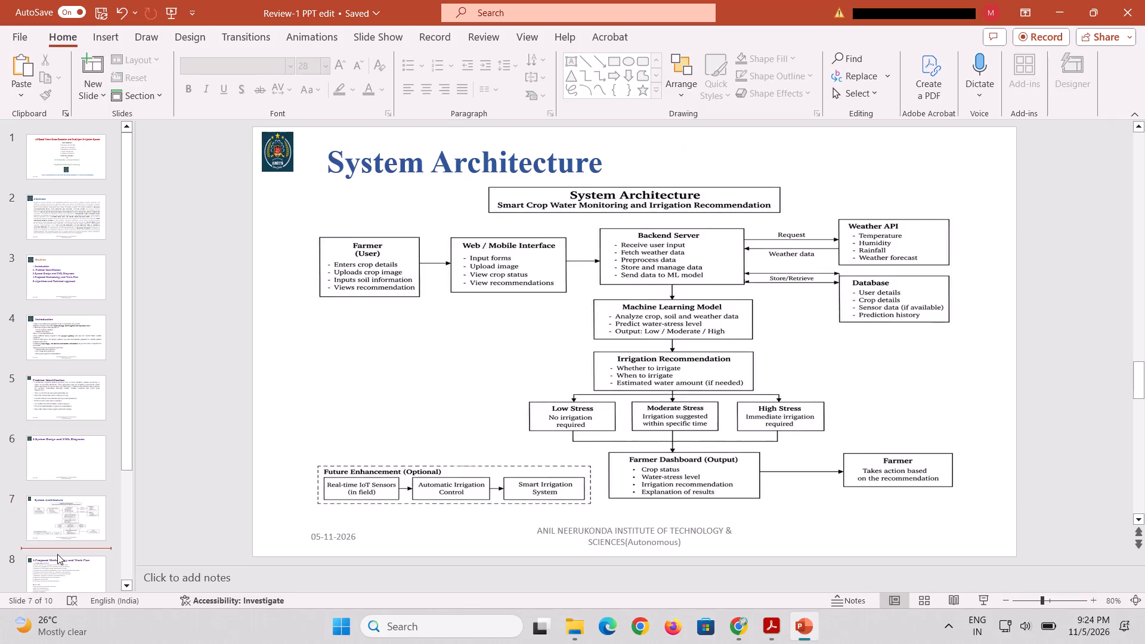
{"action": "left_click", "coordinate": [57, 572]}
{"action": "scroll", "coordinate": [57, 572], "scroll_direction": "down", "scroll_amount": 3}
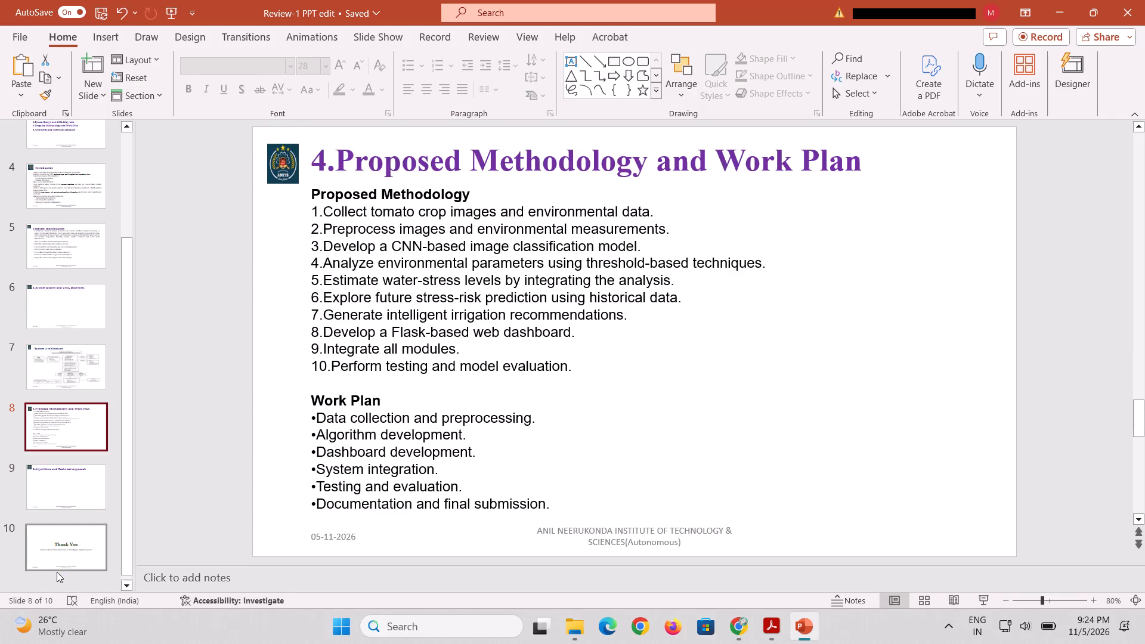
{"action": "scroll", "coordinate": [57, 572], "scroll_direction": "down", "scroll_amount": 1}
{"action": "left_click", "coordinate": [75, 476]}
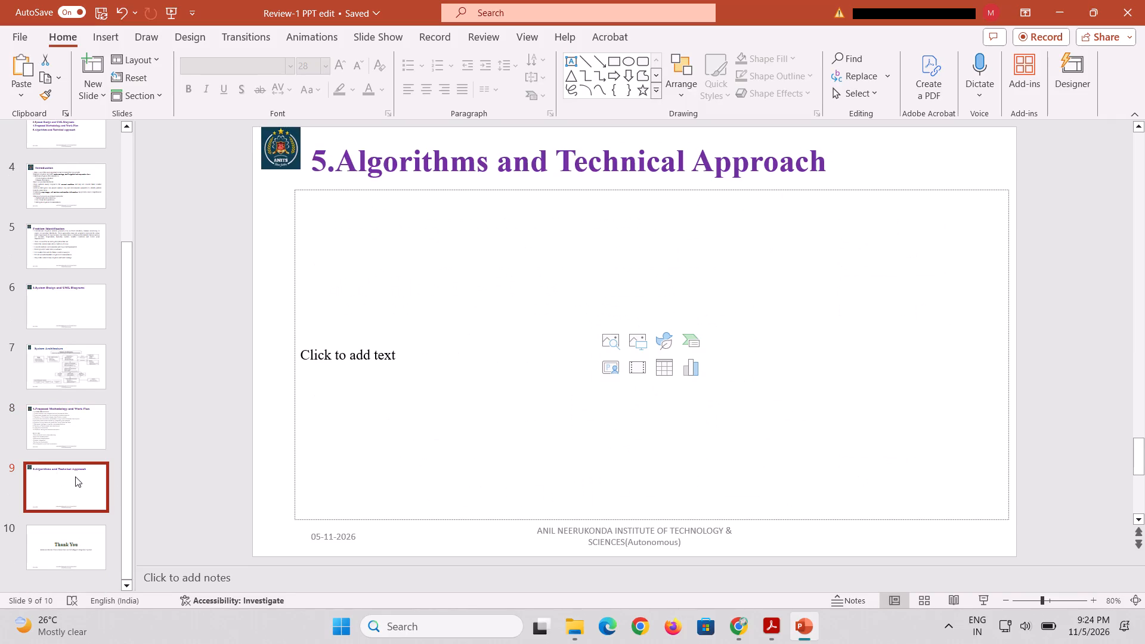
{"action": "left_click", "coordinate": [82, 420]}
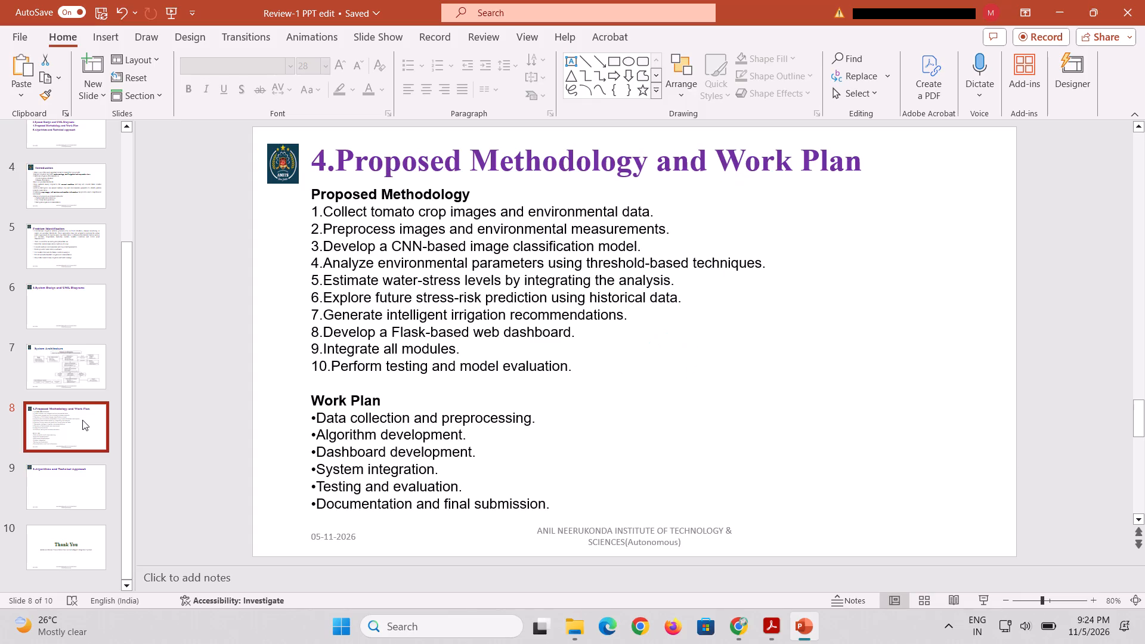
{"action": "left_click", "coordinate": [77, 483]}
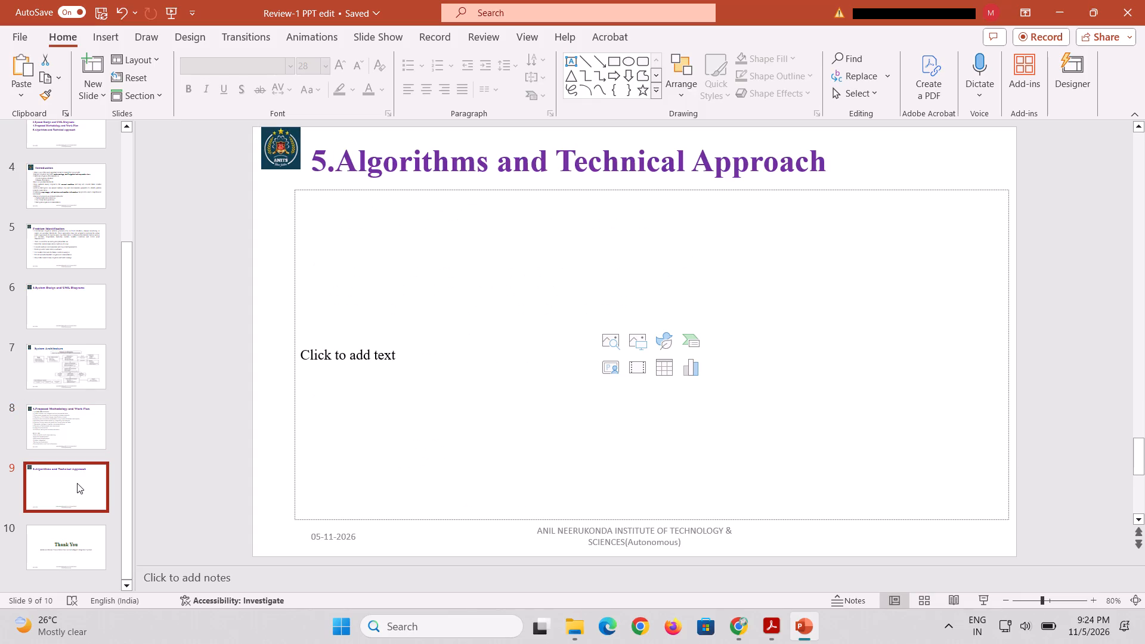
Set the line spacing of the "Proposed Methodology" heading and its first numbered item on slide 8 to 1.5.
{"action": "left_click", "coordinate": [88, 439]}
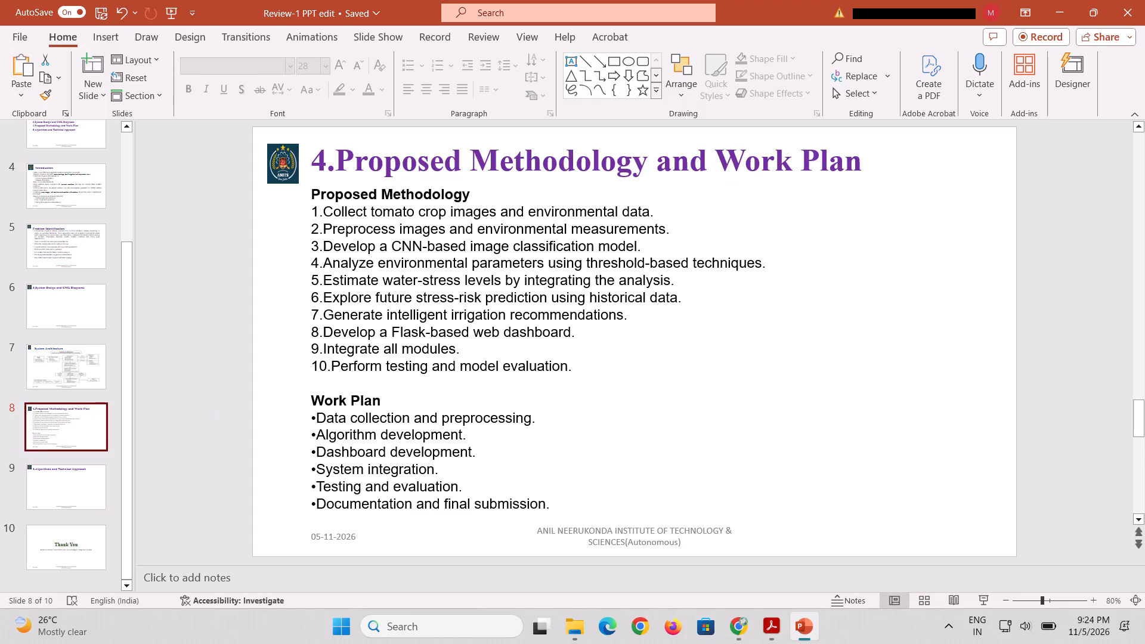
{"action": "left_click_drag", "start_coordinate": [315, 194], "coordinate": [683, 215]}
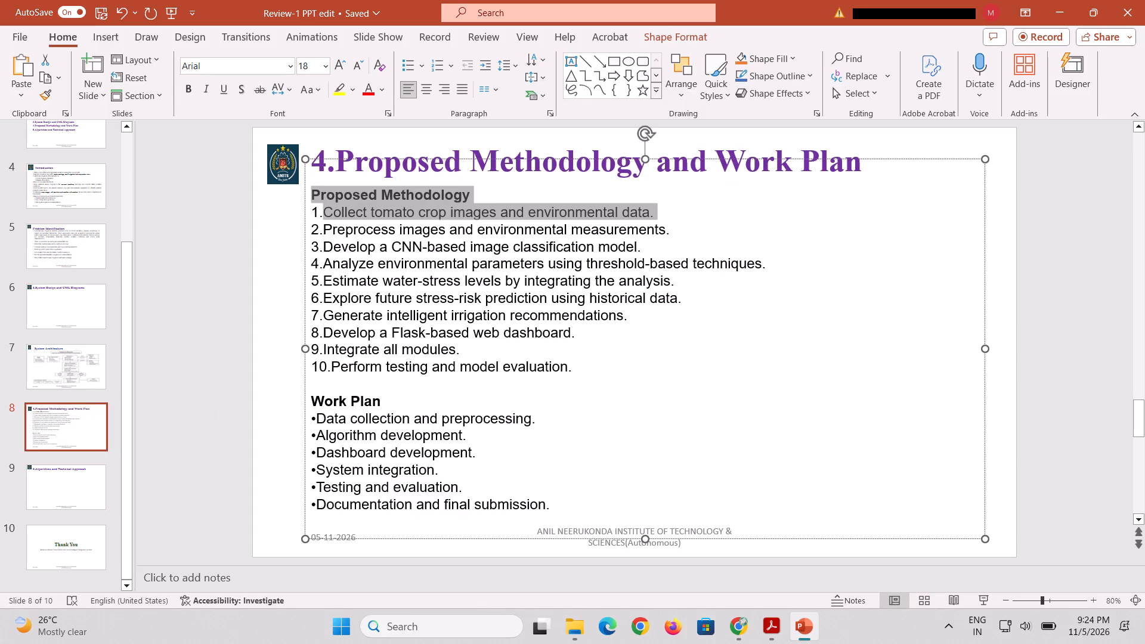
{"action": "left_click_drag", "start_coordinate": [683, 215], "coordinate": [735, 213]}
{"action": "left_click", "coordinate": [978, 173]}
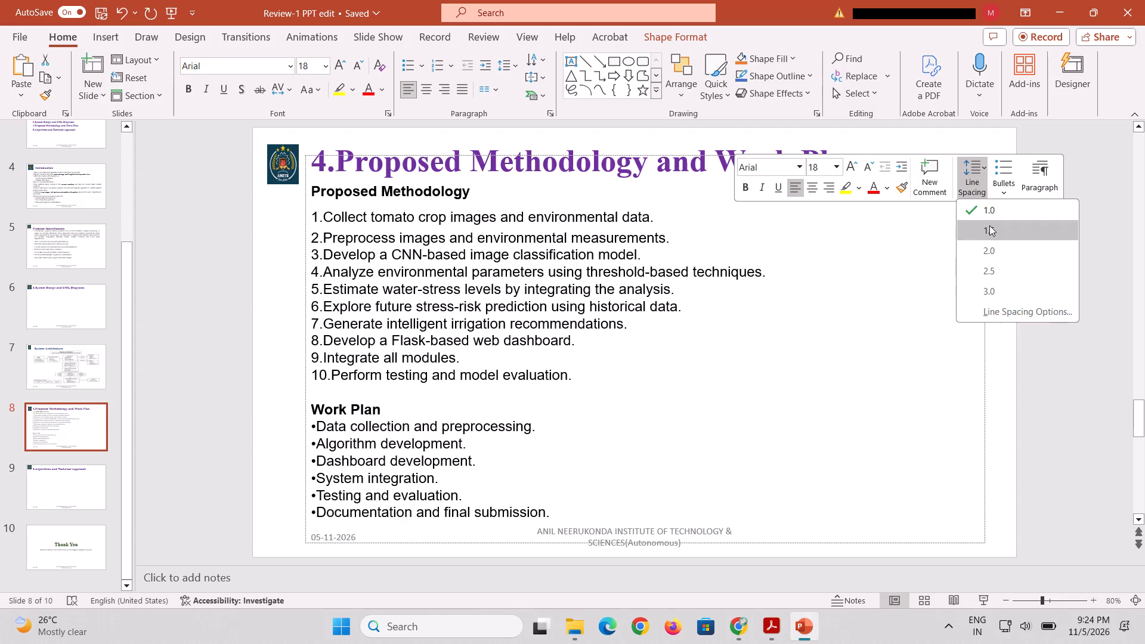
{"action": "left_click", "coordinate": [989, 225]}
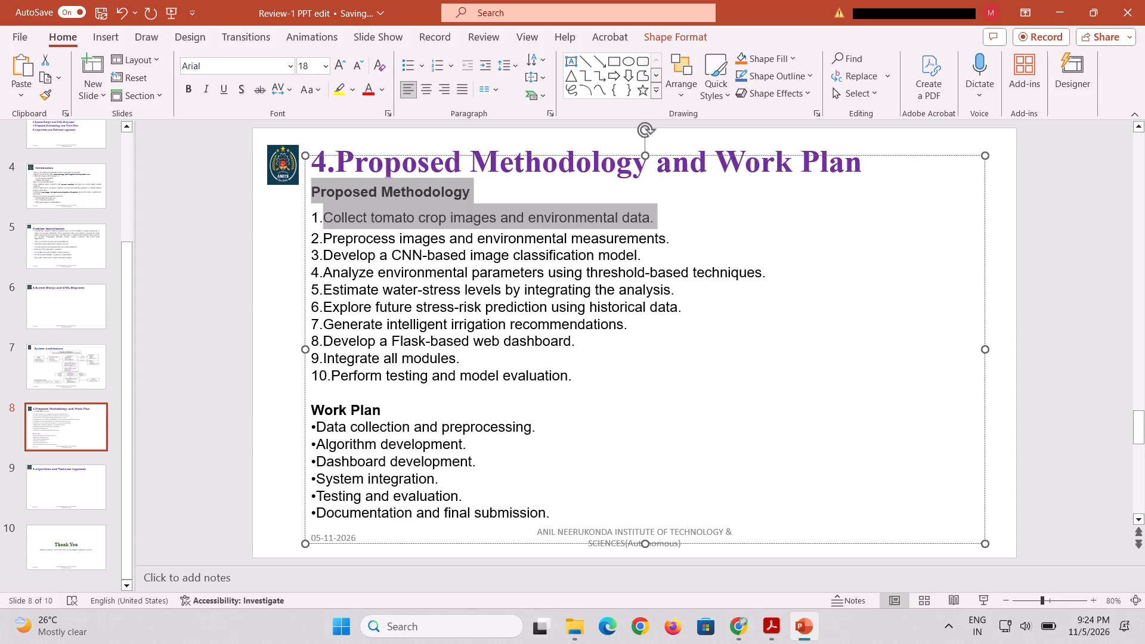
{"action": "left_click", "coordinate": [272, 334]}
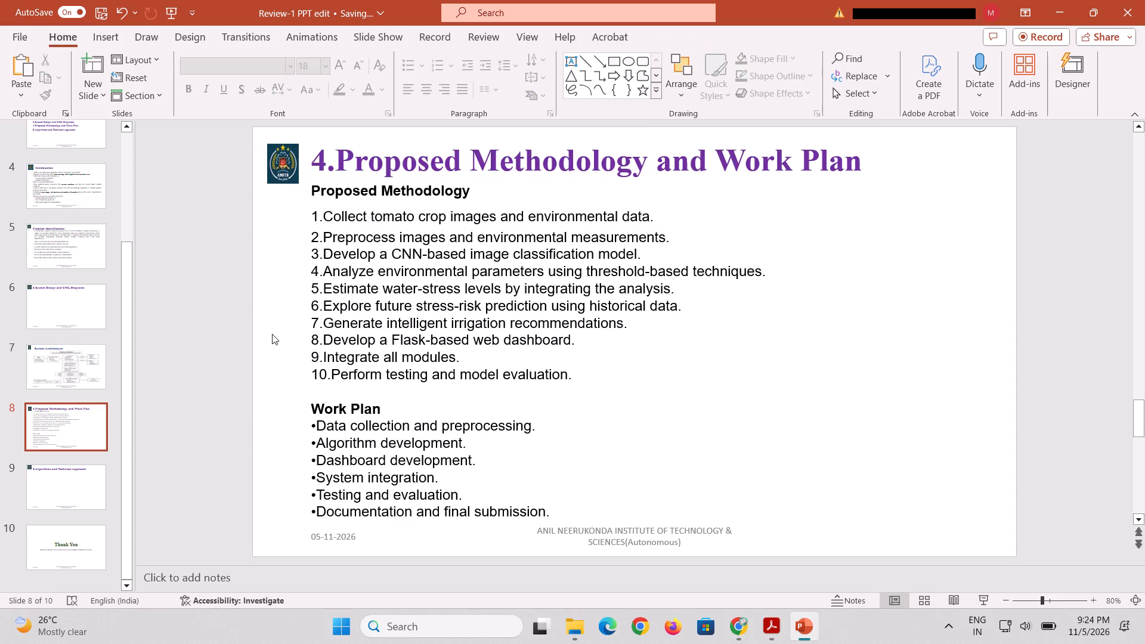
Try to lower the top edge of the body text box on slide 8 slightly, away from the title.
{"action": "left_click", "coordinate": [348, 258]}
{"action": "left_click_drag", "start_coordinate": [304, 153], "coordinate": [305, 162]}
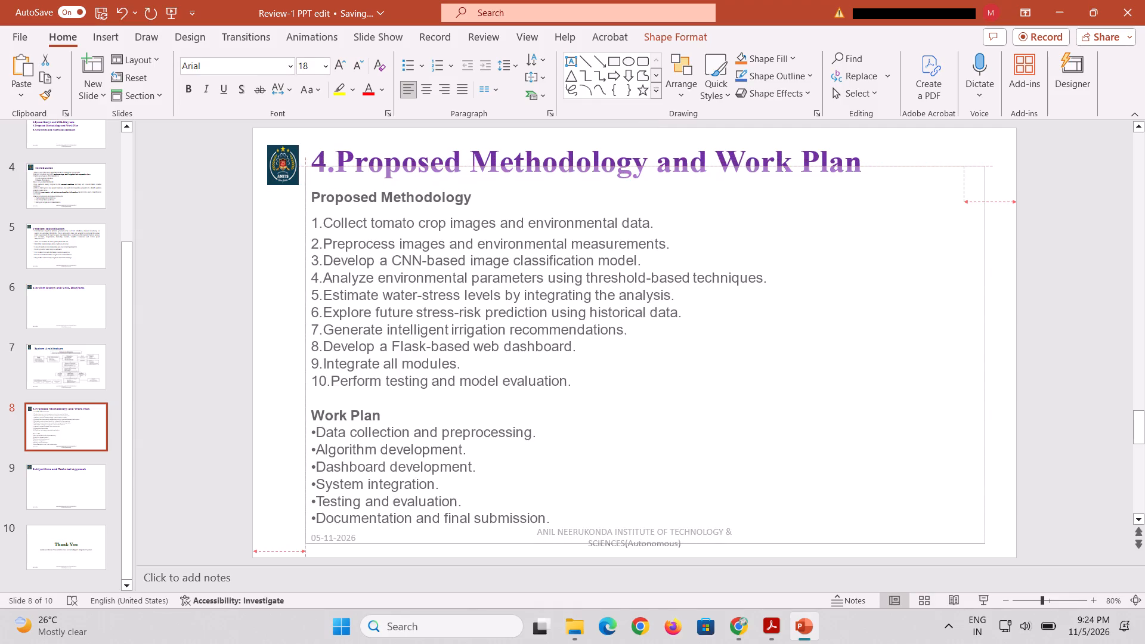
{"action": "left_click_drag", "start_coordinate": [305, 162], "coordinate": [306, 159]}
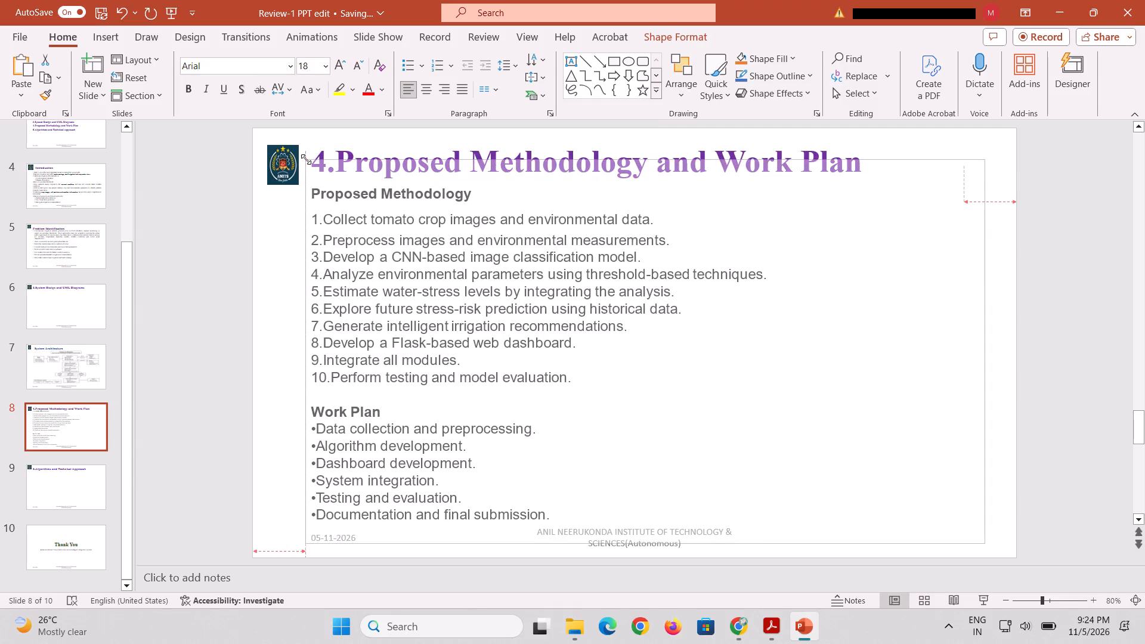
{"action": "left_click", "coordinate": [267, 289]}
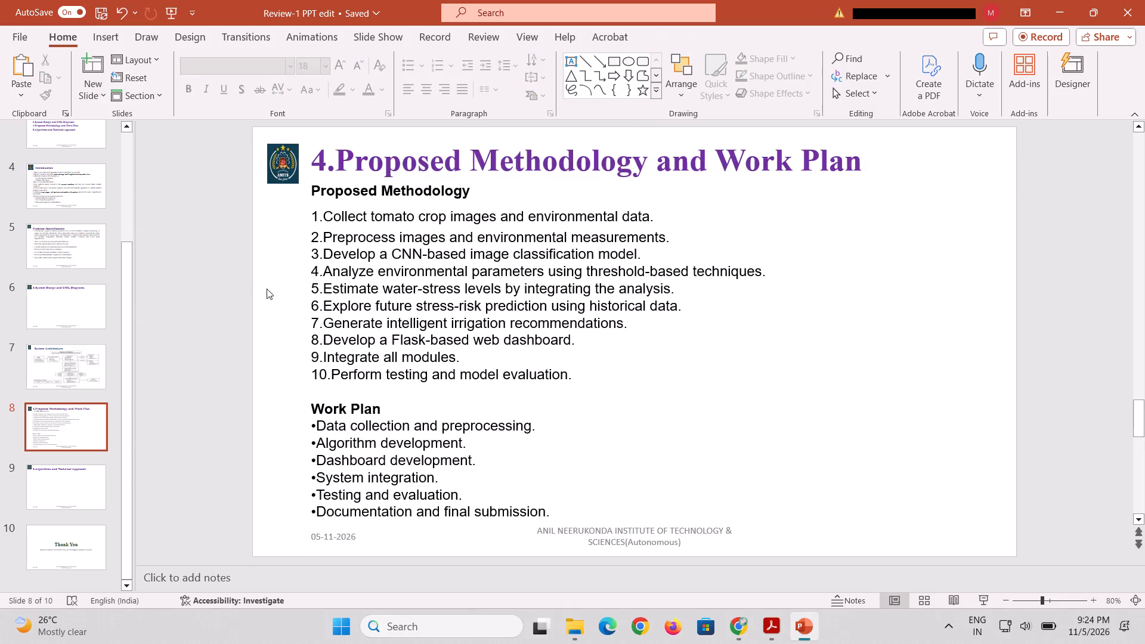
Delete the blank line above the "Work Plan" heading on slide 8.
{"action": "left_click", "coordinate": [351, 388]}
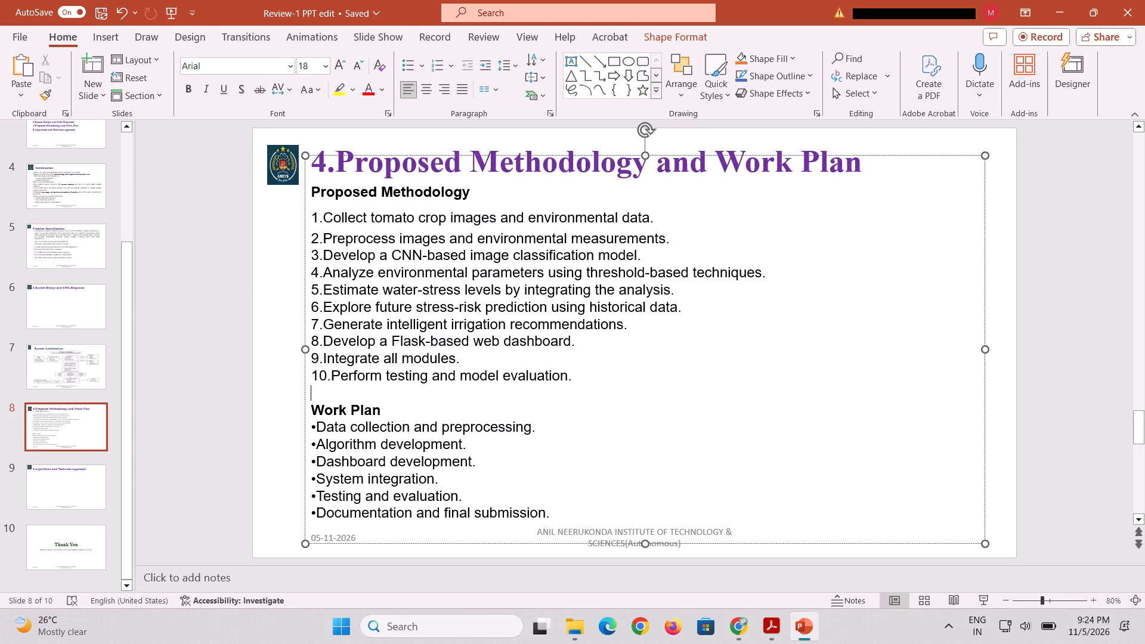
{"action": "key", "text": "BackSpace"}
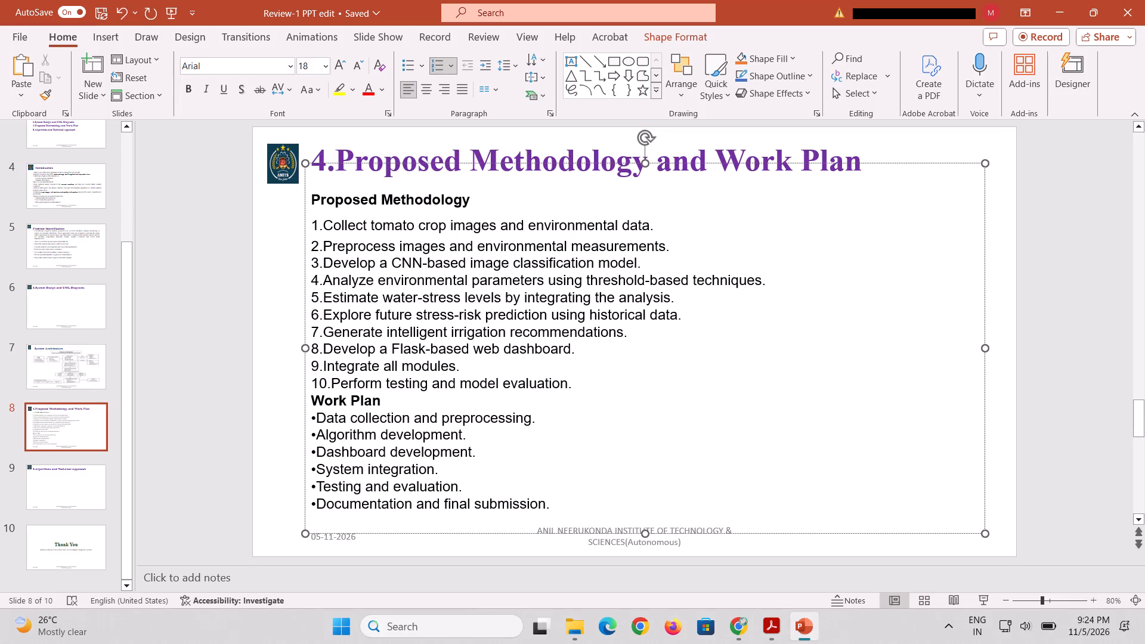
Set the line spacing of item 10, the "Work Plan" heading and its first bullet to 1.5.
{"action": "left_click_drag", "start_coordinate": [550, 420], "coordinate": [361, 388]}
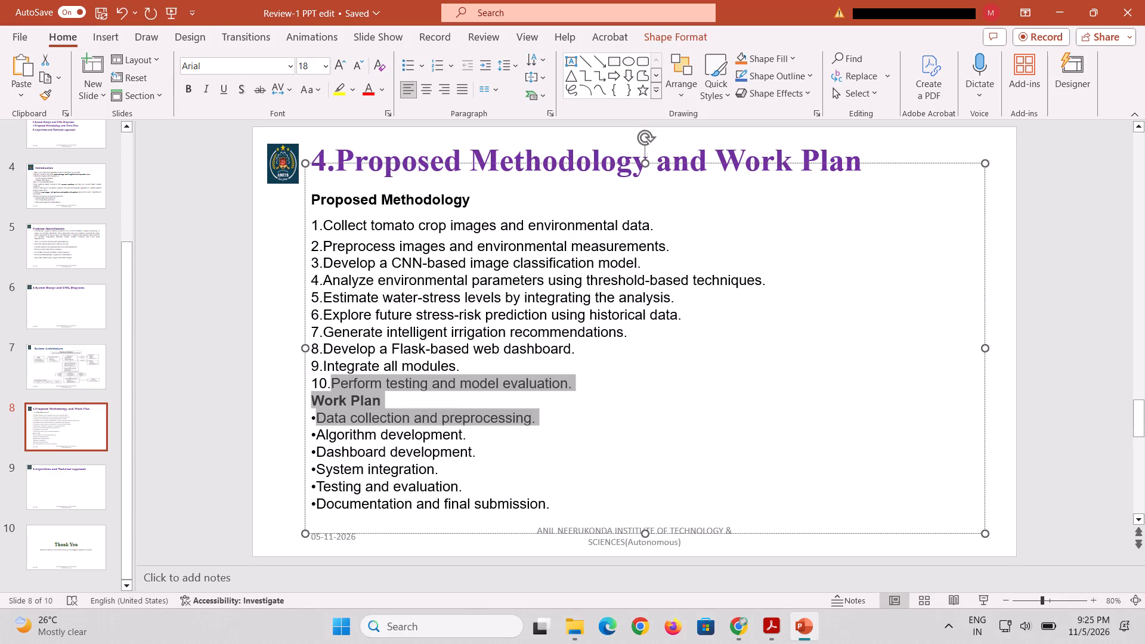
{"action": "left_click_drag", "start_coordinate": [361, 388], "coordinate": [312, 379]}
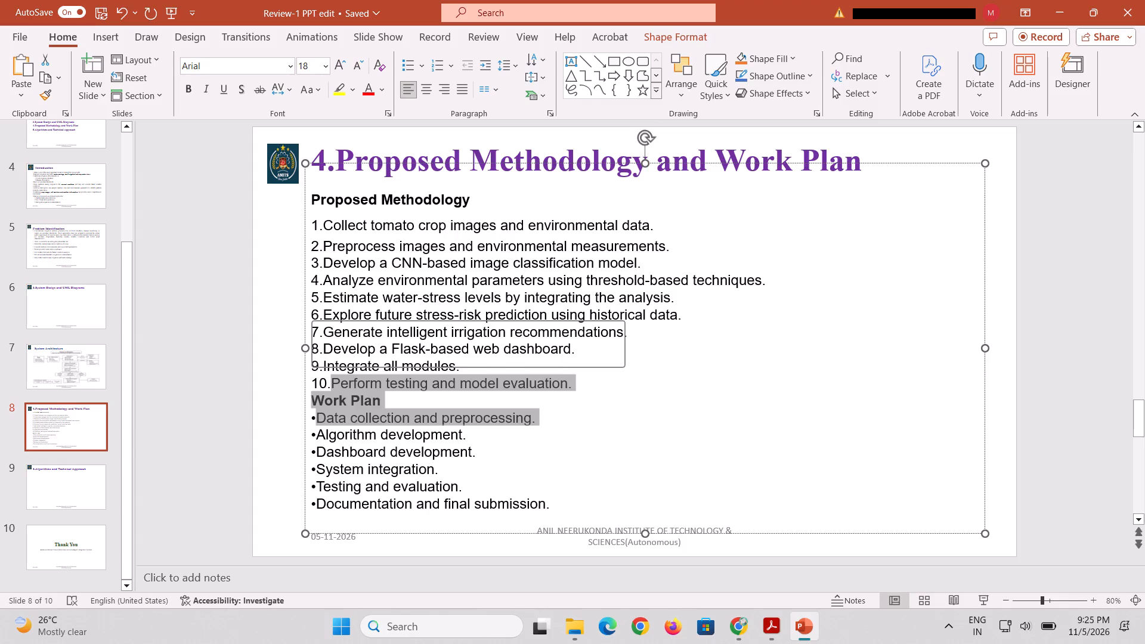
{"action": "left_click", "coordinate": [546, 340]}
{"action": "left_click", "coordinate": [572, 397]}
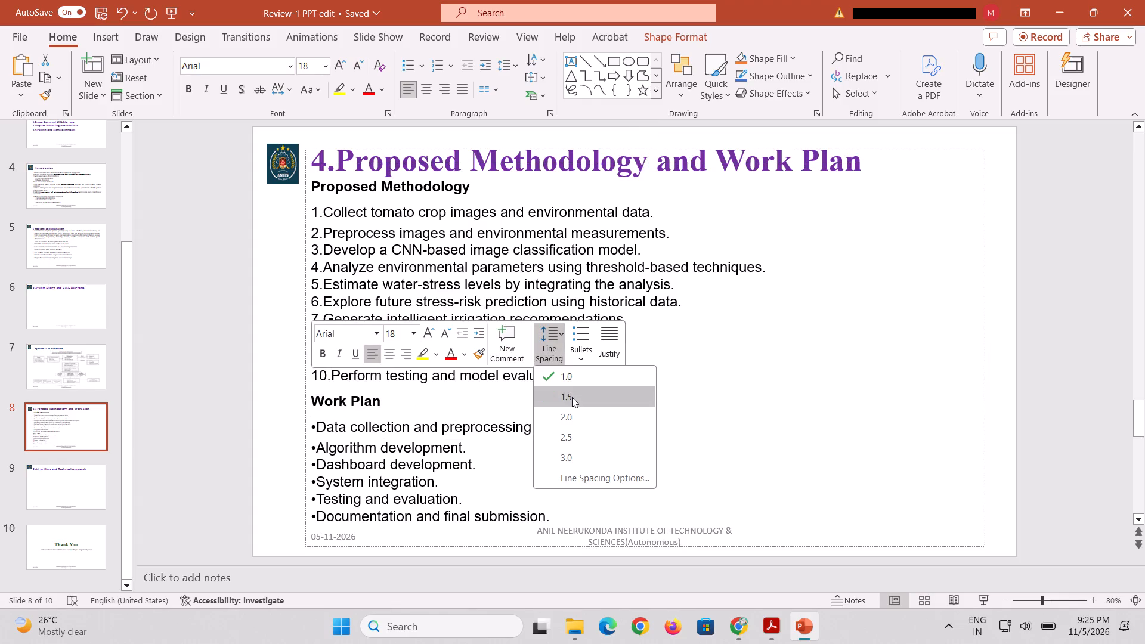
{"action": "left_click", "coordinate": [572, 397]}
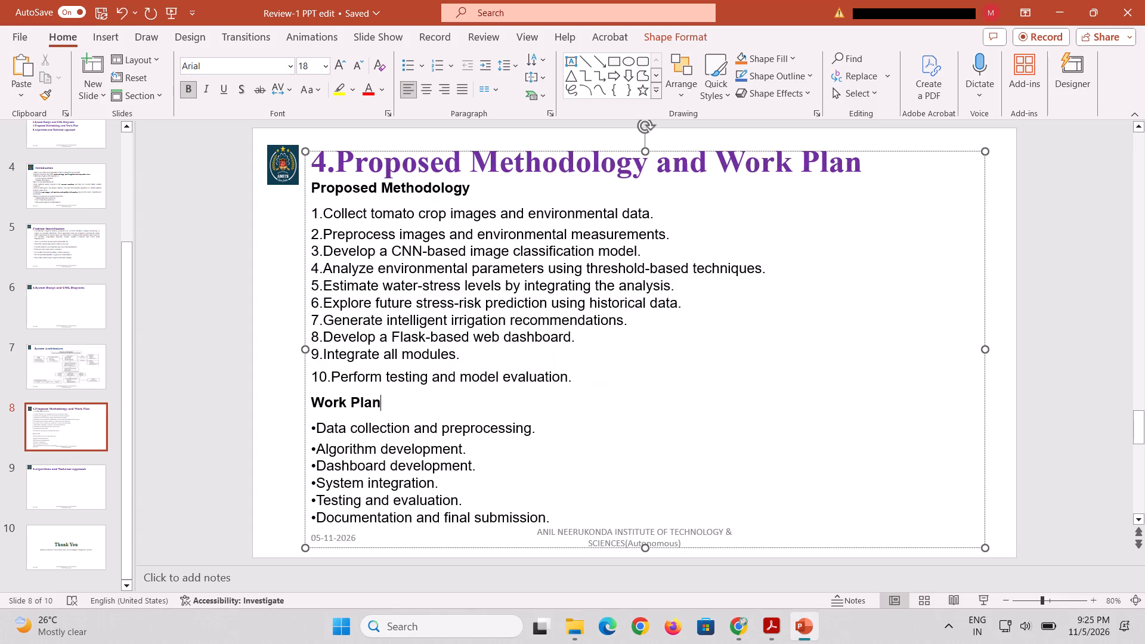
{"action": "left_click", "coordinate": [992, 462]}
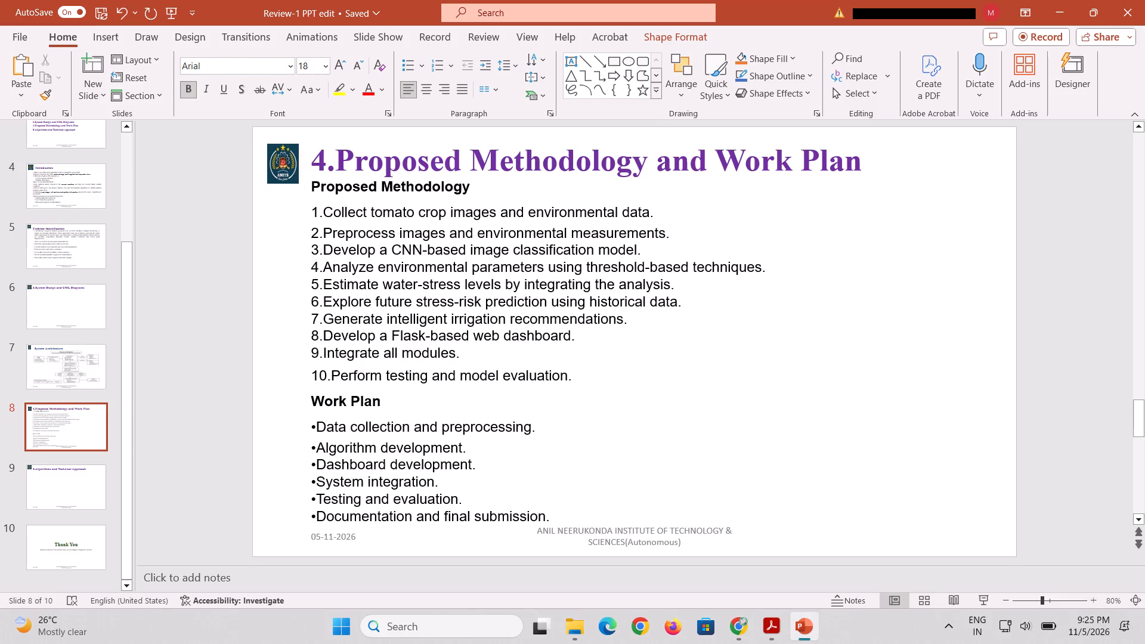
Set the line spacing of items 9 and 10 in the Proposed Methodology list to 1.0.
{"action": "left_click_drag", "start_coordinate": [323, 352], "coordinate": [555, 378]}
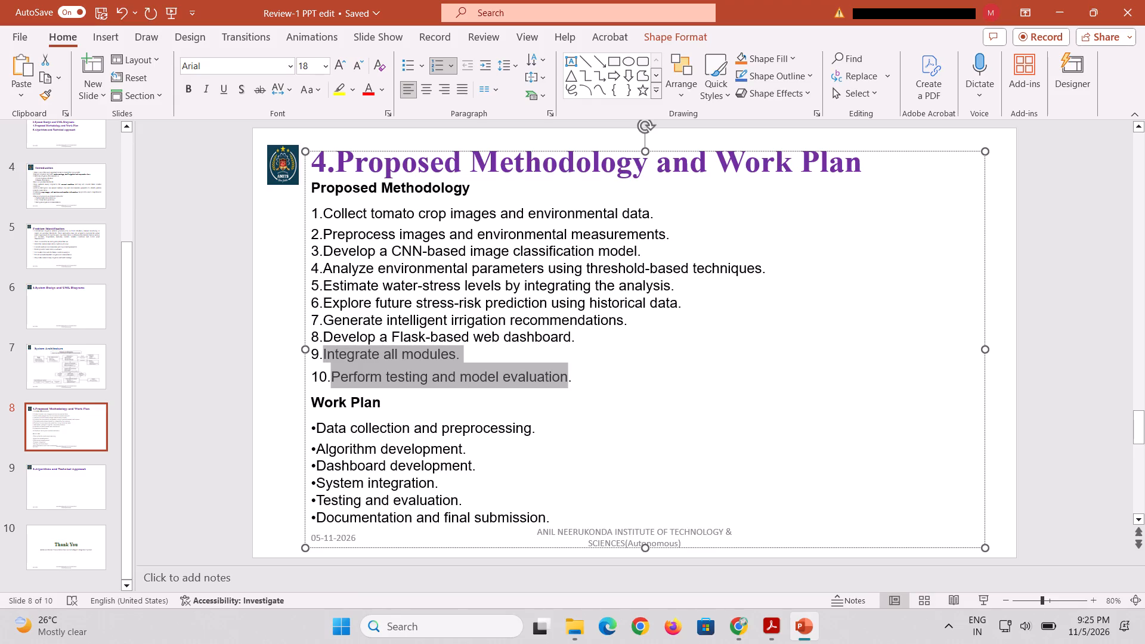
{"action": "left_click_drag", "start_coordinate": [555, 378], "coordinate": [636, 379]}
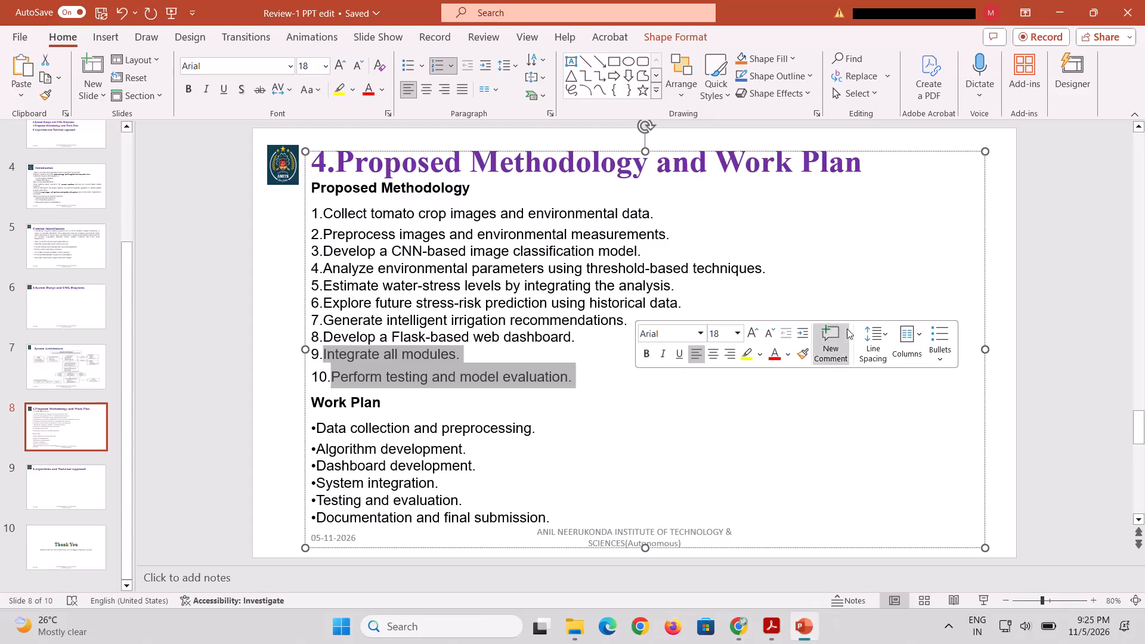
{"action": "left_click", "coordinate": [860, 342]}
{"action": "left_click", "coordinate": [872, 372]}
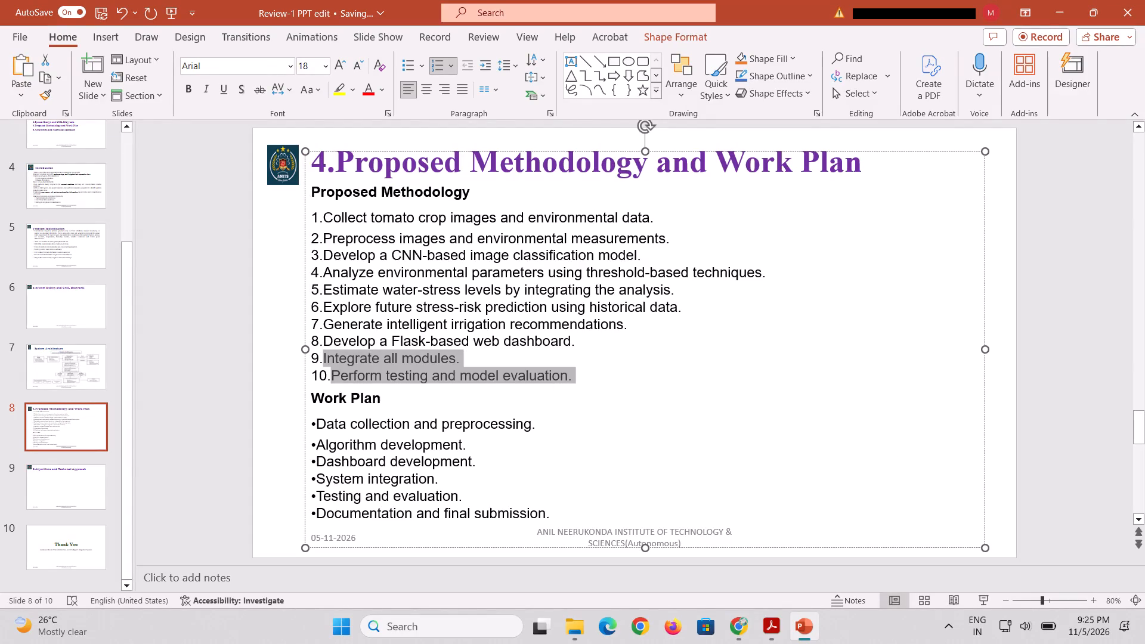
Set the line spacing of the "Data collection and preprocessing" and "Algorithm development" bullets under Work Plan to 1.0.
{"action": "left_click_drag", "start_coordinate": [317, 423], "coordinate": [477, 445]}
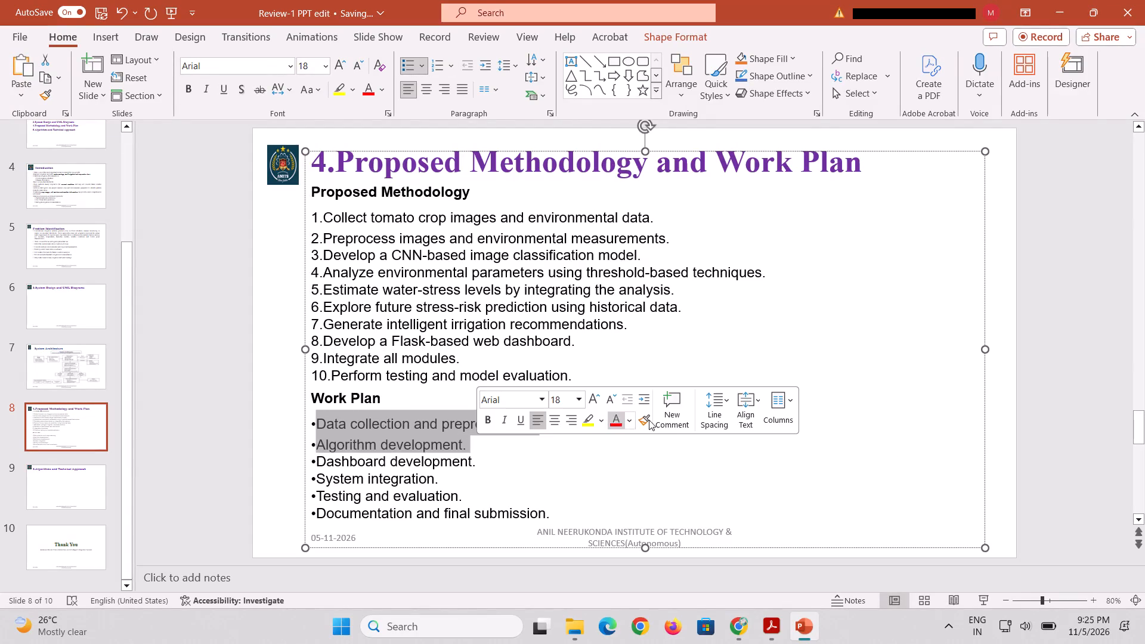
{"action": "left_click", "coordinate": [717, 407]}
{"action": "left_click", "coordinate": [732, 448]}
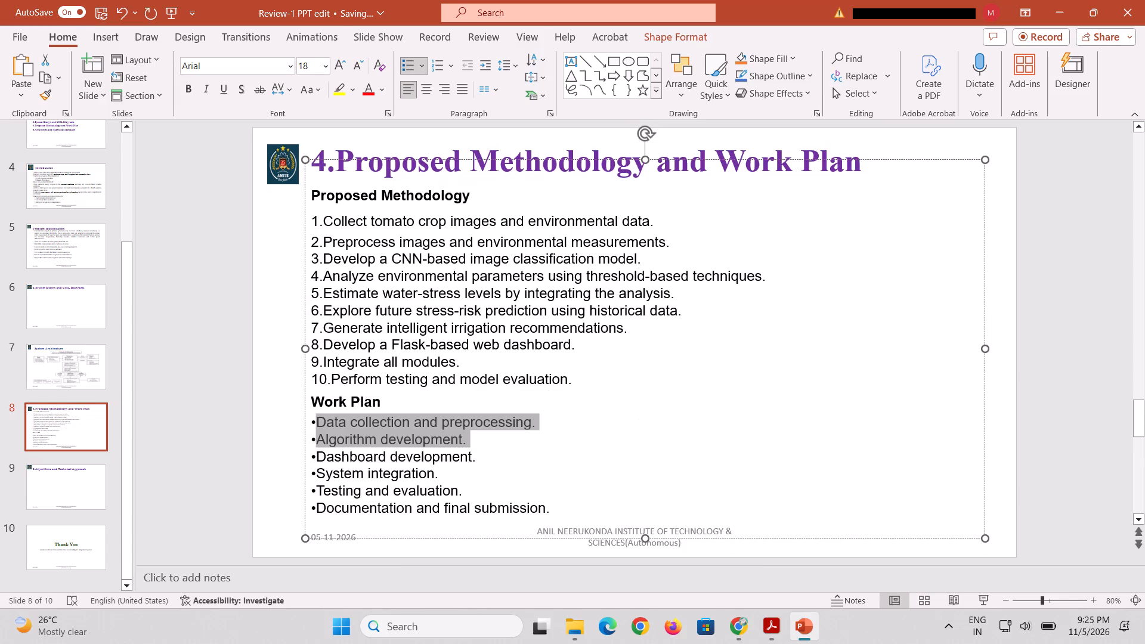
{"action": "left_click", "coordinate": [732, 448]}
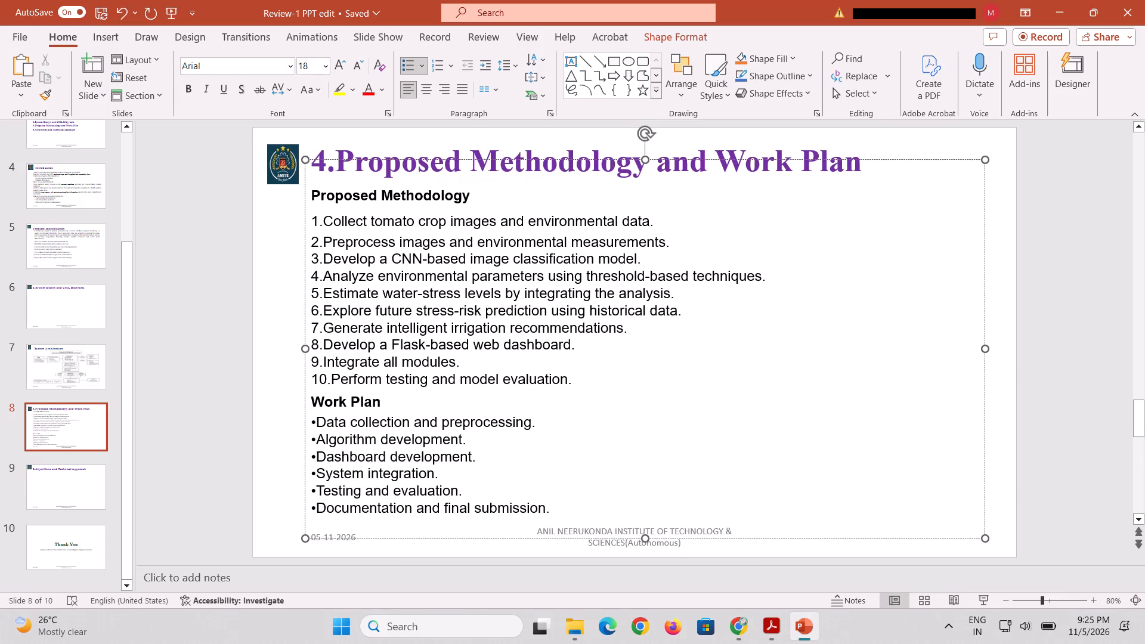
{"action": "left_click", "coordinate": [259, 405]}
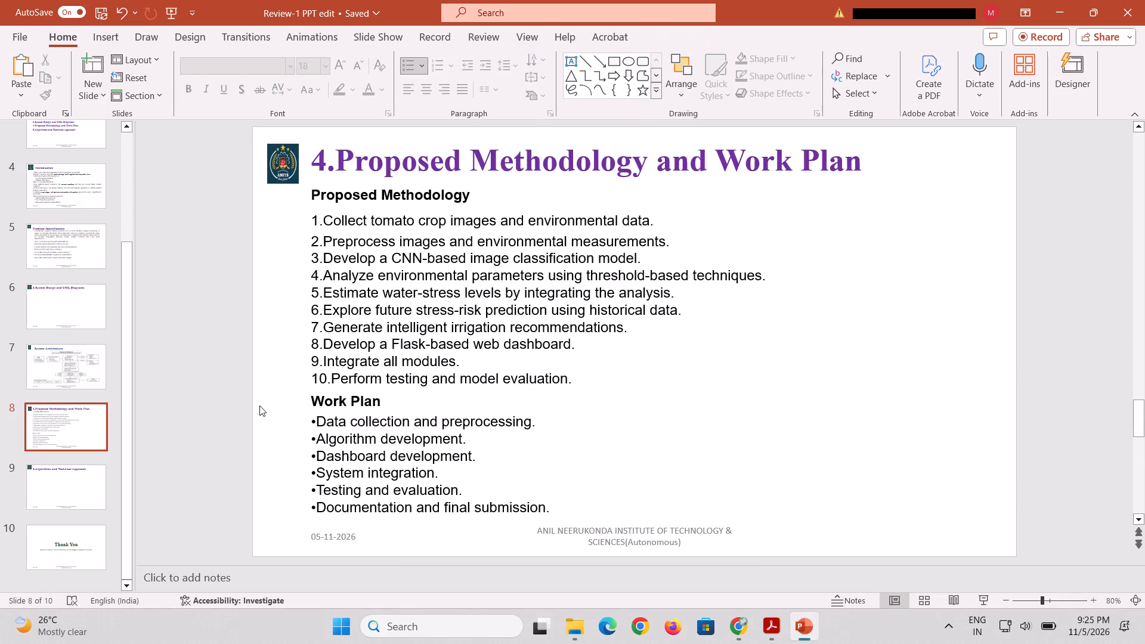
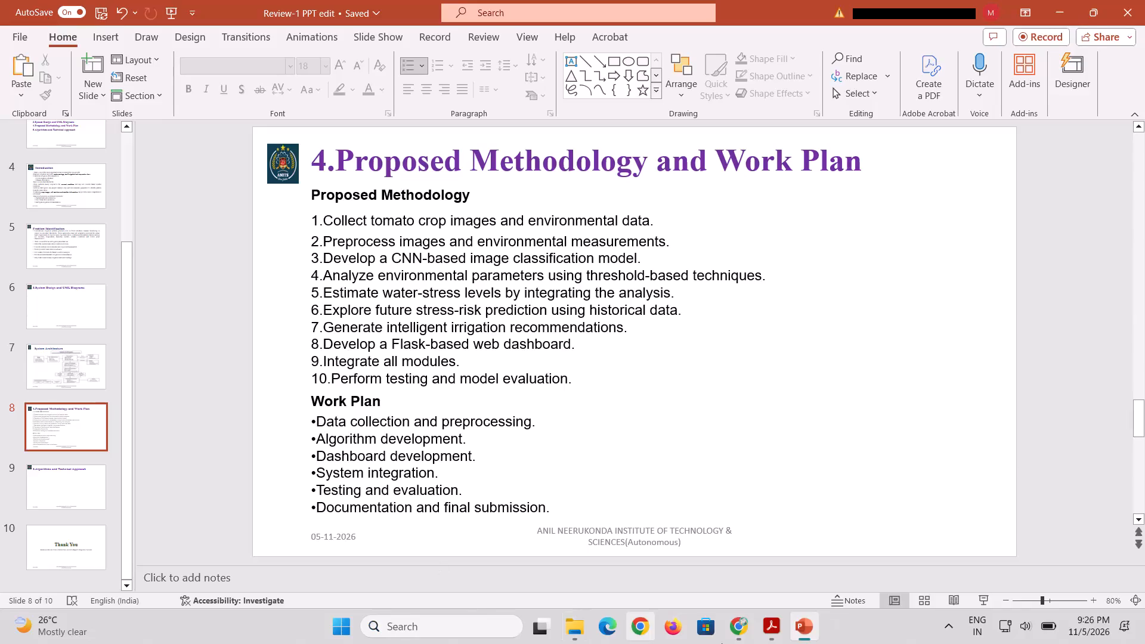
Switch to Chrome and open a new tab ready for entering a Google search.
{"action": "left_click", "coordinate": [735, 621]}
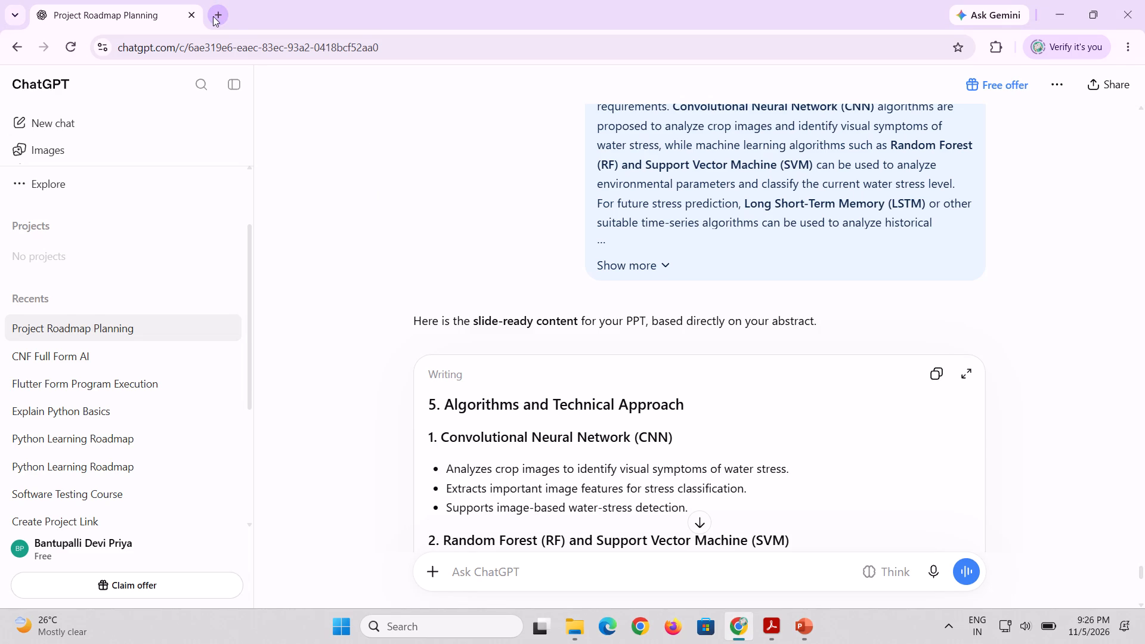
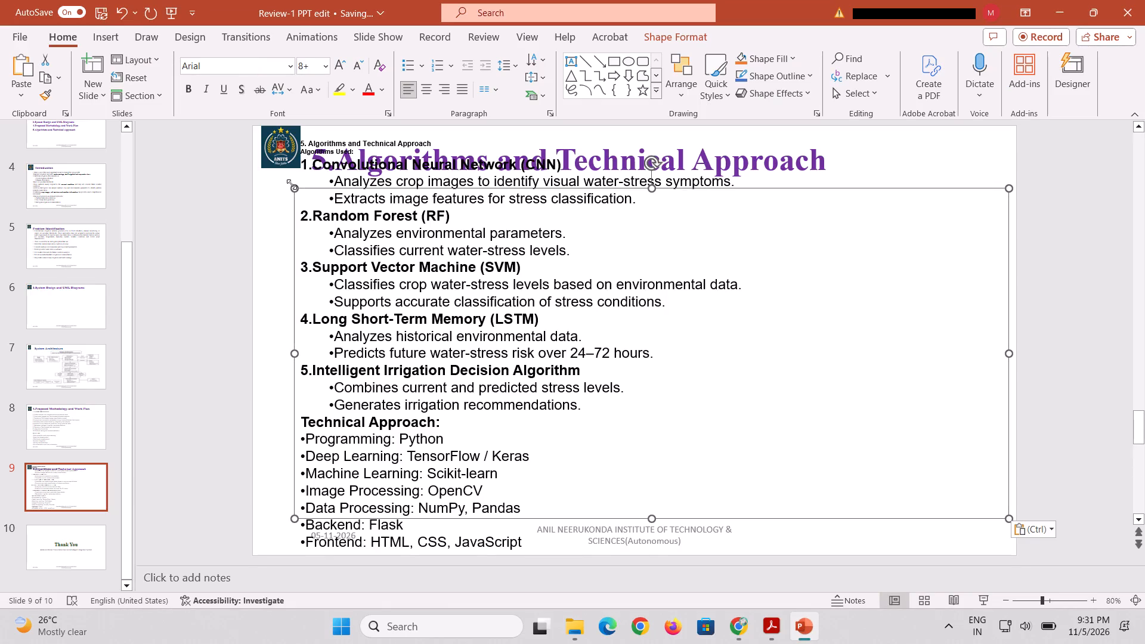
Resize slide 9's body text box from its upper corner so the text starts below the slide title.
{"action": "left_click_drag", "start_coordinate": [292, 185], "coordinate": [298, 268]}
Delete the pasted lines "5. Algorithms and Technical Approach" and "Algorithms Used:" from the start of slide 9's body text.
{"action": "left_click", "coordinate": [370, 193]}
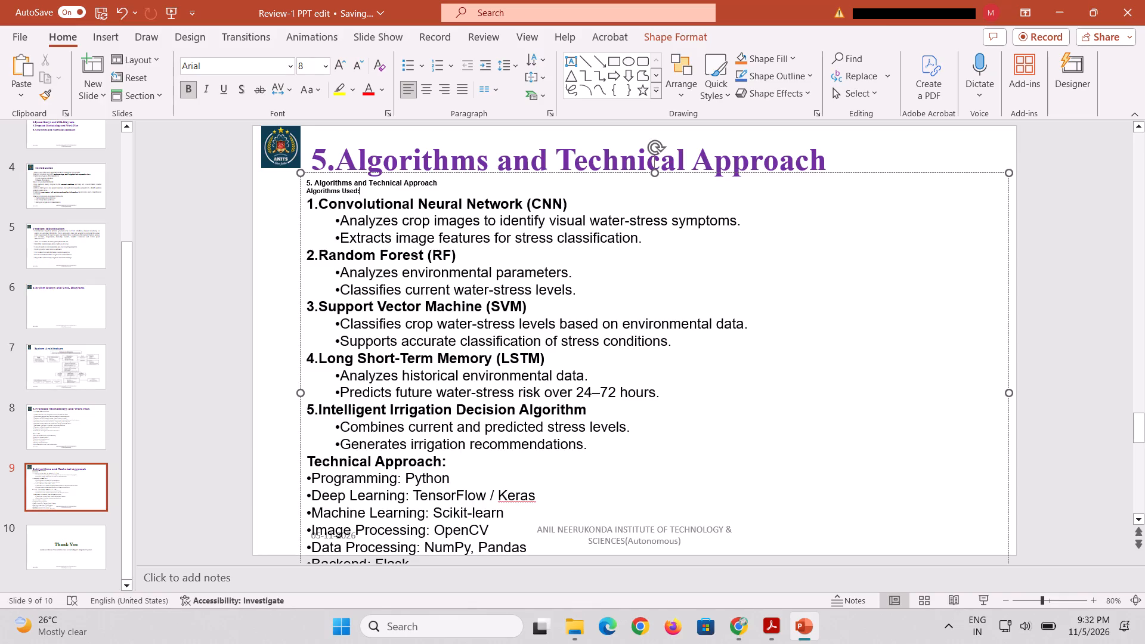
{"action": "key", "text": "BackSpace"}
{"action": "key", "text": "BackSpace"}
{"action": "key", "text": "BackSpace"}
{"action": "key", "text": "BackSpace"}
{"action": "key", "text": "BackSpace"}
{"action": "key", "text": "BackSpace"}
{"action": "key", "text": "BackSpace"}
{"action": "key", "text": "BackSpace"}
{"action": "key", "text": "BackSpace"}
{"action": "key", "text": "BackSpace"}
{"action": "key", "text": "BackSpace"}
{"action": "key", "text": "BackSpace"}
{"action": "key", "text": "BackSpace"}
{"action": "key", "text": "BackSpace"}
{"action": "key", "text": "BackSpace"}
{"action": "key", "text": "BackSpace"}
{"action": "key", "text": "BackSpace"}
{"action": "key", "text": "BackSpace"}
{"action": "key", "text": "BackSpace"}
{"action": "key", "text": "BackSpace"}
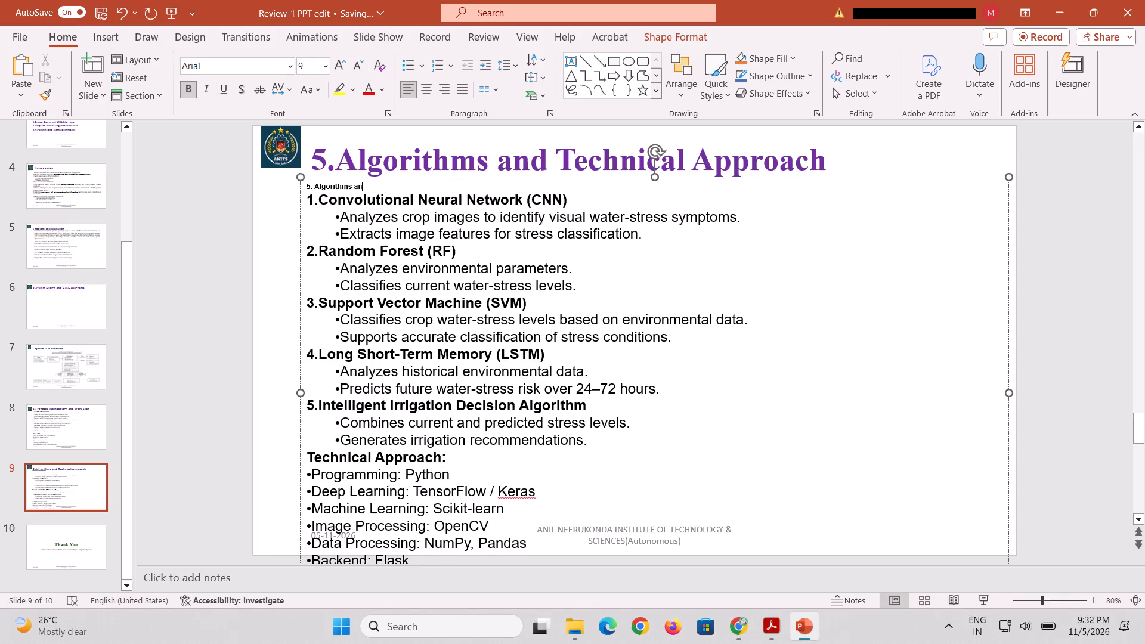
{"action": "key", "text": "BackSpace"}
{"action": "key", "text": "BackSpace"}
{"action": "key", "text": "BackSpace"}
{"action": "key", "text": "BackSpace"}
{"action": "key", "text": "BackSpace"}
{"action": "key", "text": "BackSpace"}
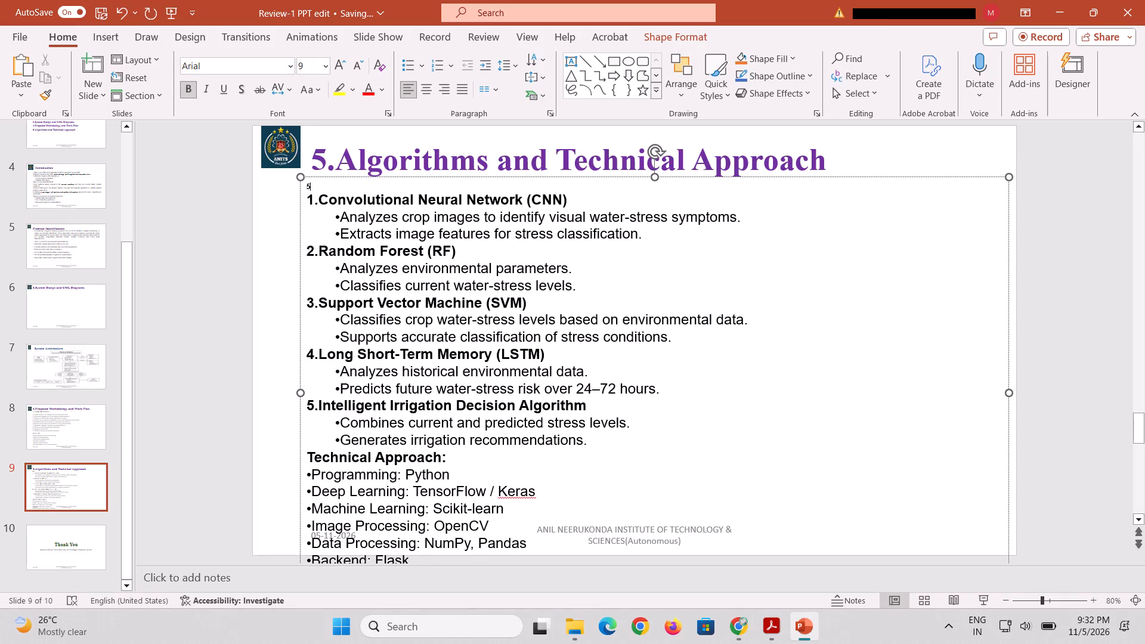
{"action": "key", "text": "BackSpace"}
{"action": "key", "text": "BackSpace"}
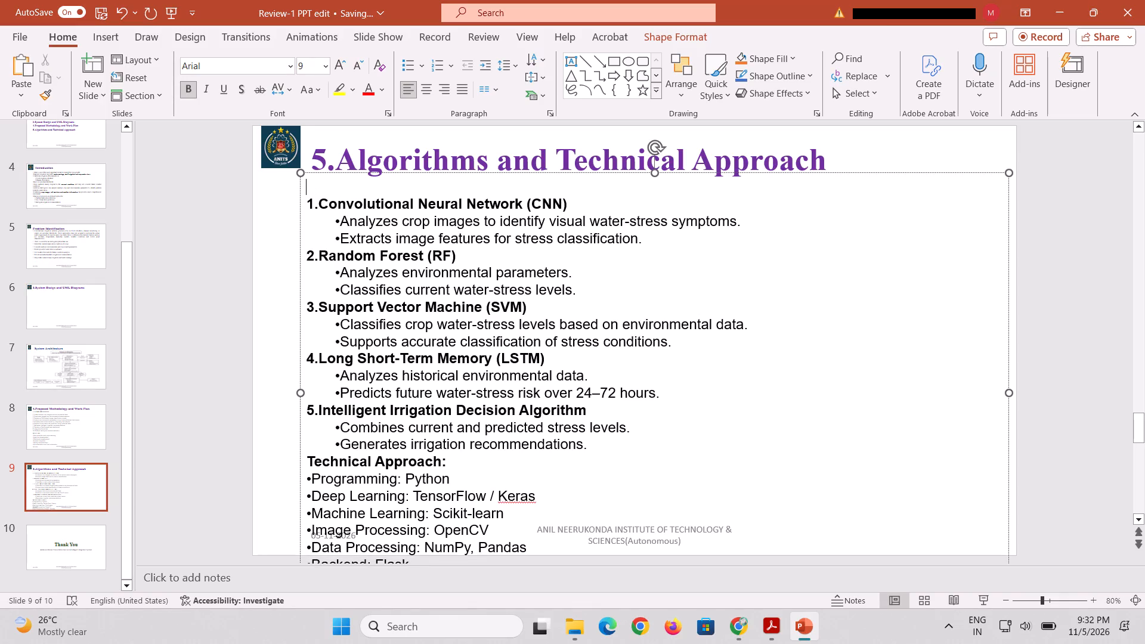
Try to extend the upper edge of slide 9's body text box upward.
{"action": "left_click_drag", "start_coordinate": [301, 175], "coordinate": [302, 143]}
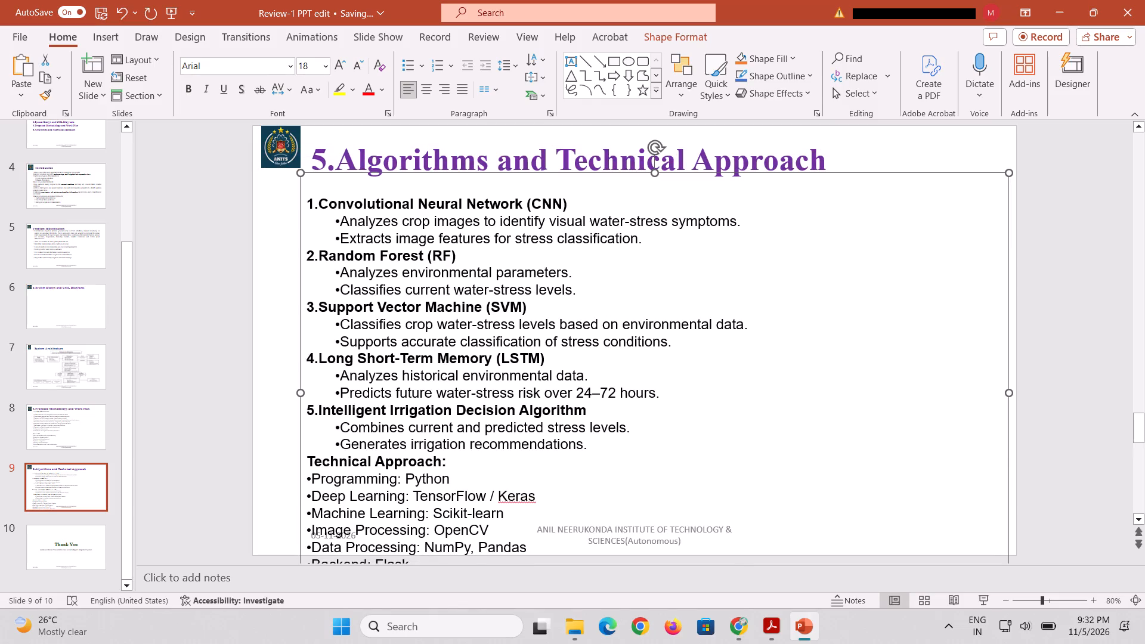
Set all of slide 9's body text to the Times New Roman font.
{"action": "key", "text": "ctrl+a"}
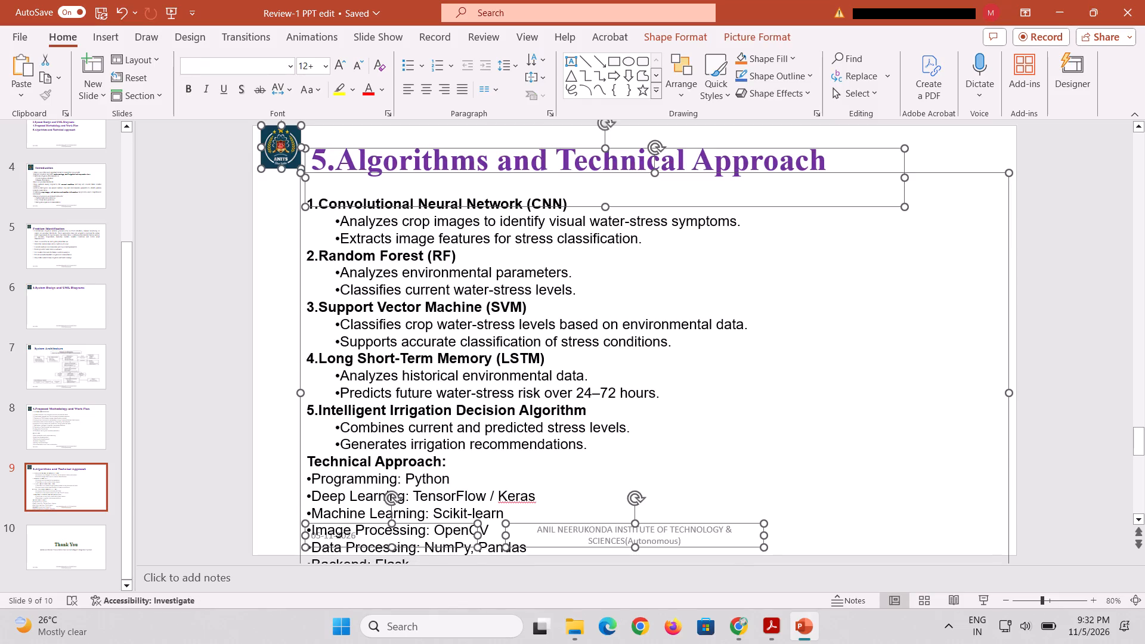
{"action": "left_click", "coordinate": [534, 402]}
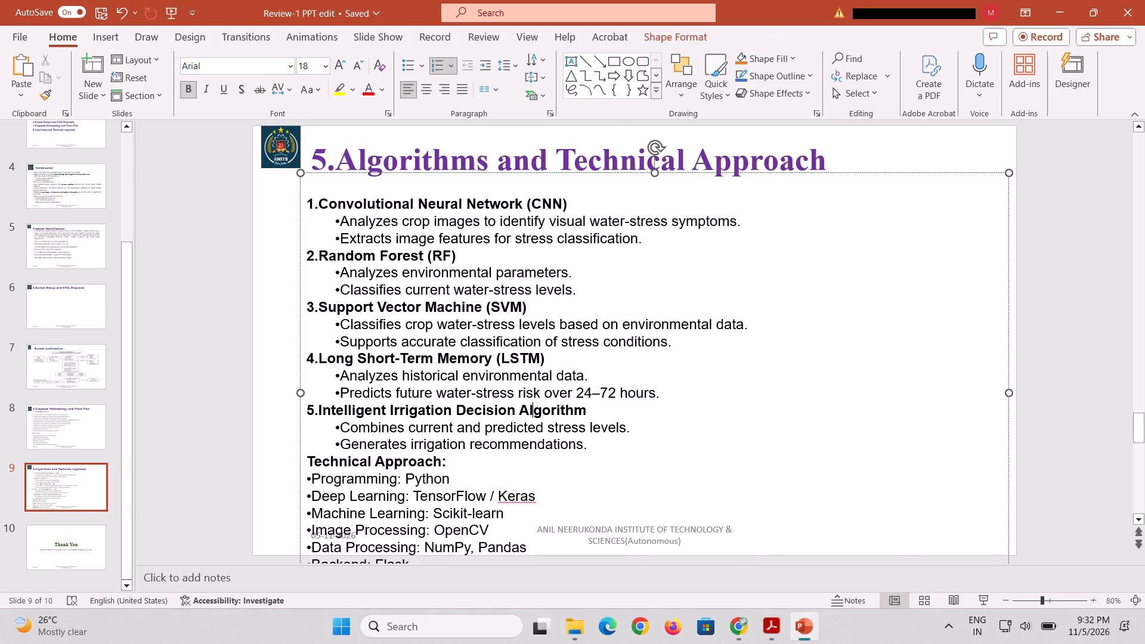
{"action": "key", "text": "ctrl+a"}
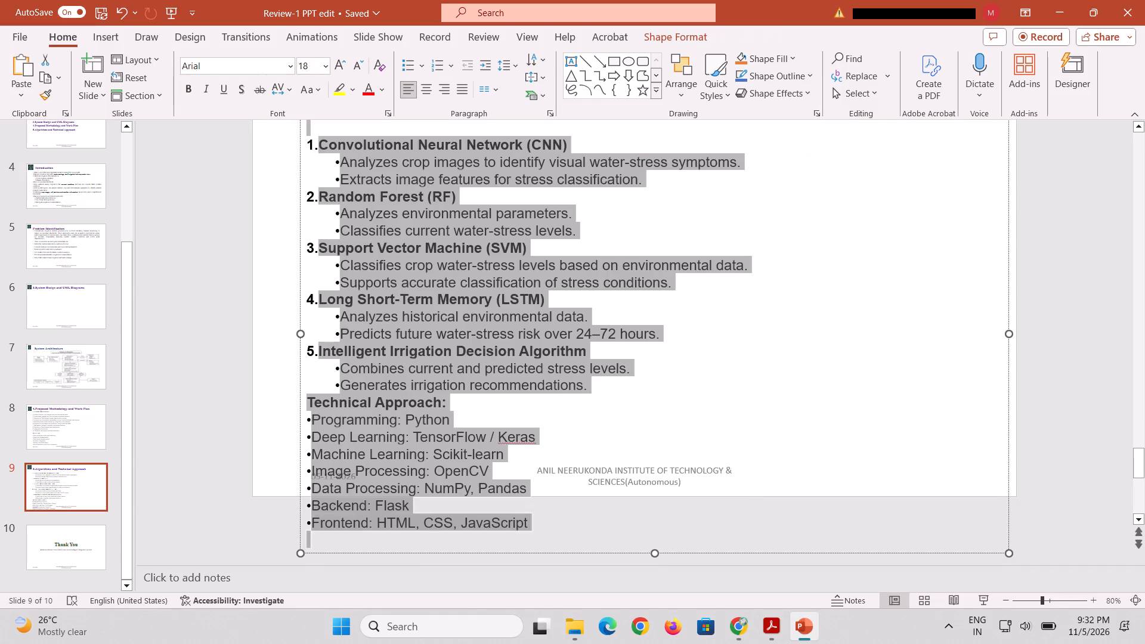
{"action": "left_click", "coordinate": [293, 68]}
{"action": "scroll", "coordinate": [291, 151], "scroll_direction": "up", "scroll_amount": 3}
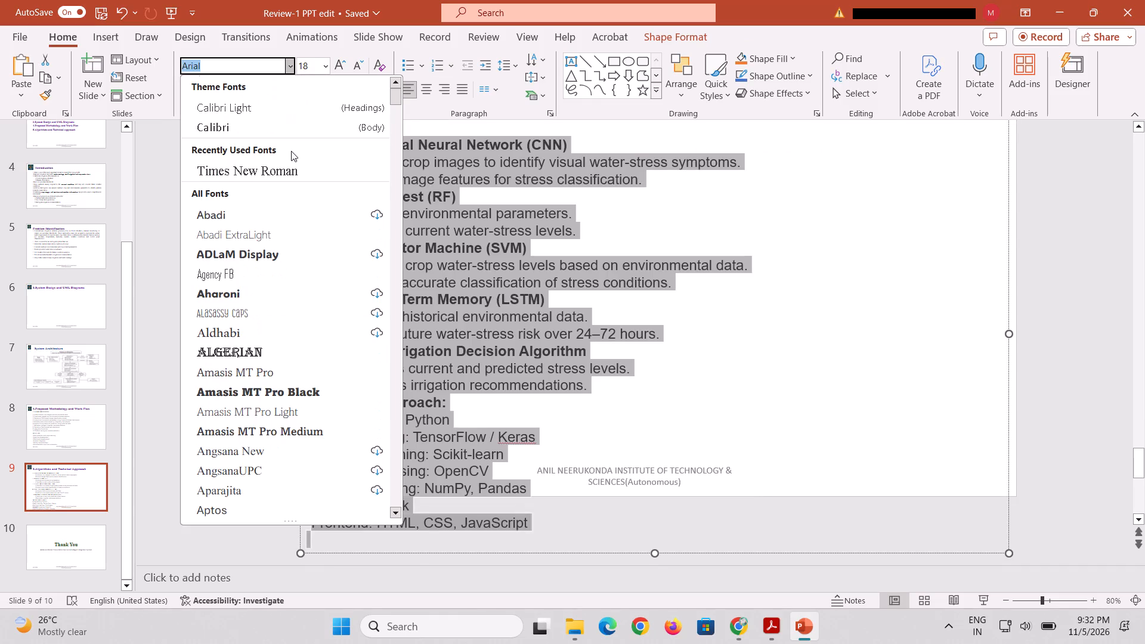
{"action": "scroll", "coordinate": [291, 151], "scroll_direction": "up", "scroll_amount": 6}
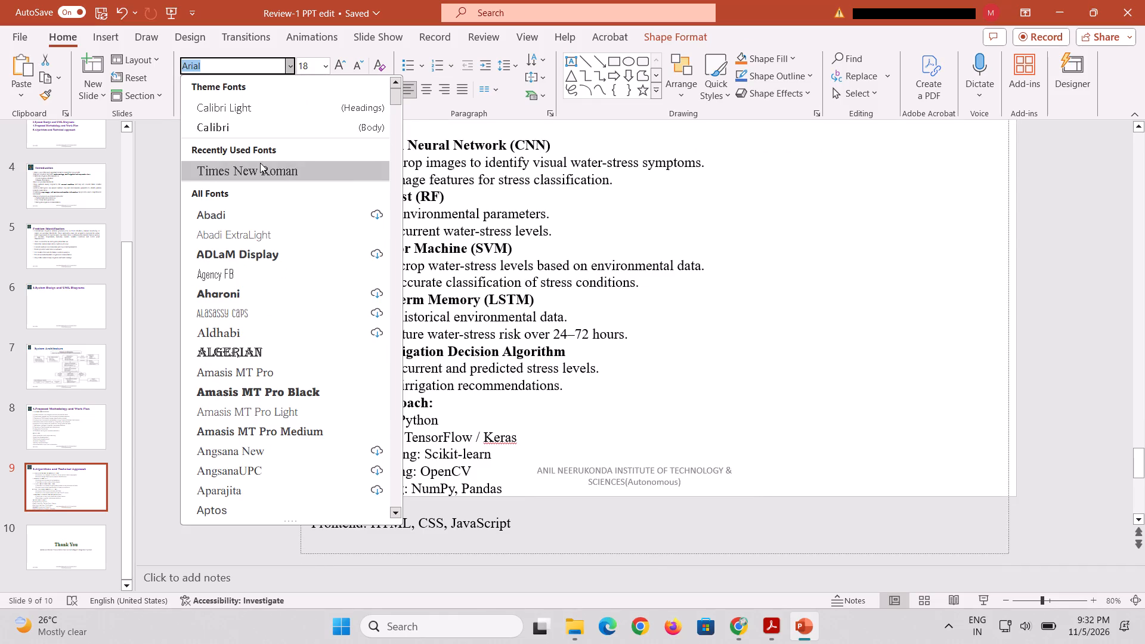
{"action": "left_click", "coordinate": [260, 163]}
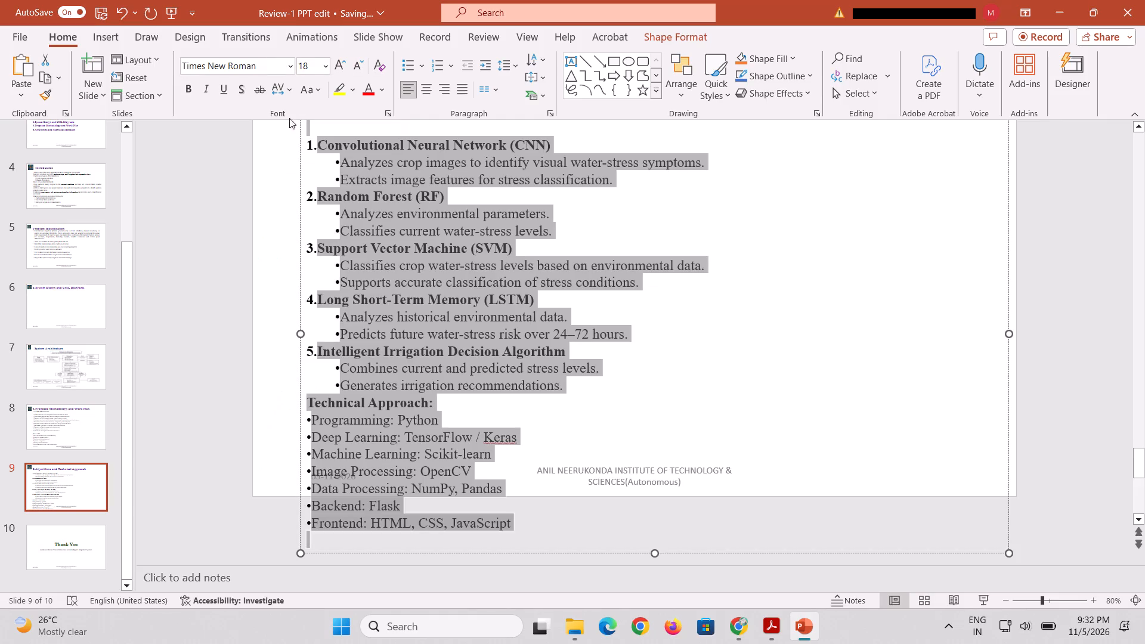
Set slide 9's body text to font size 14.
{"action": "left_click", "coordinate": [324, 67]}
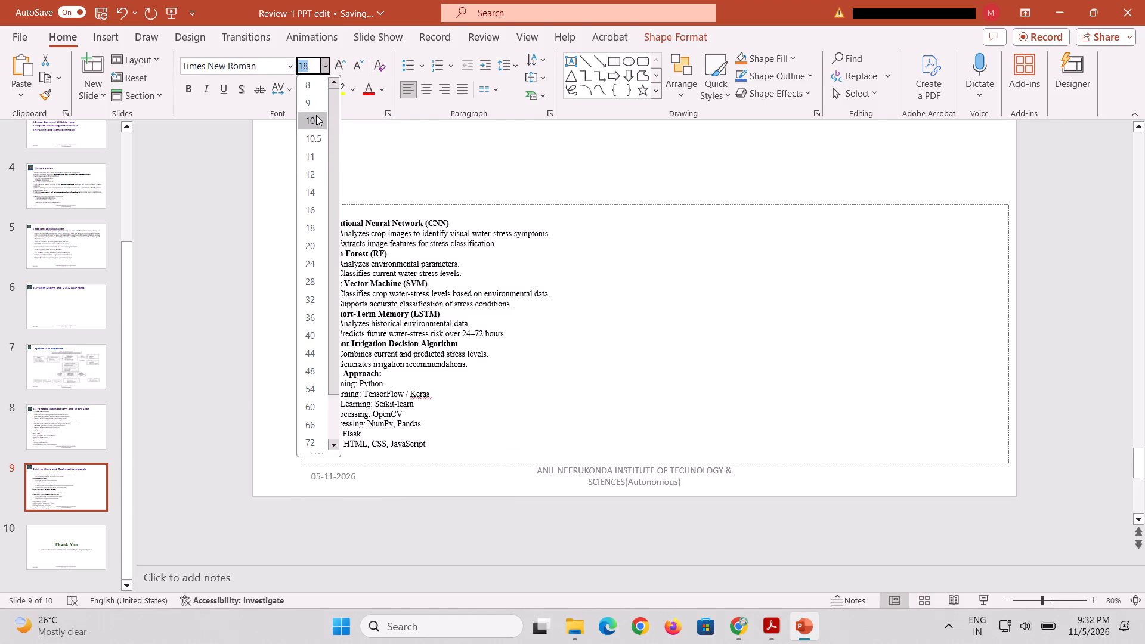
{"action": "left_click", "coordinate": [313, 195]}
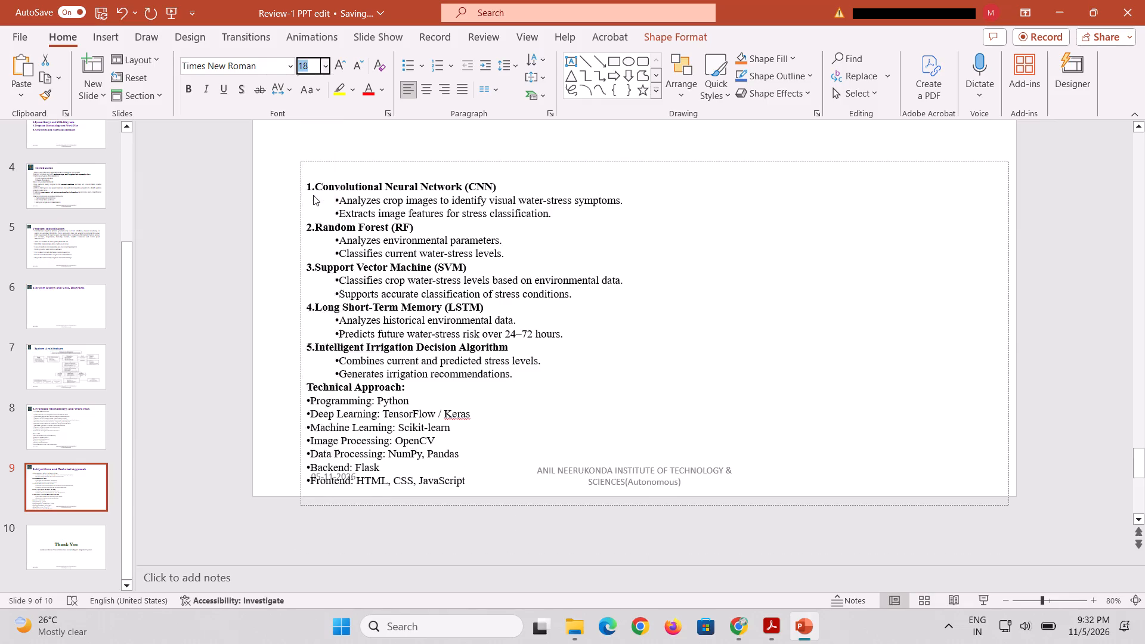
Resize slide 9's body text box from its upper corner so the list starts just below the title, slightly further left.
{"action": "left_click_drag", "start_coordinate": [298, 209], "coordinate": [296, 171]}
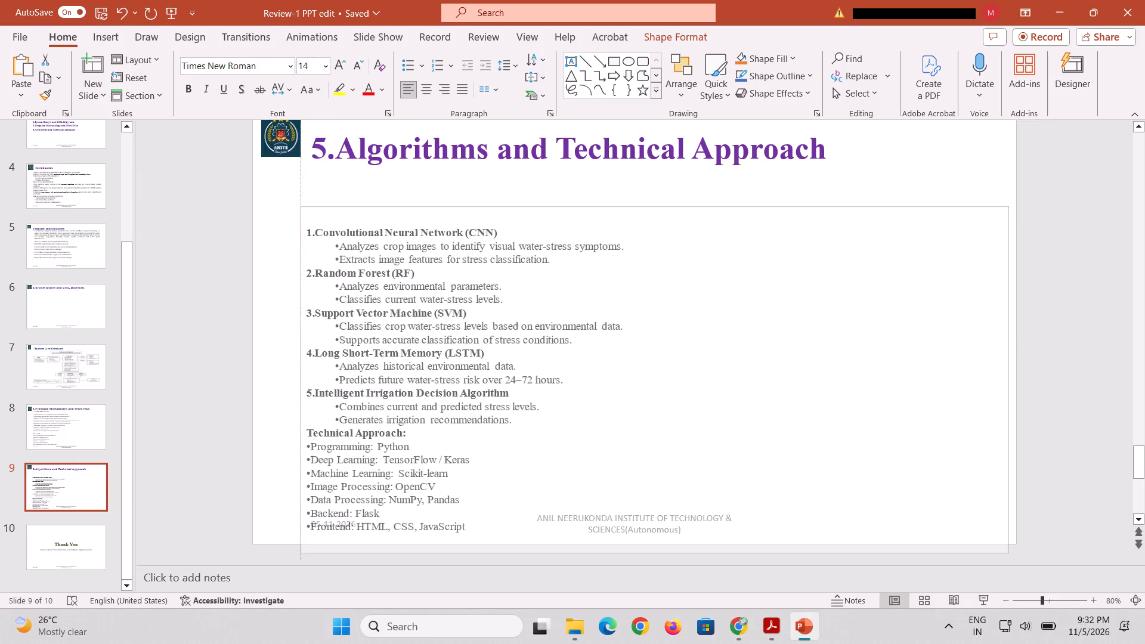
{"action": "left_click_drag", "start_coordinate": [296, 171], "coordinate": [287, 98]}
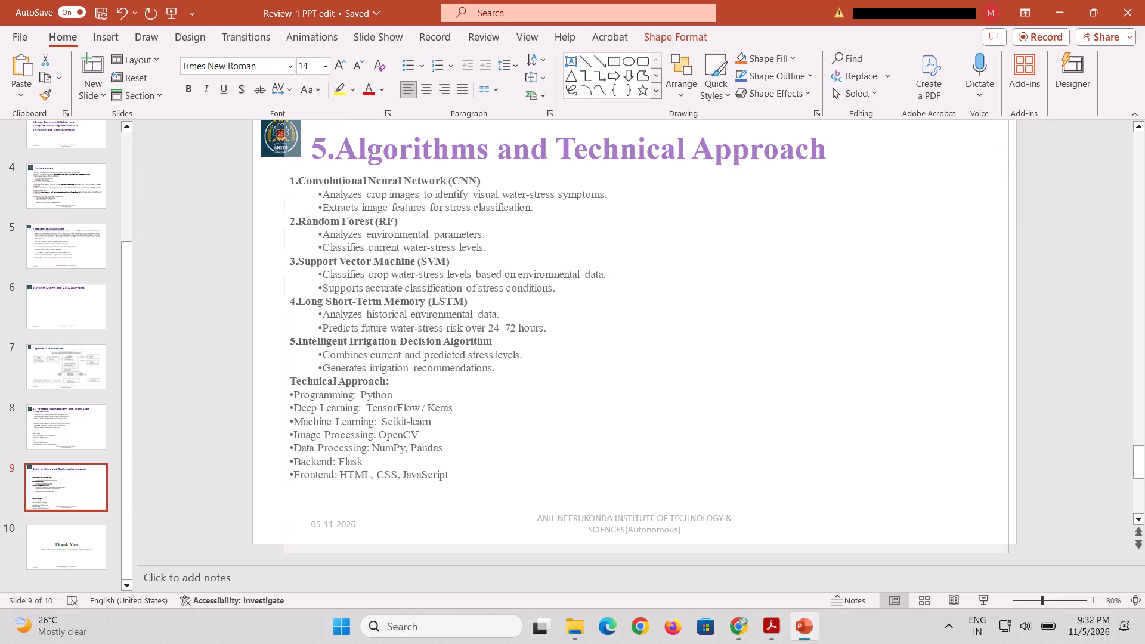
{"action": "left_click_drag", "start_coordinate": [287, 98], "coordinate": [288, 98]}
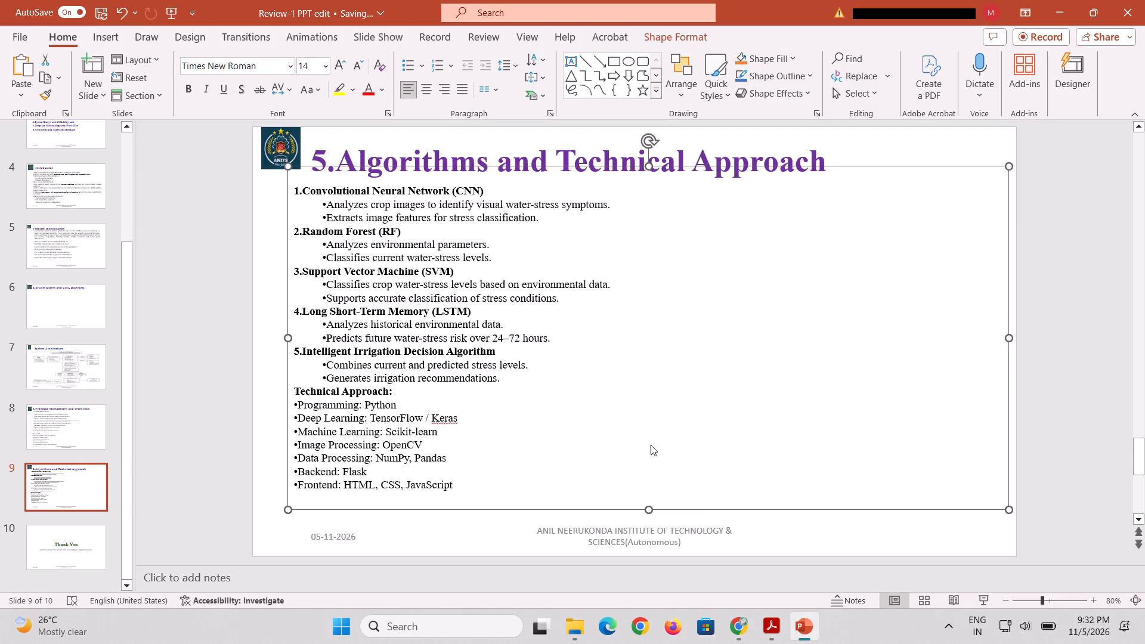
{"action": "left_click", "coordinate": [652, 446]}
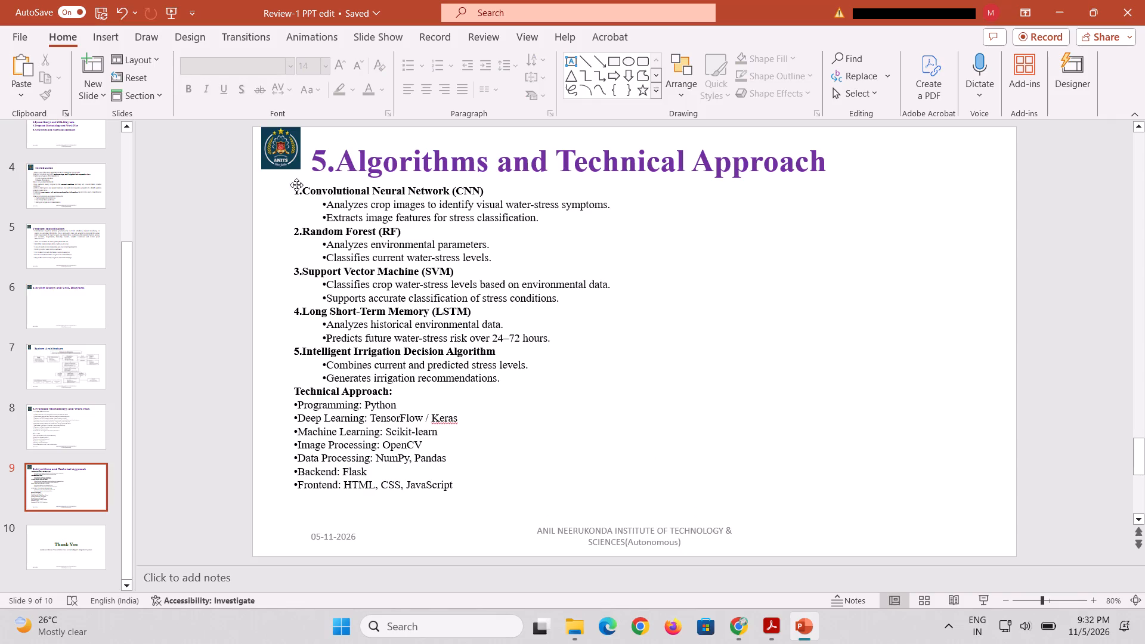
Set slide 9's text from "Convolutional Neural Network (CNN)" through "Frontend: HTML, CSS, JavaScript" to font size 17.
{"action": "left_click_drag", "start_coordinate": [304, 191], "coordinate": [324, 212]}
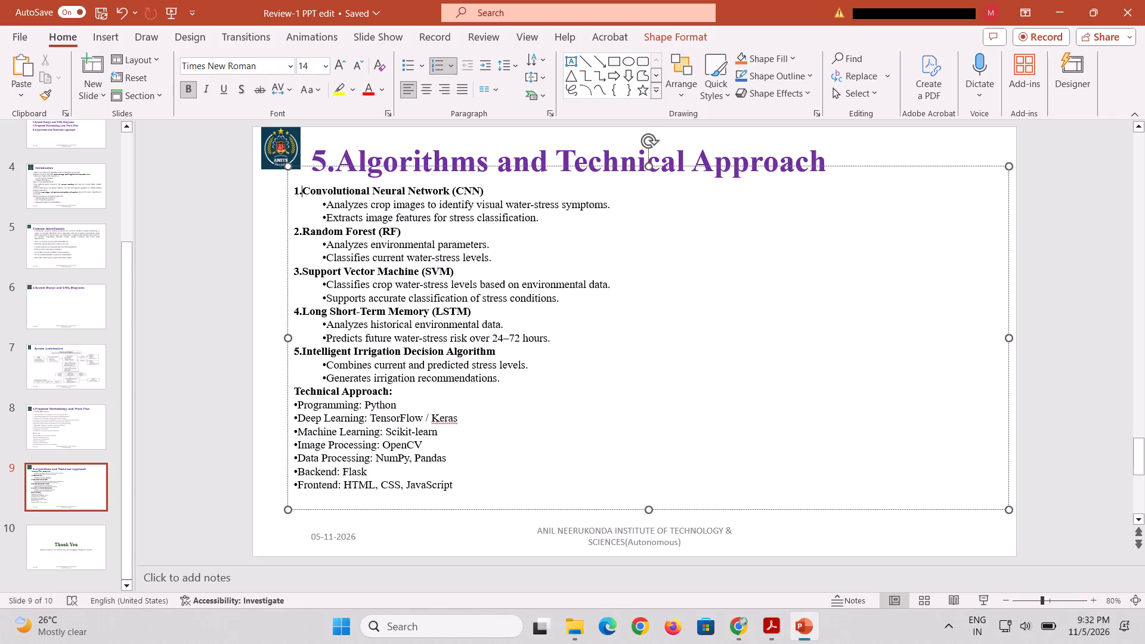
{"action": "left_click_drag", "start_coordinate": [324, 212], "coordinate": [456, 487]}
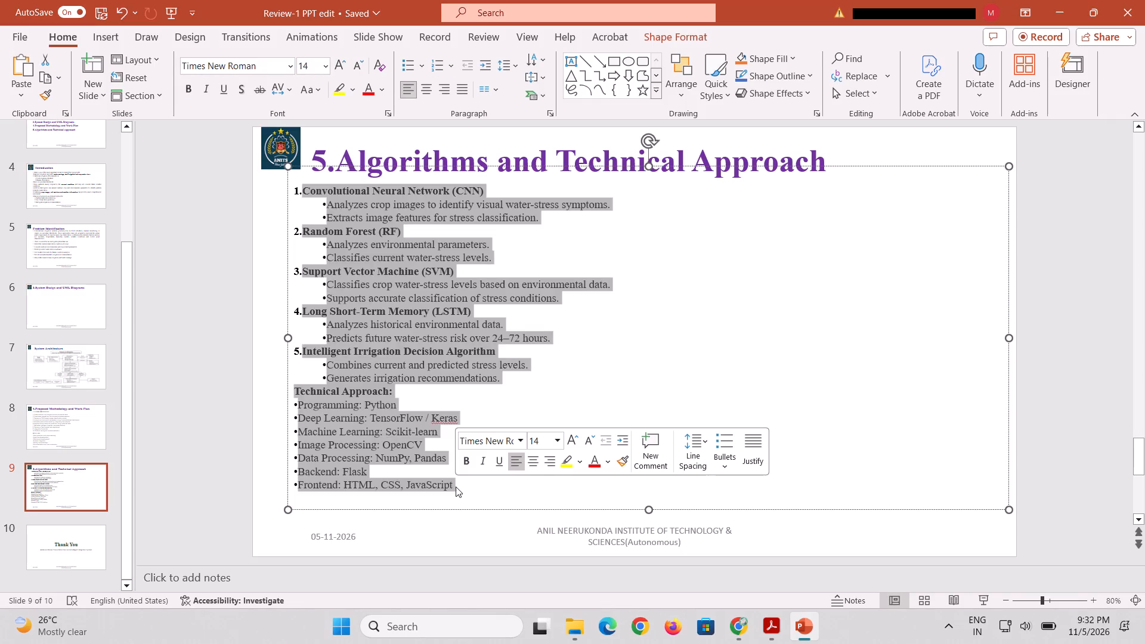
{"action": "left_click", "coordinate": [553, 444]}
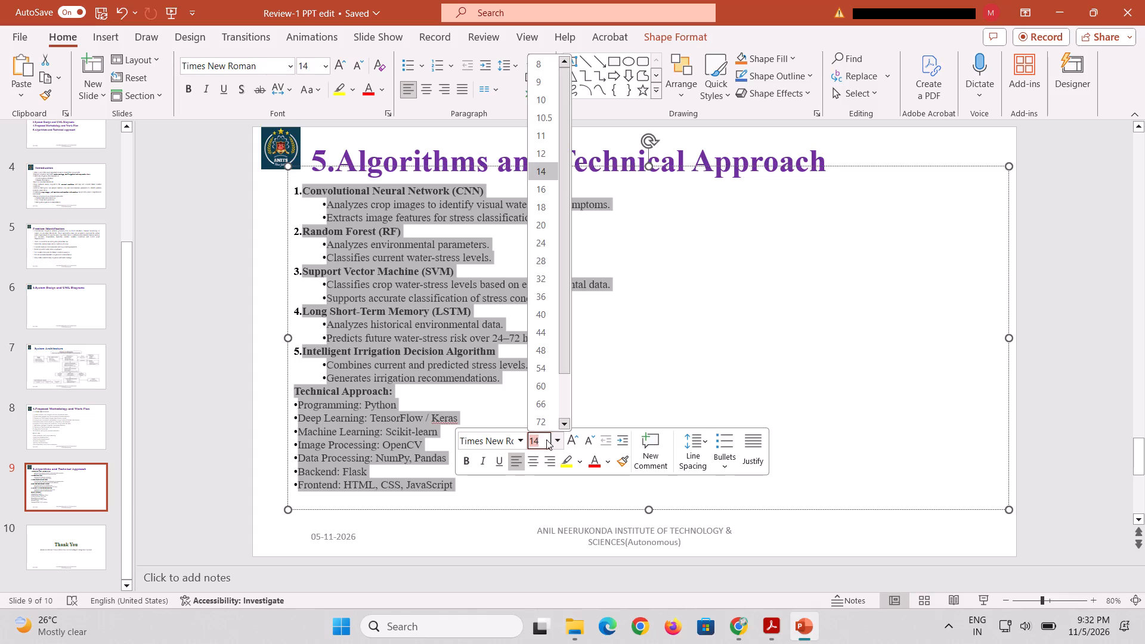
{"action": "left_click", "coordinate": [537, 439]}
{"action": "key", "text": "BackSpace"}
{"action": "key", "text": "7"}
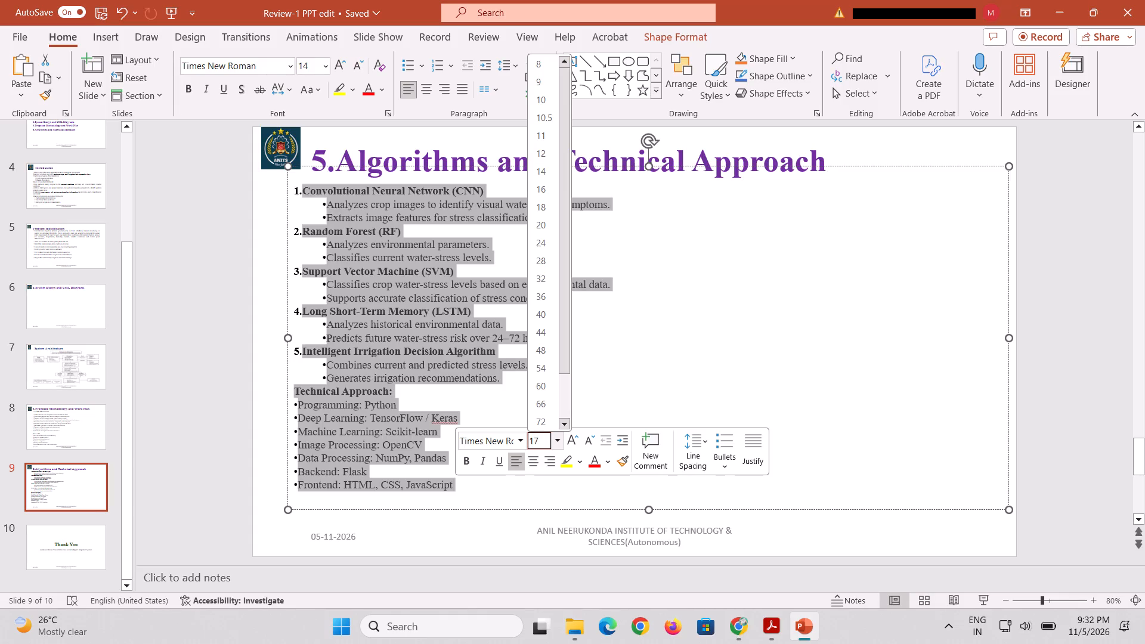
{"action": "key", "text": "Return"}
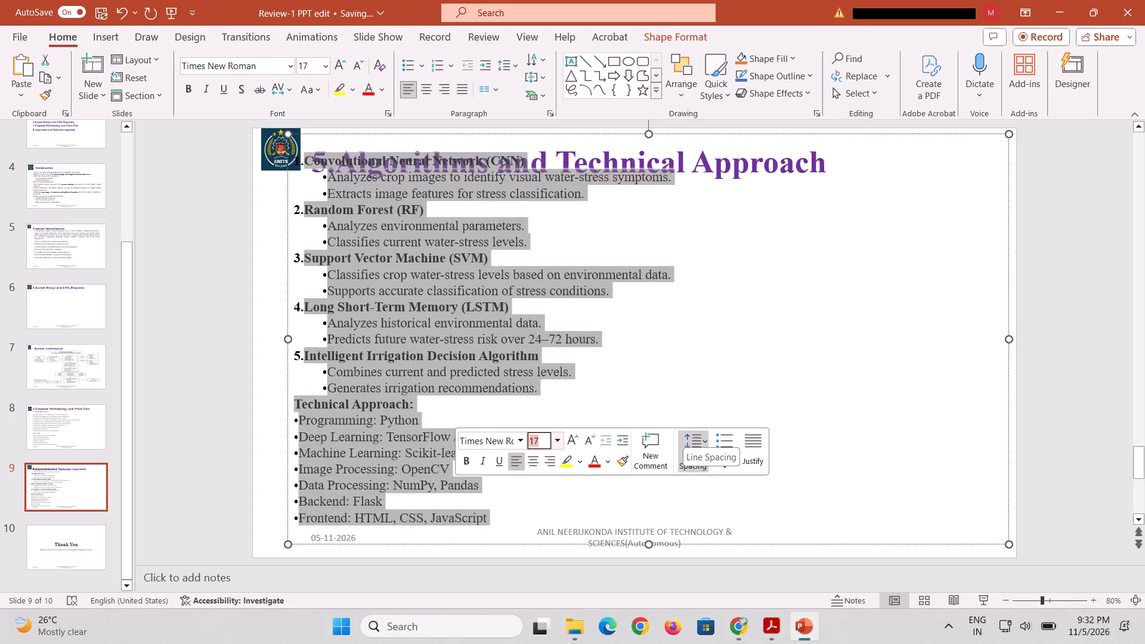
{"action": "left_click", "coordinate": [772, 382]}
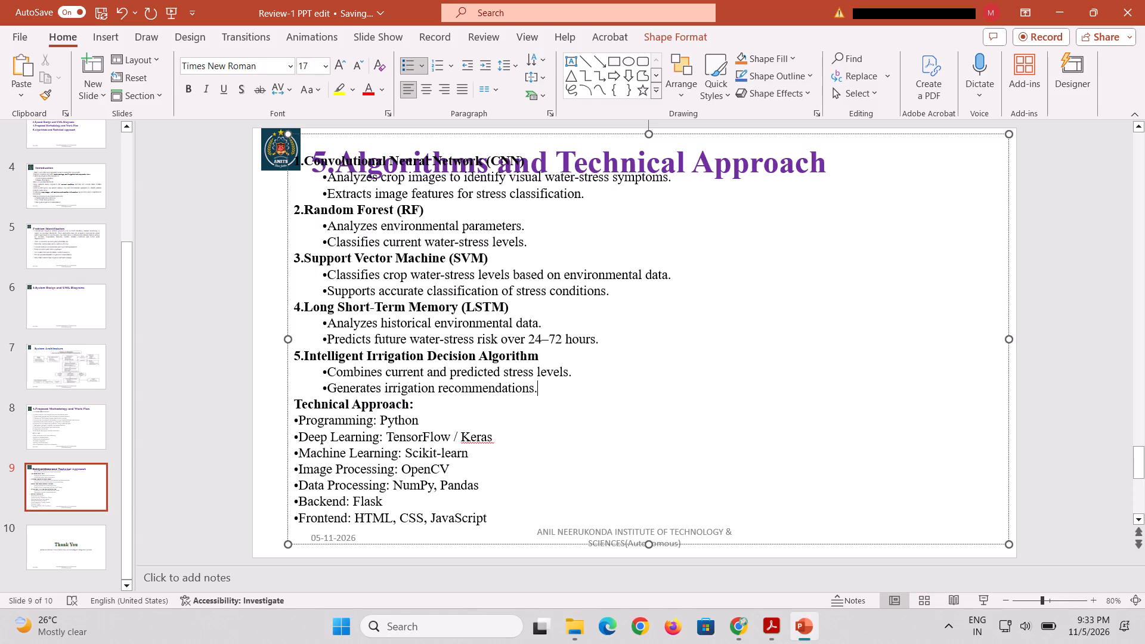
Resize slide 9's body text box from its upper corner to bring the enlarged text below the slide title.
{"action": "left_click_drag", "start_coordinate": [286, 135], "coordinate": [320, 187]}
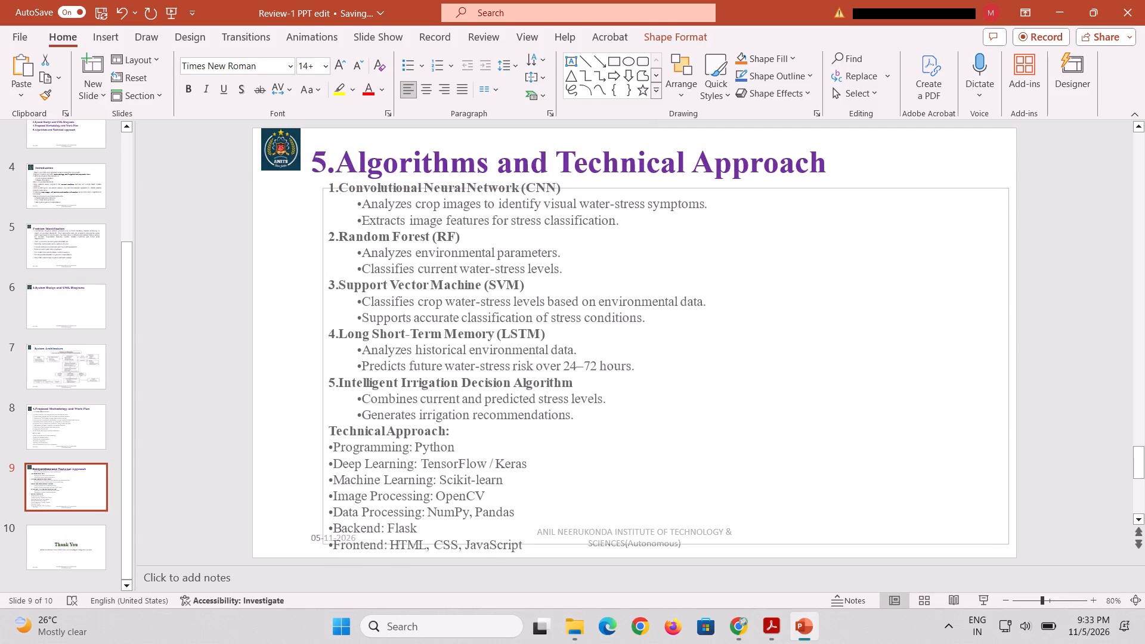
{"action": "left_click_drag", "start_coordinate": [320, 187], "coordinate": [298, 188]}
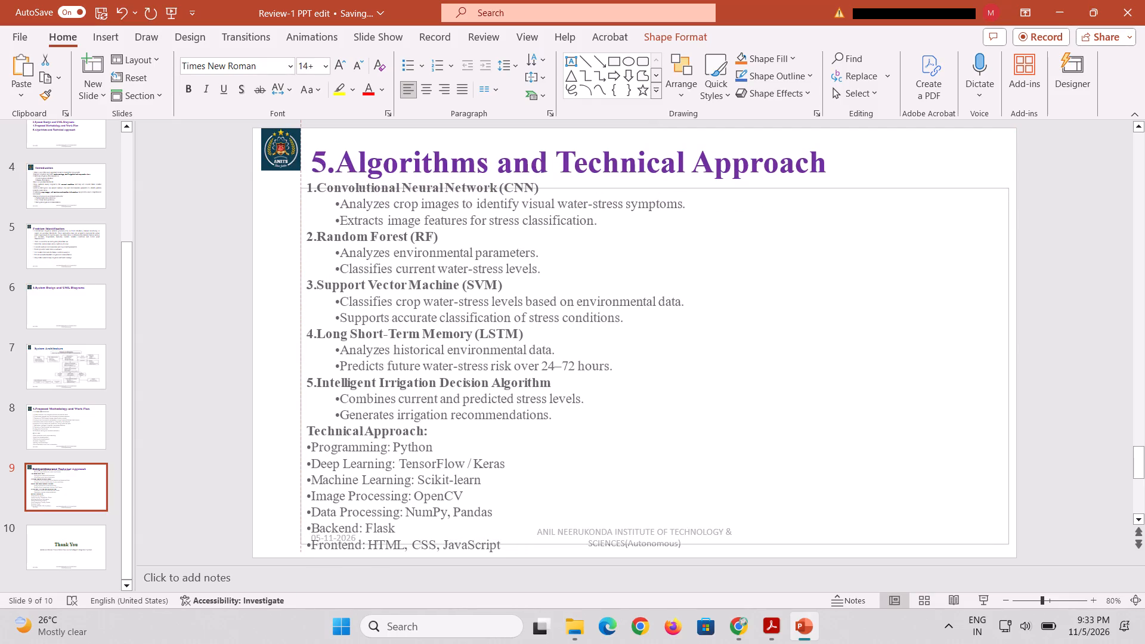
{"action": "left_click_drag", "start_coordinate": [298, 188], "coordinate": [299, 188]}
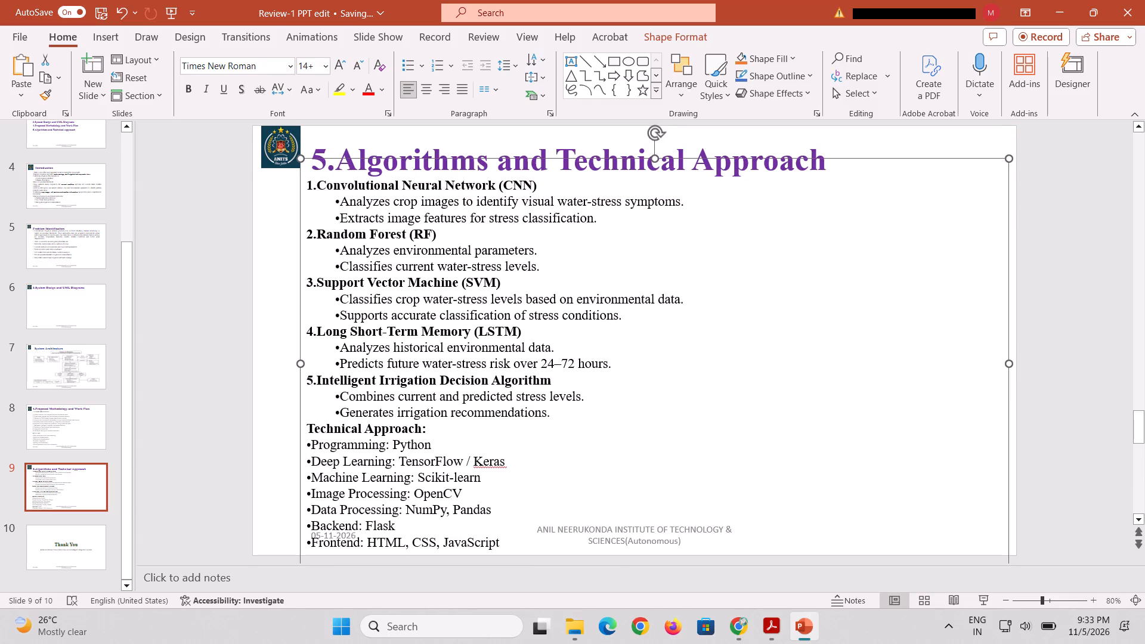
Pull the lower corner of slide 9's body text box upward to lift the text off the footer.
{"action": "scroll", "coordinate": [936, 479], "scroll_direction": "down", "scroll_amount": 1}
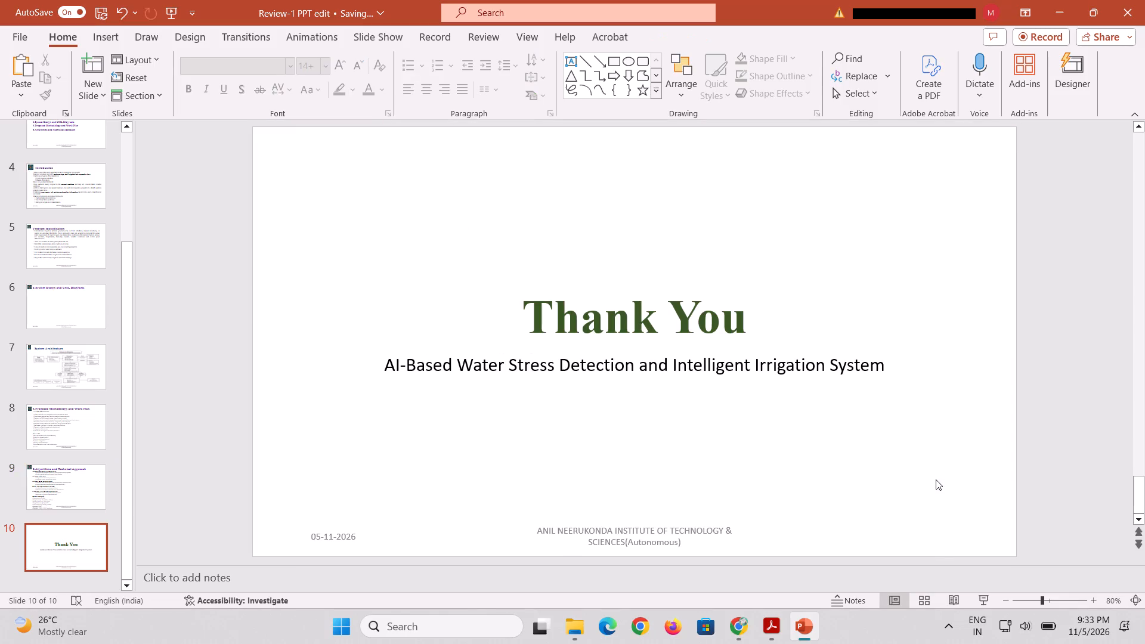
{"action": "scroll", "coordinate": [936, 479], "scroll_direction": "up", "scroll_amount": 1}
{"action": "scroll", "coordinate": [936, 479], "scroll_direction": "down", "scroll_amount": 1}
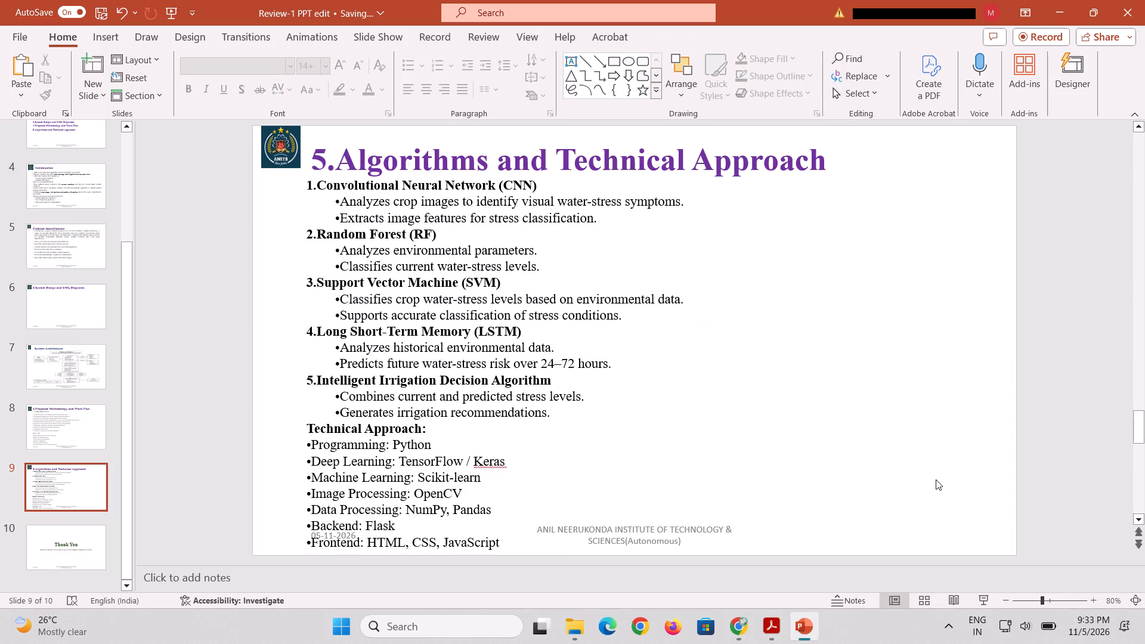
{"action": "scroll", "coordinate": [936, 479], "scroll_direction": "down", "scroll_amount": 2}
{"action": "left_click", "coordinate": [936, 479]}
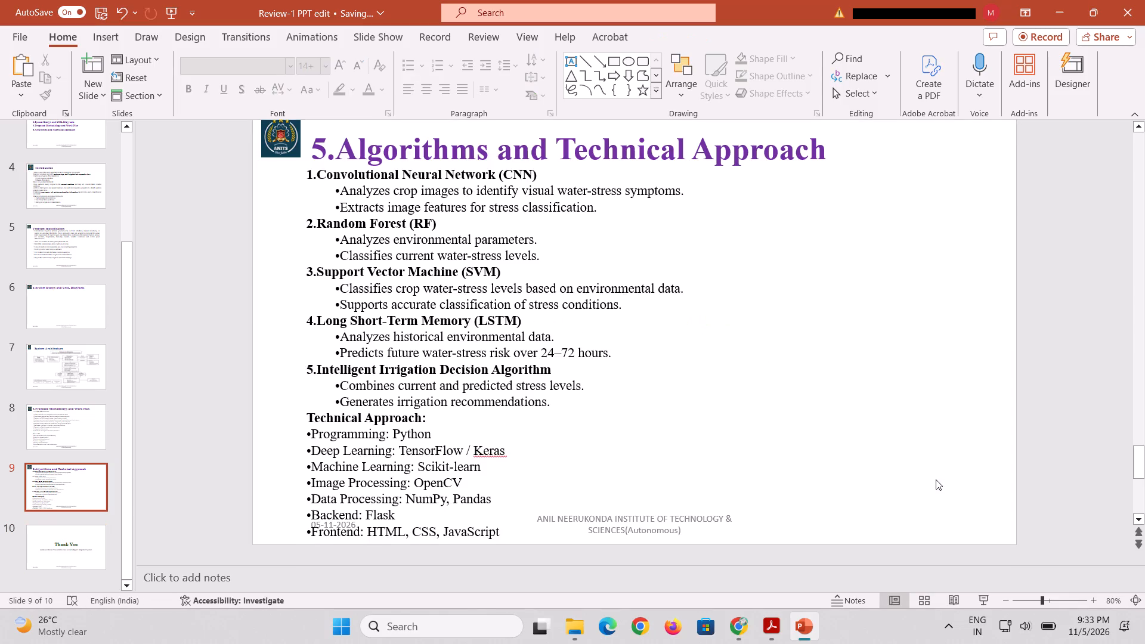
{"action": "left_click", "coordinate": [542, 437]}
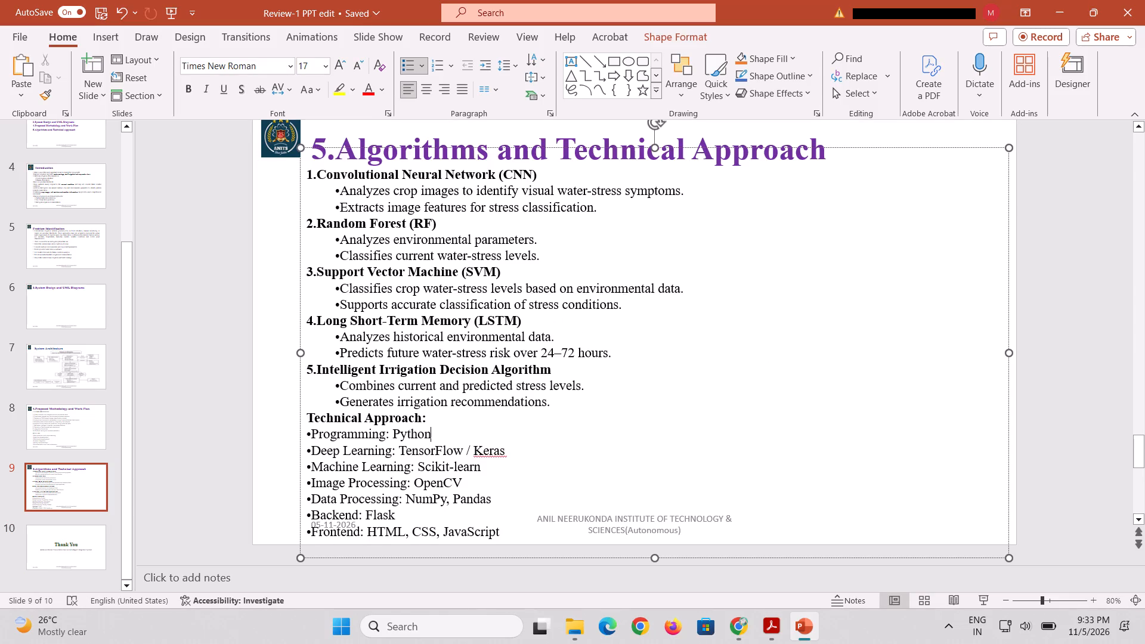
{"action": "left_click_drag", "start_coordinate": [1008, 559], "coordinate": [1007, 556]}
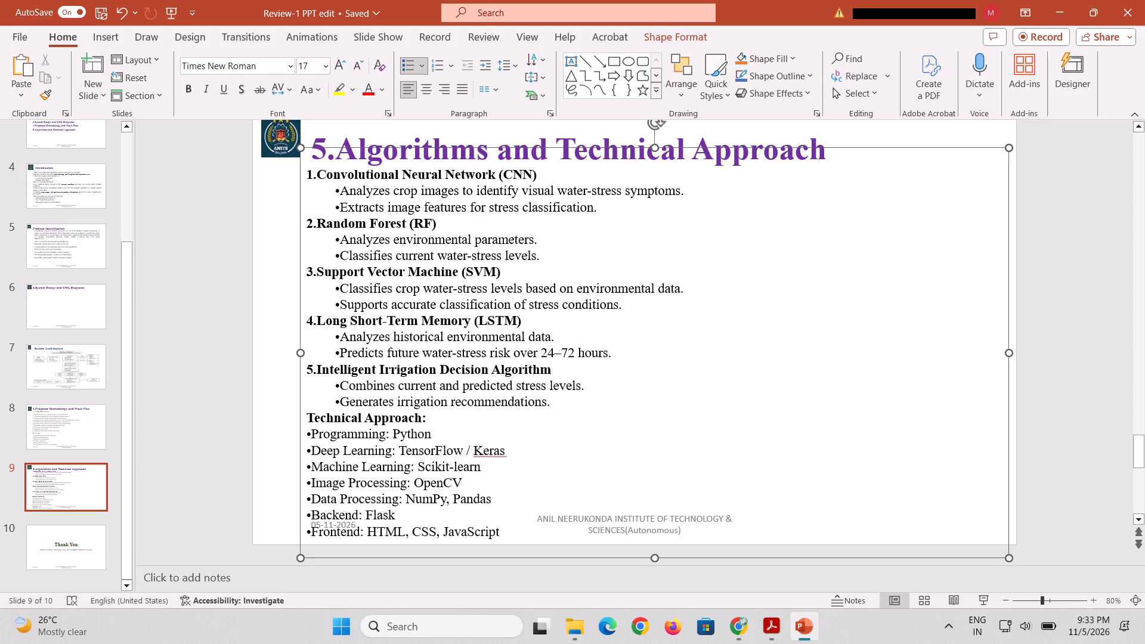
{"action": "left_click_drag", "start_coordinate": [1007, 556], "coordinate": [1008, 512]}
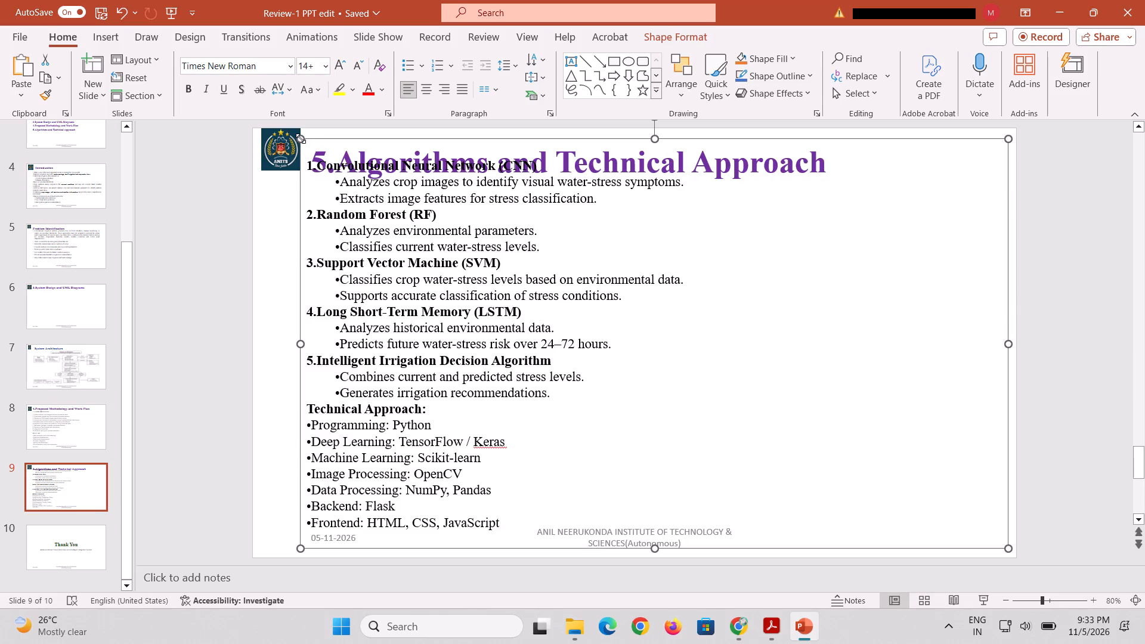
Lower the upper corner of slide 9's body text box below the title and extend the box slightly further left.
{"action": "left_click_drag", "start_coordinate": [301, 138], "coordinate": [299, 178]}
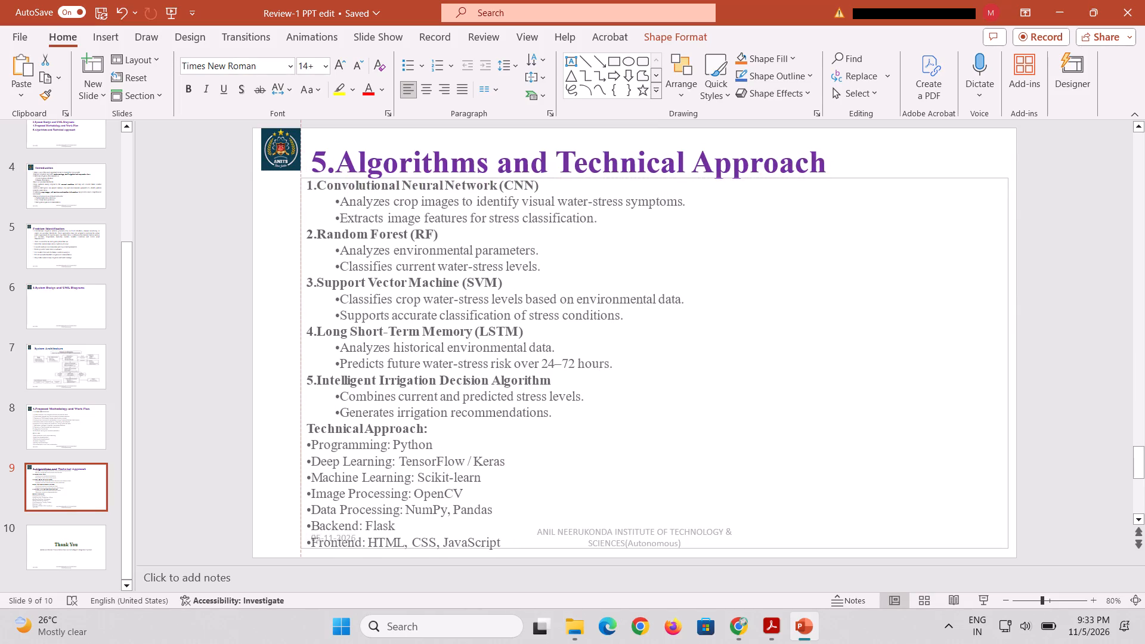
{"action": "left_click_drag", "start_coordinate": [299, 178], "coordinate": [285, 182]}
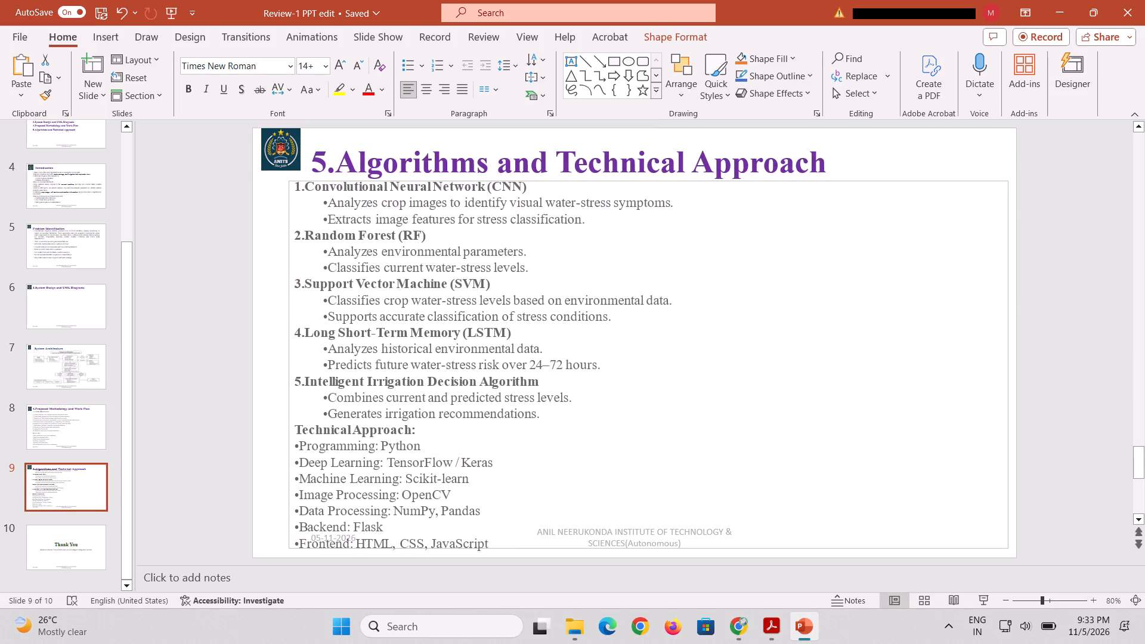
{"action": "left_click_drag", "start_coordinate": [285, 182], "coordinate": [287, 182]}
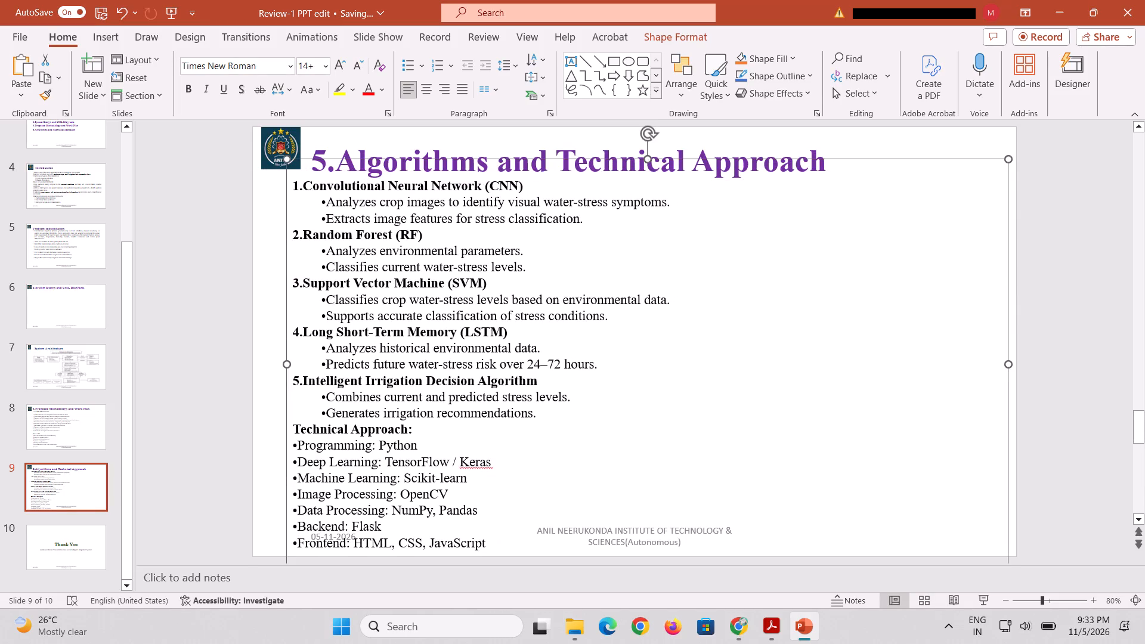
Delete the "Backend: Flask" bullet from the Technical Approach list on slide 9.
{"action": "left_click", "coordinate": [400, 528]}
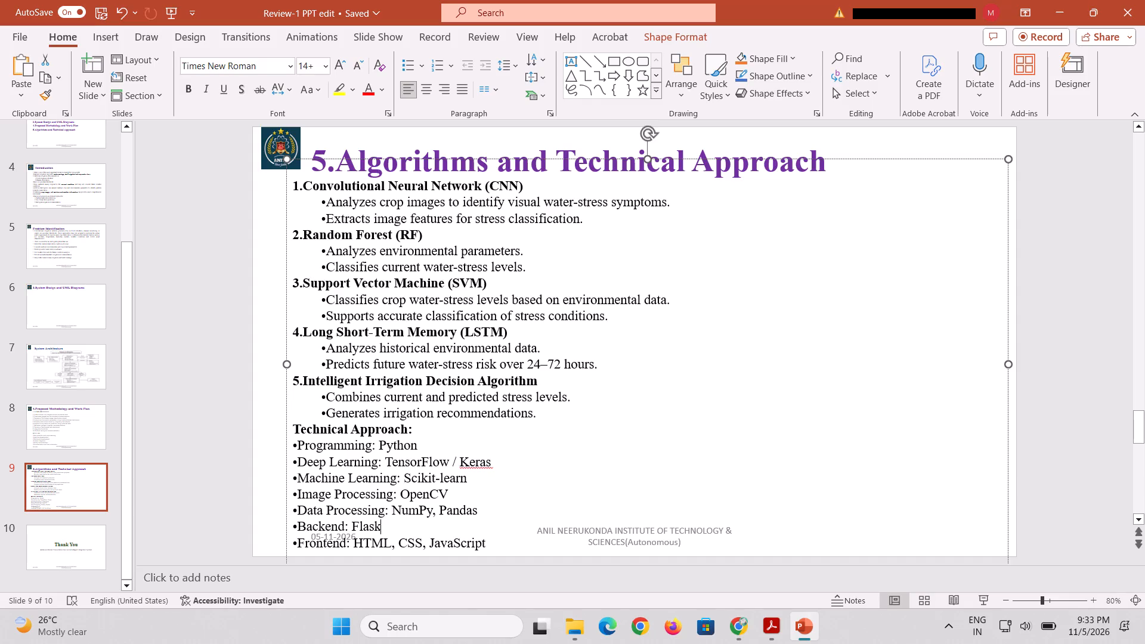
{"action": "key", "text": "BackSpace"}
{"action": "key", "text": "BackSpace"}
{"action": "key", "text": "BackSpace"}
{"action": "key", "text": "BackSpace"}
{"action": "key", "text": "BackSpace"}
{"action": "key", "text": "BackSpace"}
{"action": "key", "text": "BackSpace"}
{"action": "key", "text": "BackSpace"}
{"action": "key", "text": "BackSpace"}
{"action": "key", "text": "BackSpace"}
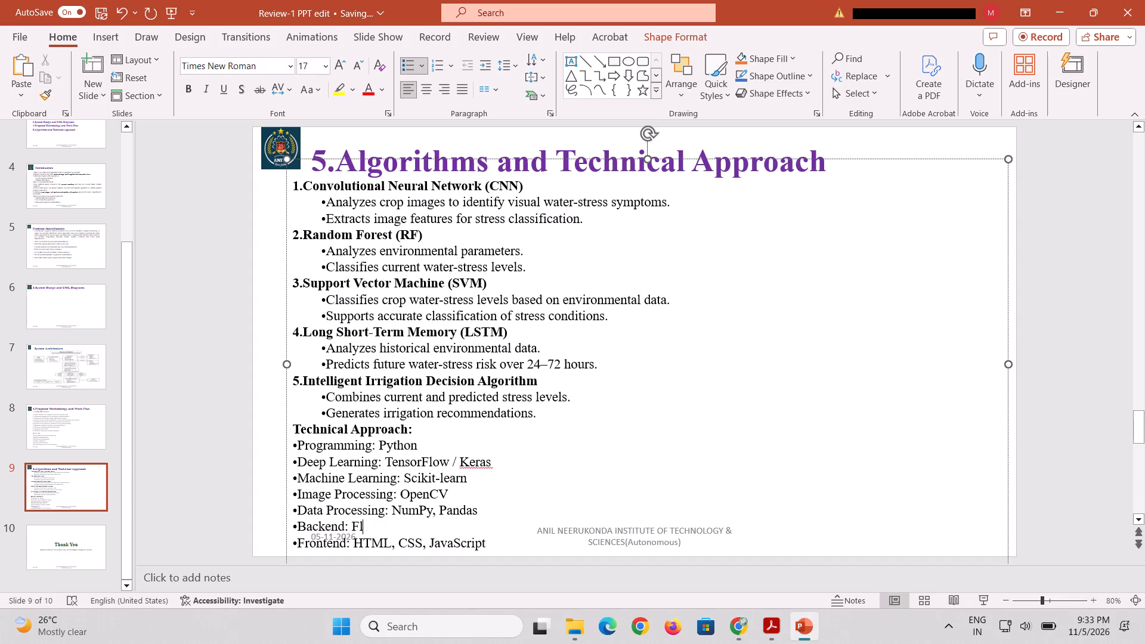
{"action": "key", "text": "BackSpace"}
{"action": "key", "text": "BackSpace"}
{"action": "key", "text": "BackSpace"}
{"action": "key", "text": "BackSpace"}
{"action": "key", "text": "BackSpace"}
{"action": "key", "text": "BackSpace"}
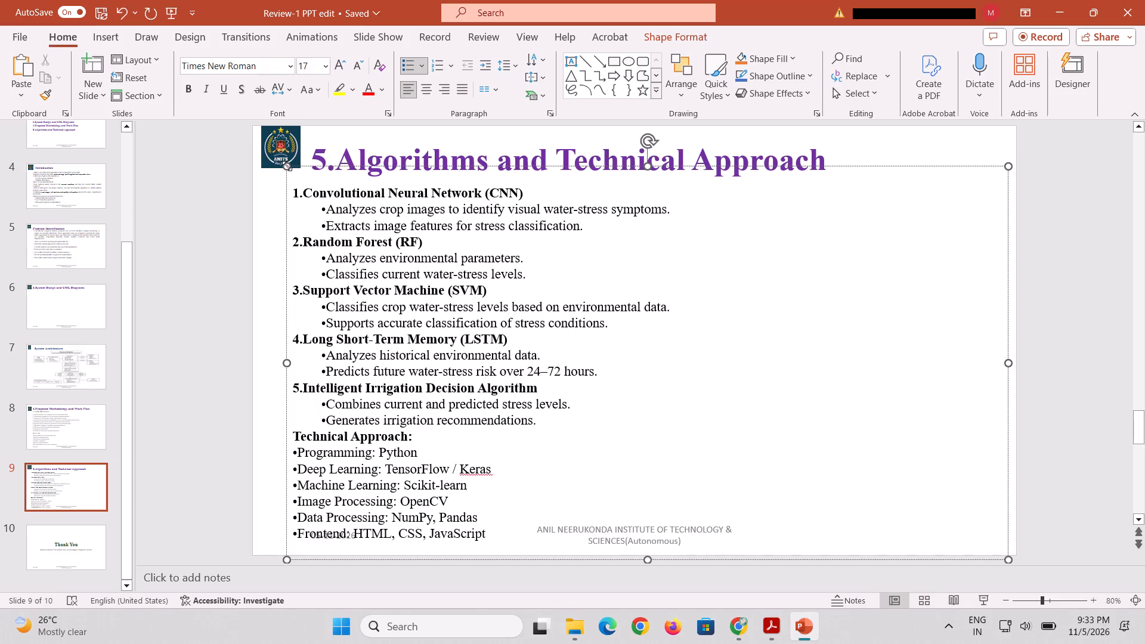
Undo the recent edits on slide 9 back to before the "Backend: Flask" bullet was deleted from the Technical Approach list.
{"action": "left_click_drag", "start_coordinate": [287, 166], "coordinate": [287, 150]}
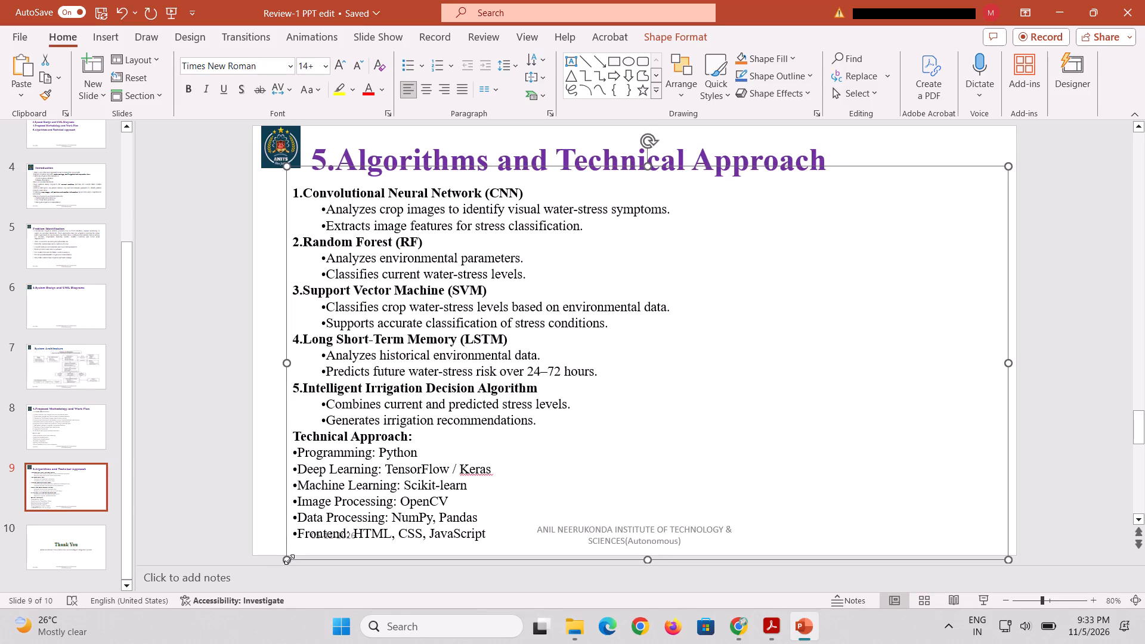
{"action": "left_click", "coordinate": [502, 540]}
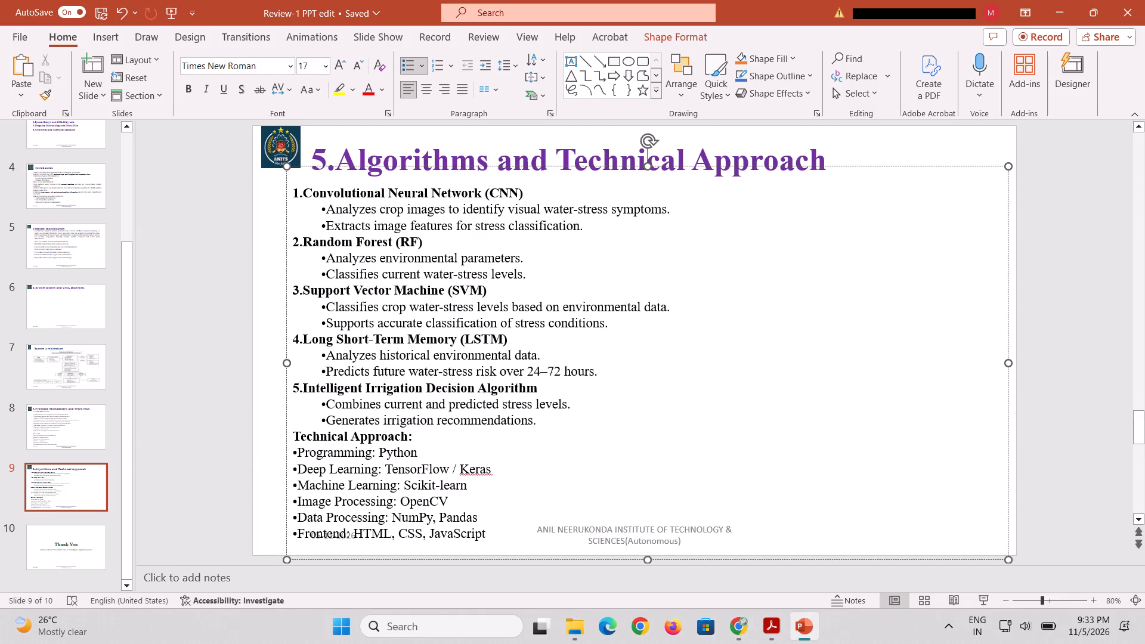
{"action": "key", "text": "ctrl+z"}
{"action": "key", "text": "ctrl+z"}
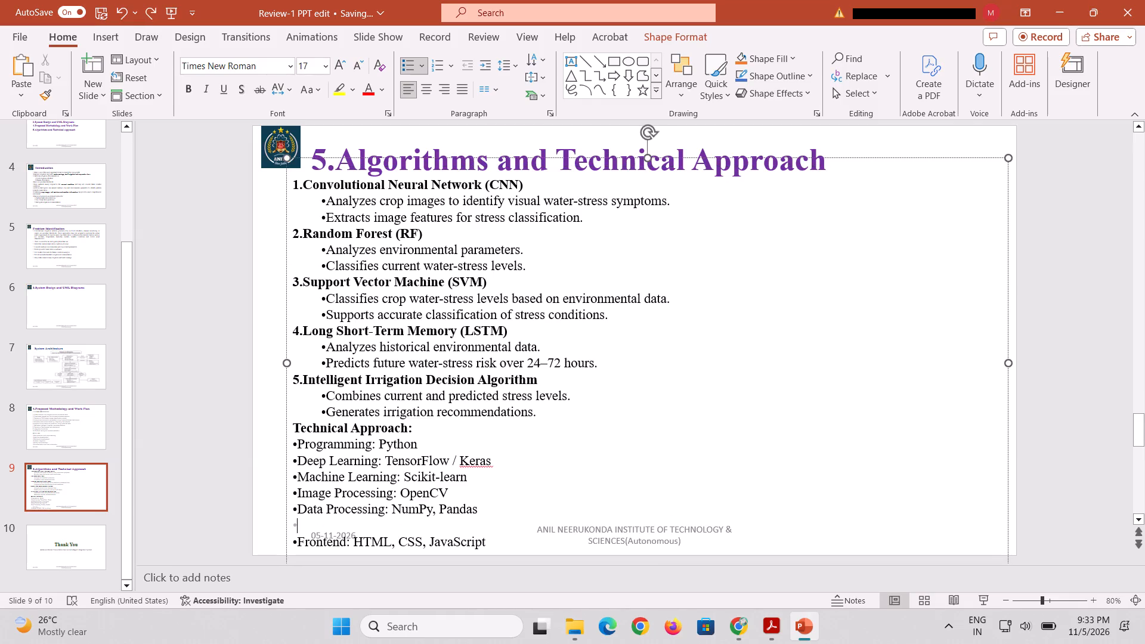
{"action": "key", "text": "ctrl+z"}
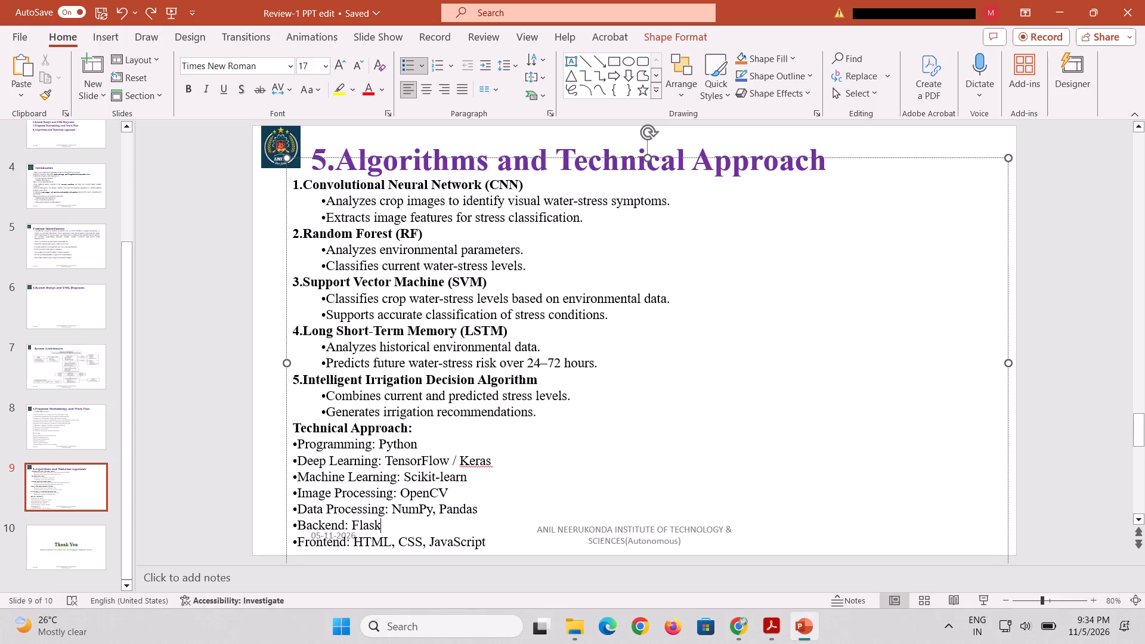
Stretch slide 9's title box slightly upward from its upper corner to raise the title above the body text.
{"action": "left_click", "coordinate": [619, 169]}
{"action": "left_click", "coordinate": [753, 138]}
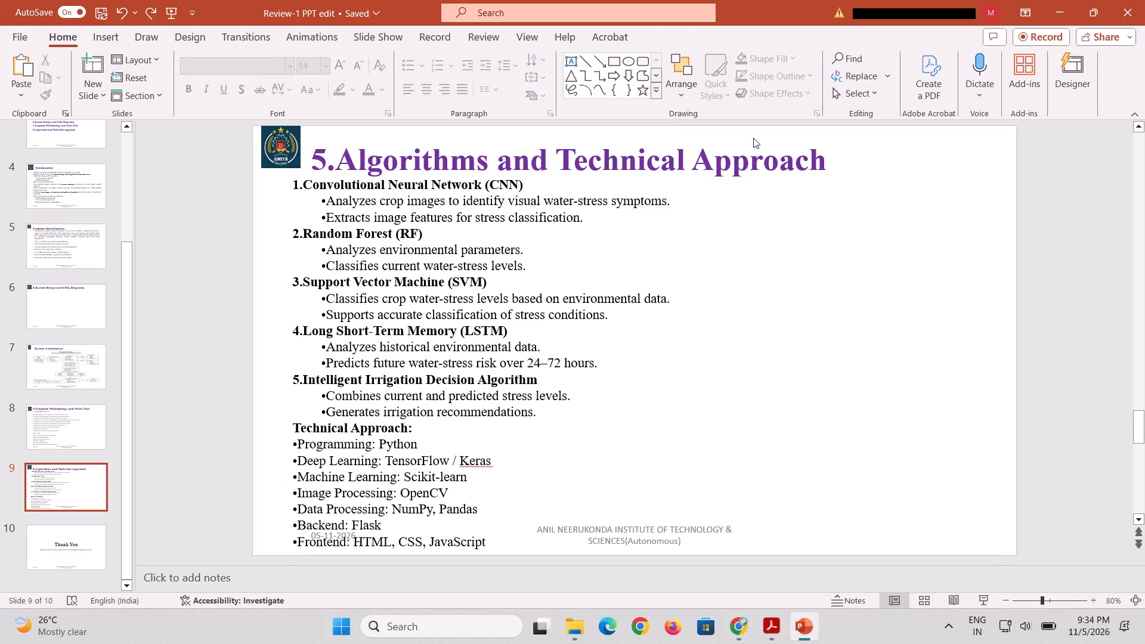
{"action": "left_click", "coordinate": [742, 162]}
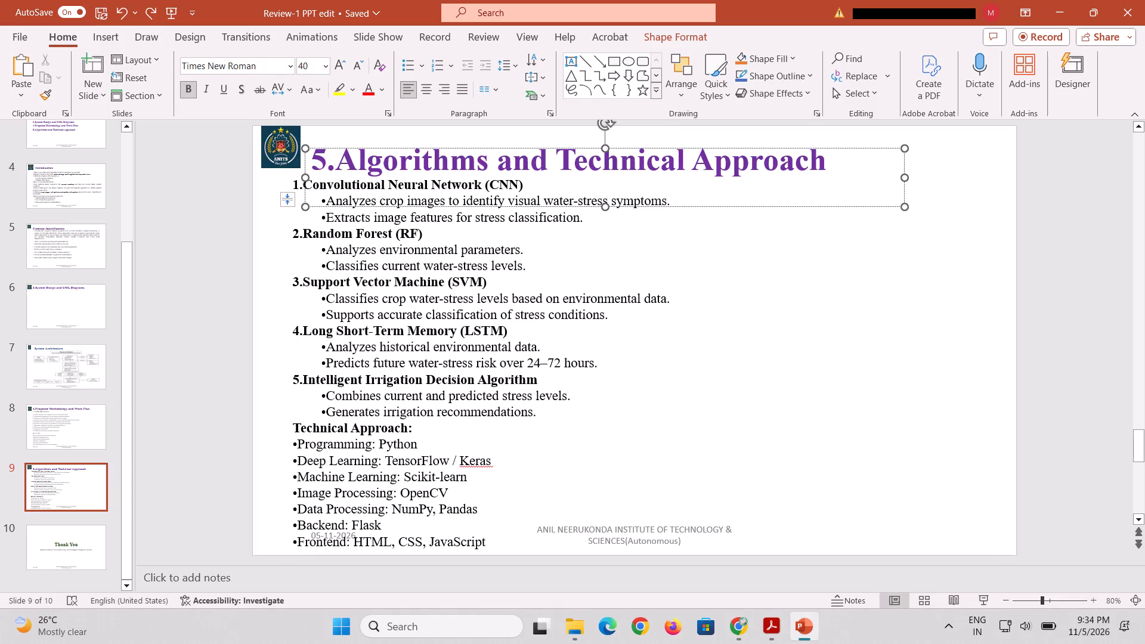
{"action": "left_click_drag", "start_coordinate": [302, 146], "coordinate": [305, 132]}
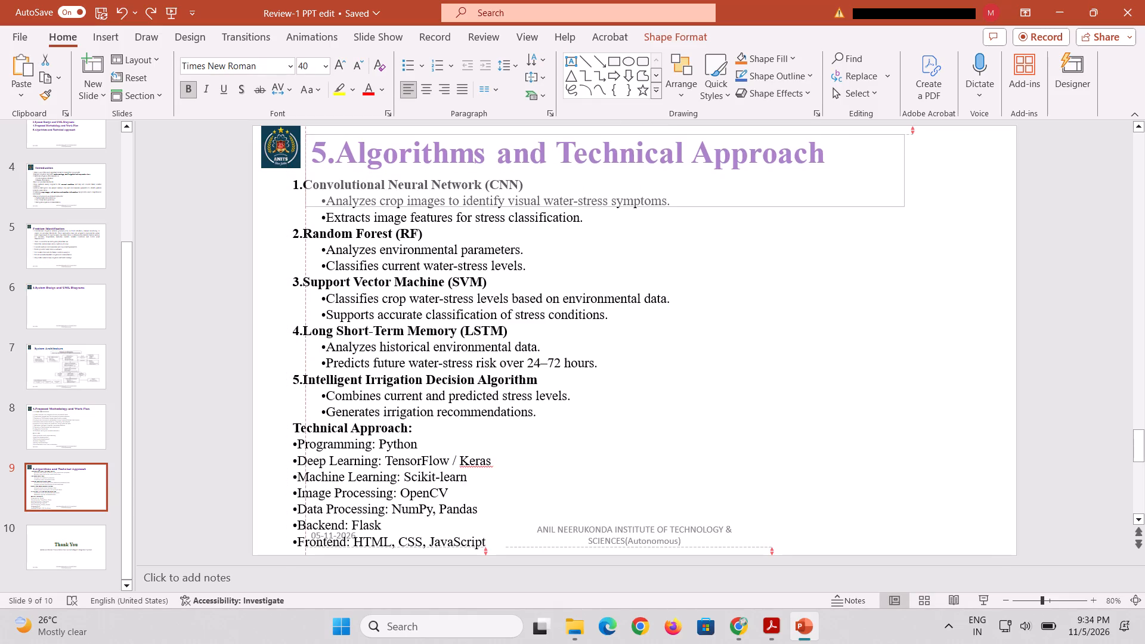
{"action": "left_click_drag", "start_coordinate": [305, 132], "coordinate": [305, 137]}
Move slide 9's body text box slightly up and to the right so its first heading sits just below the title.
{"action": "left_click", "coordinate": [290, 259]}
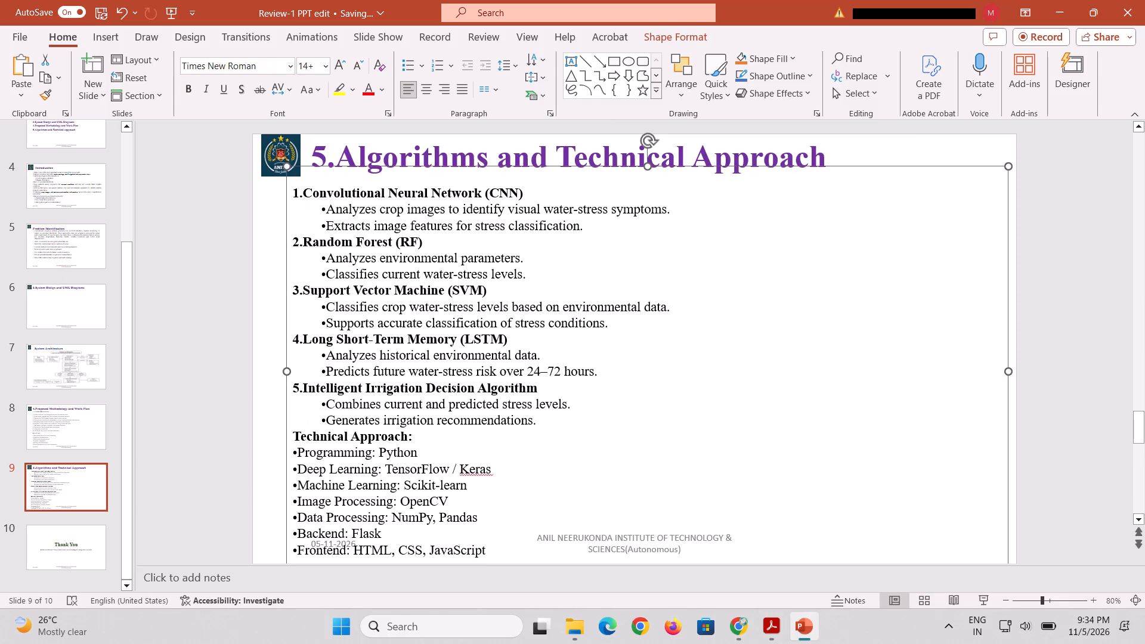
{"action": "left_click_drag", "start_coordinate": [286, 167], "coordinate": [286, 159]}
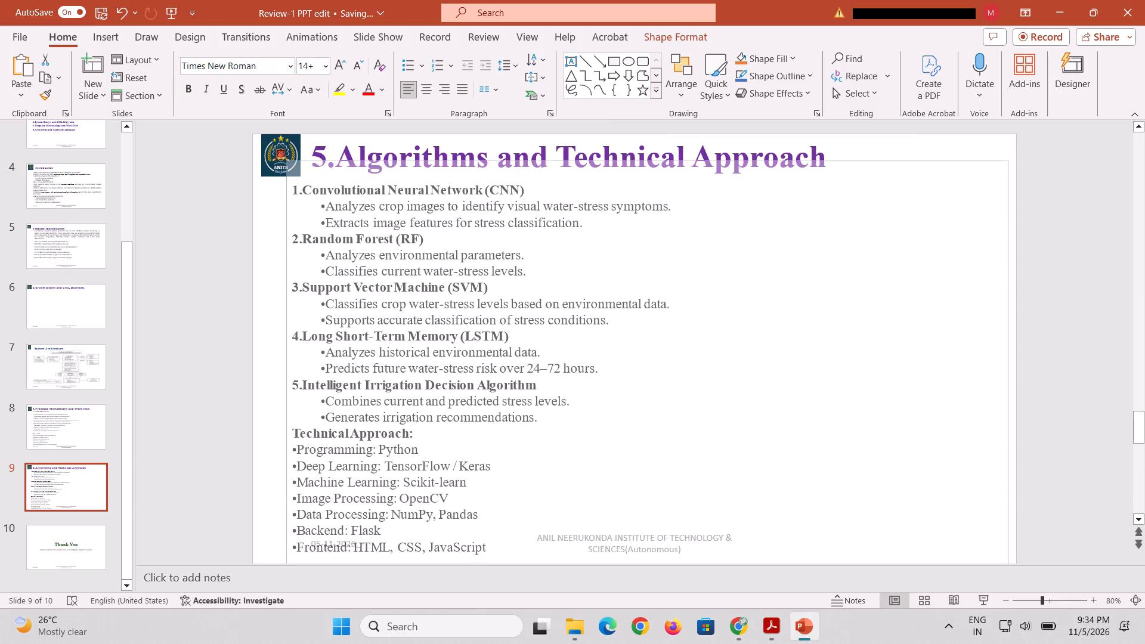
{"action": "left_click_drag", "start_coordinate": [286, 159], "coordinate": [298, 159]}
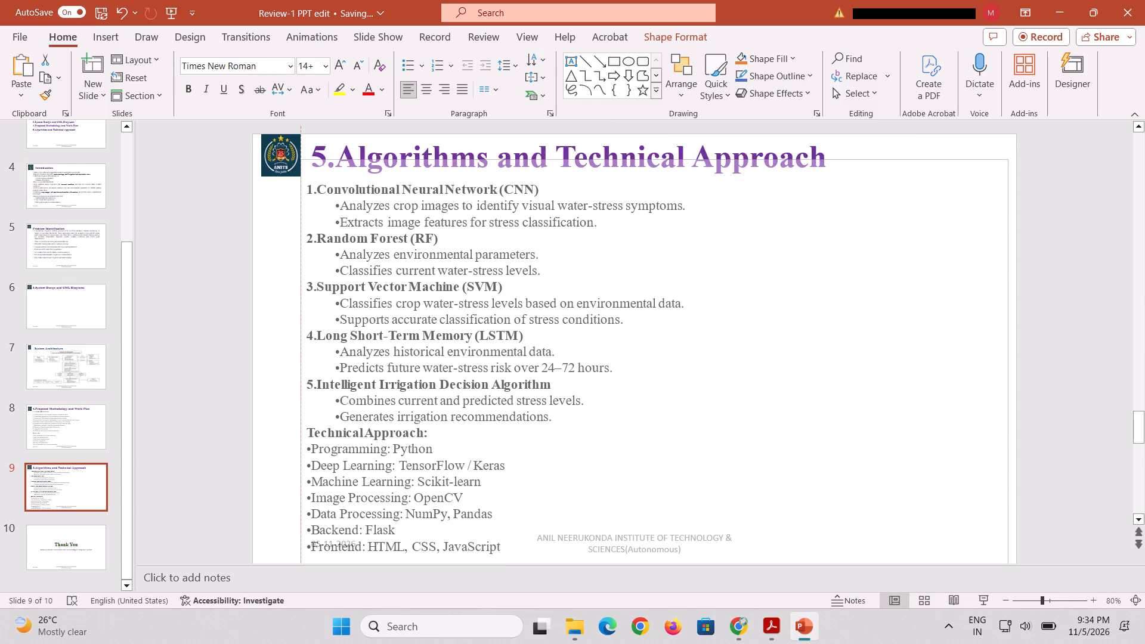
{"action": "left_click_drag", "start_coordinate": [298, 159], "coordinate": [308, 92]}
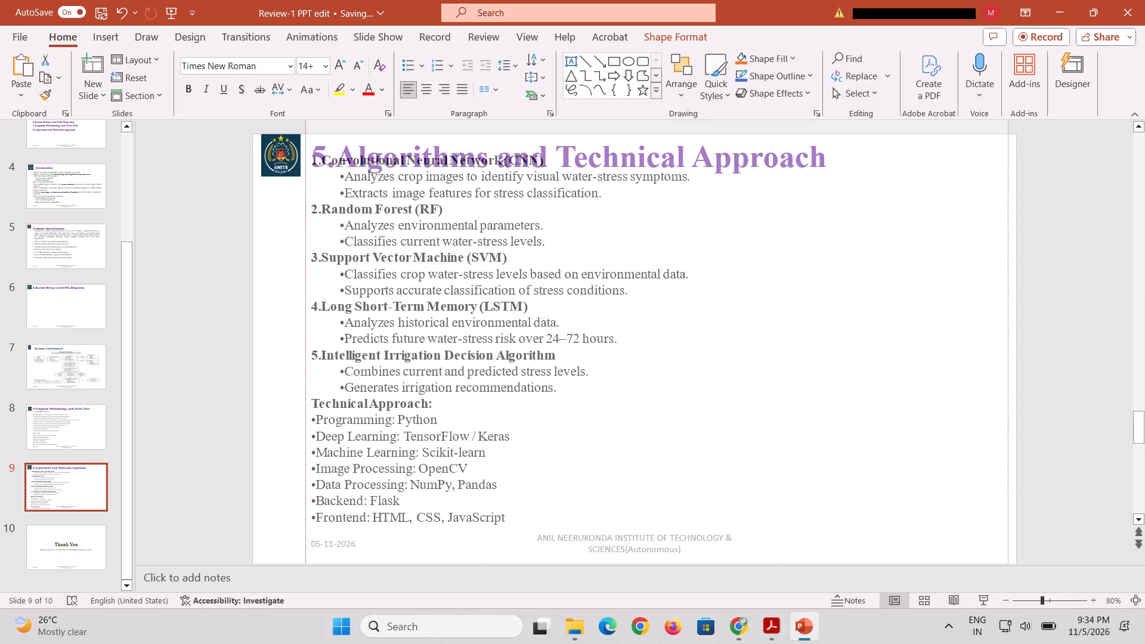
{"action": "left_click_drag", "start_coordinate": [308, 92], "coordinate": [297, 146]}
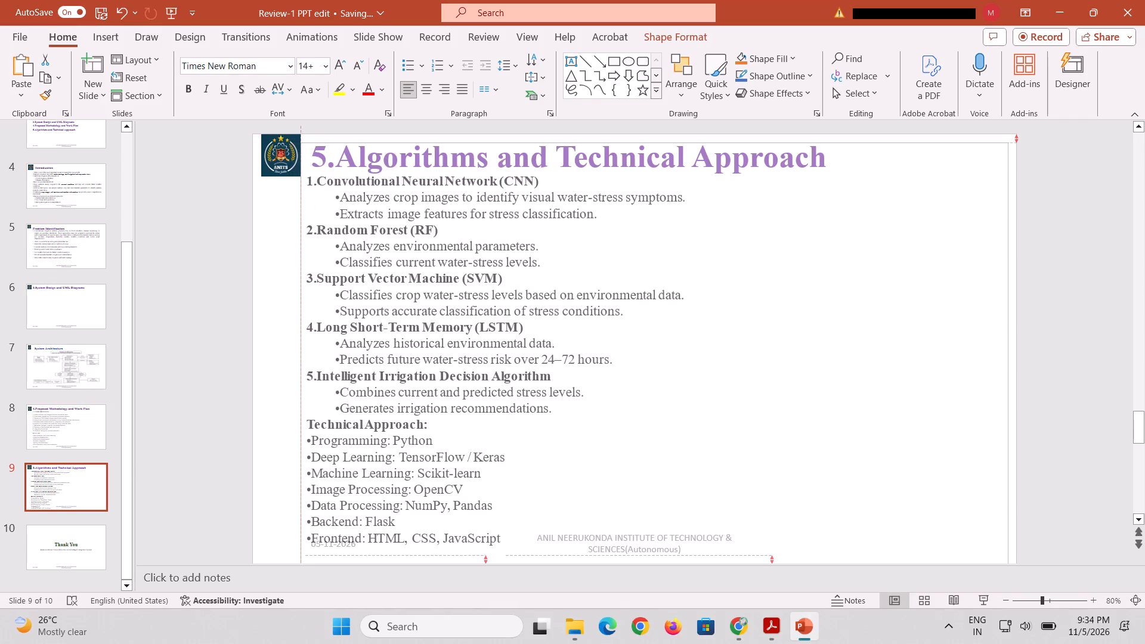
{"action": "left_click_drag", "start_coordinate": [297, 146], "coordinate": [291, 153]}
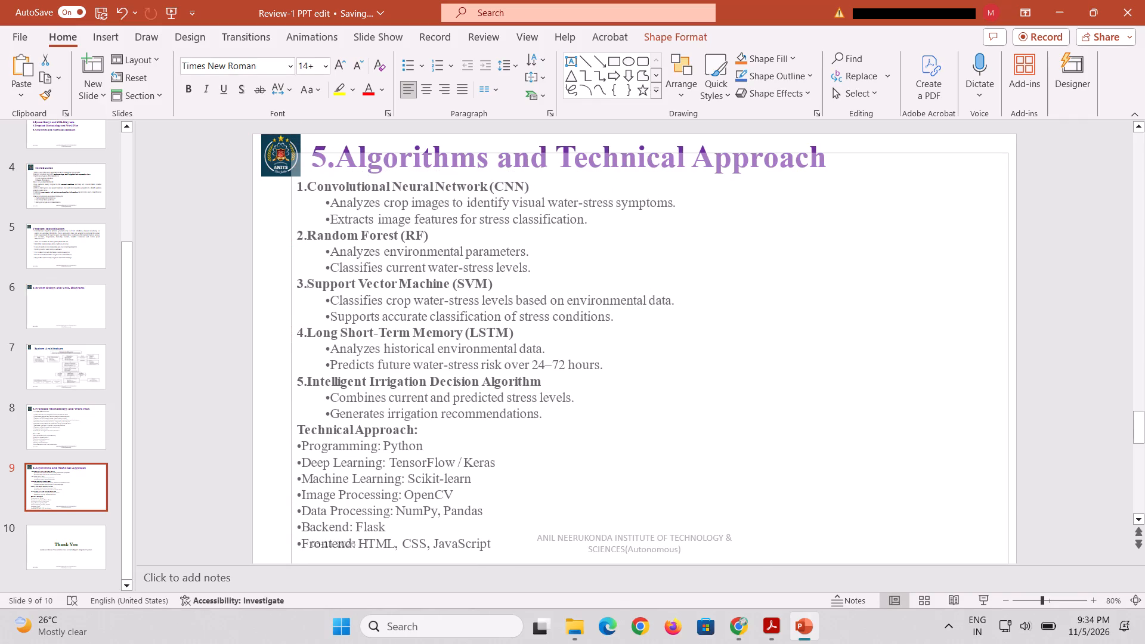
{"action": "left_click_drag", "start_coordinate": [291, 153], "coordinate": [290, 151]}
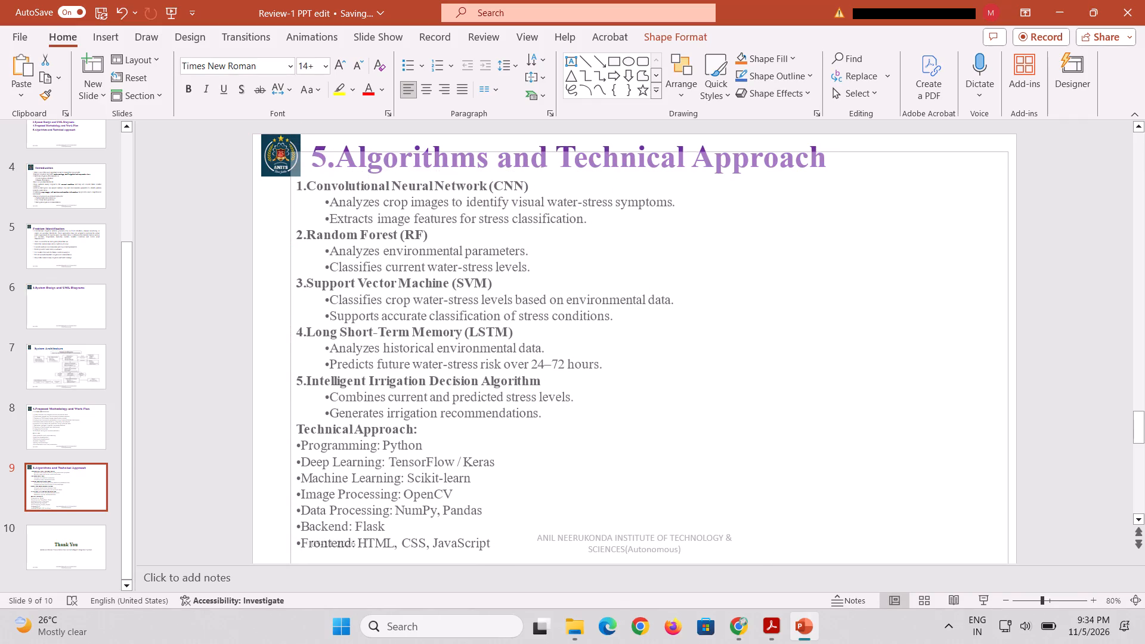
{"action": "left_click_drag", "start_coordinate": [290, 151], "coordinate": [290, 150]}
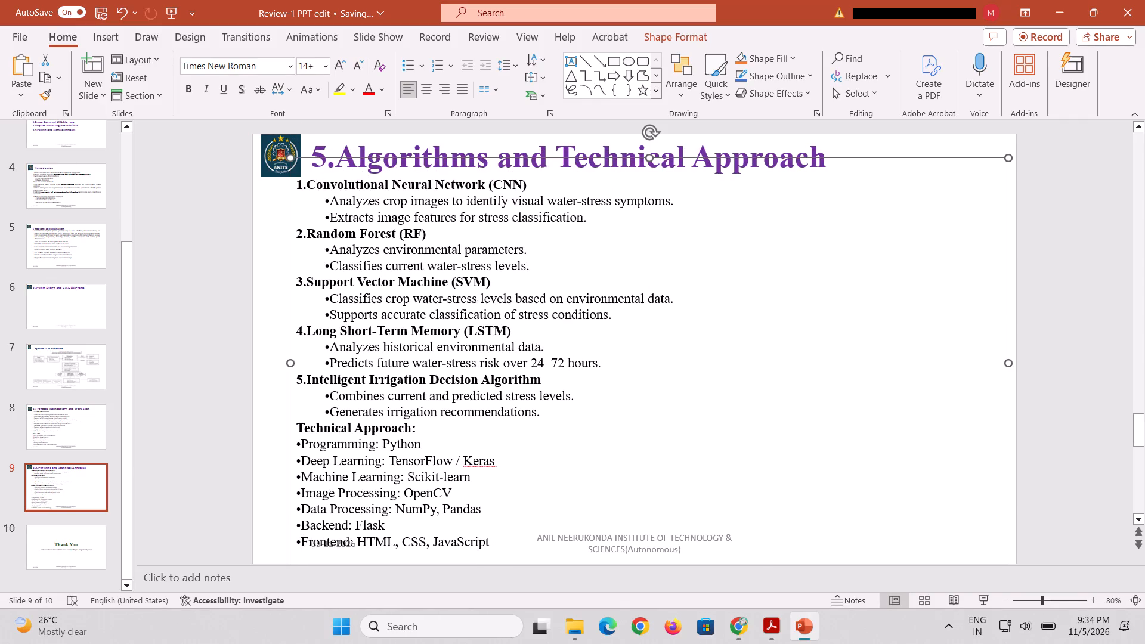
{"action": "left_click", "coordinate": [272, 285]}
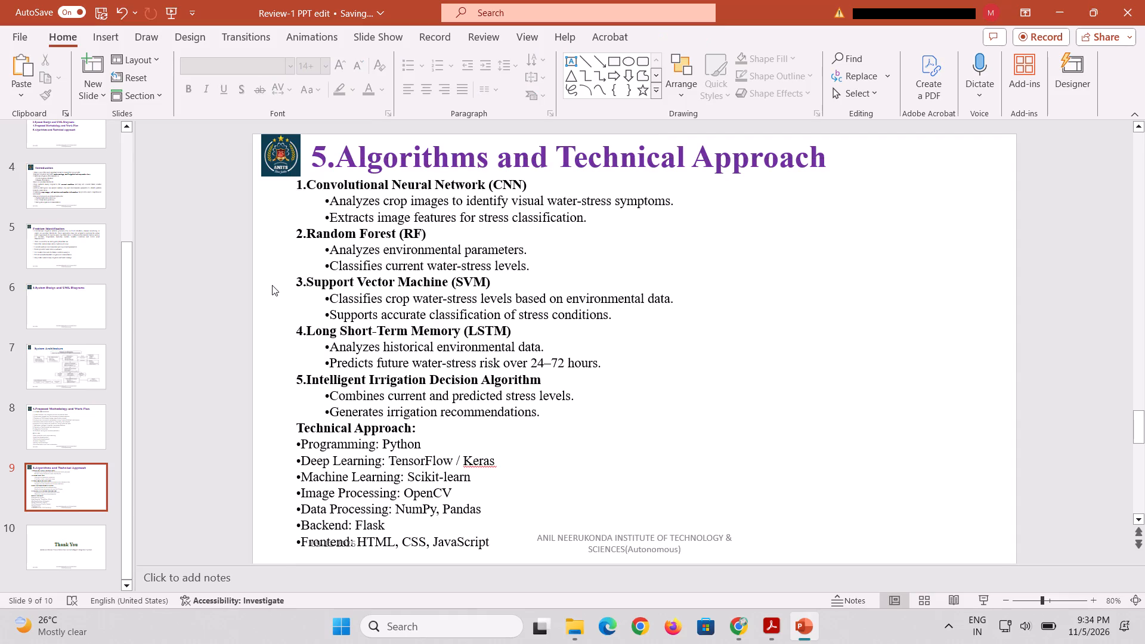
Clear the date from slide 9's footer, moving the body text box up and to the right to uncover it.
{"action": "left_click", "coordinate": [348, 538]}
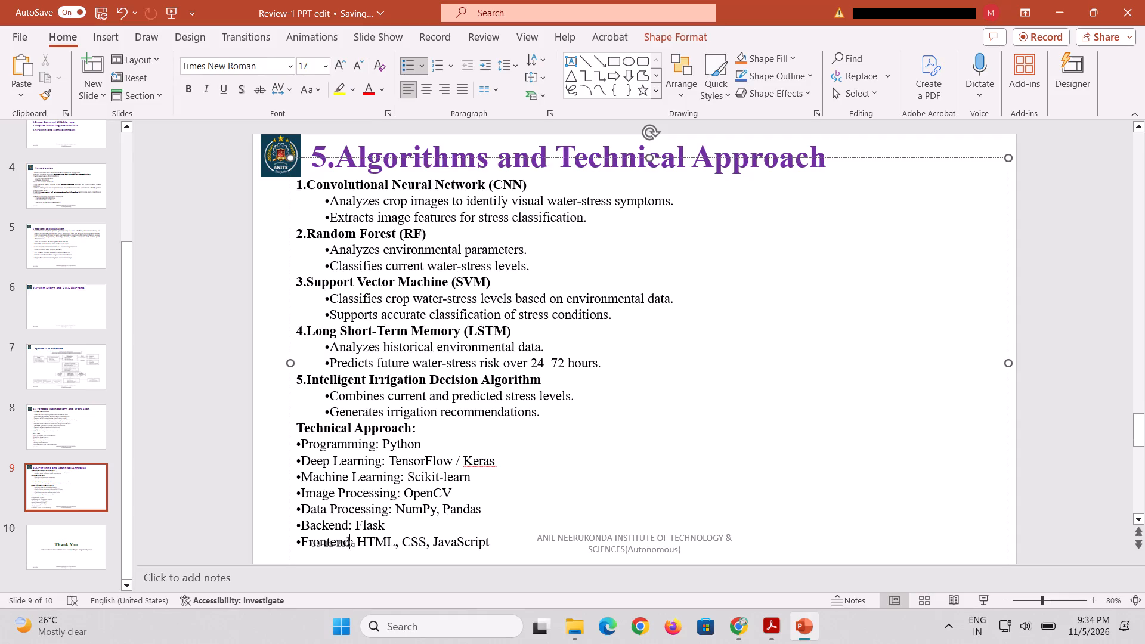
{"action": "left_click", "coordinate": [357, 544]}
{"action": "left_click_drag", "start_coordinate": [289, 561], "coordinate": [350, 539]}
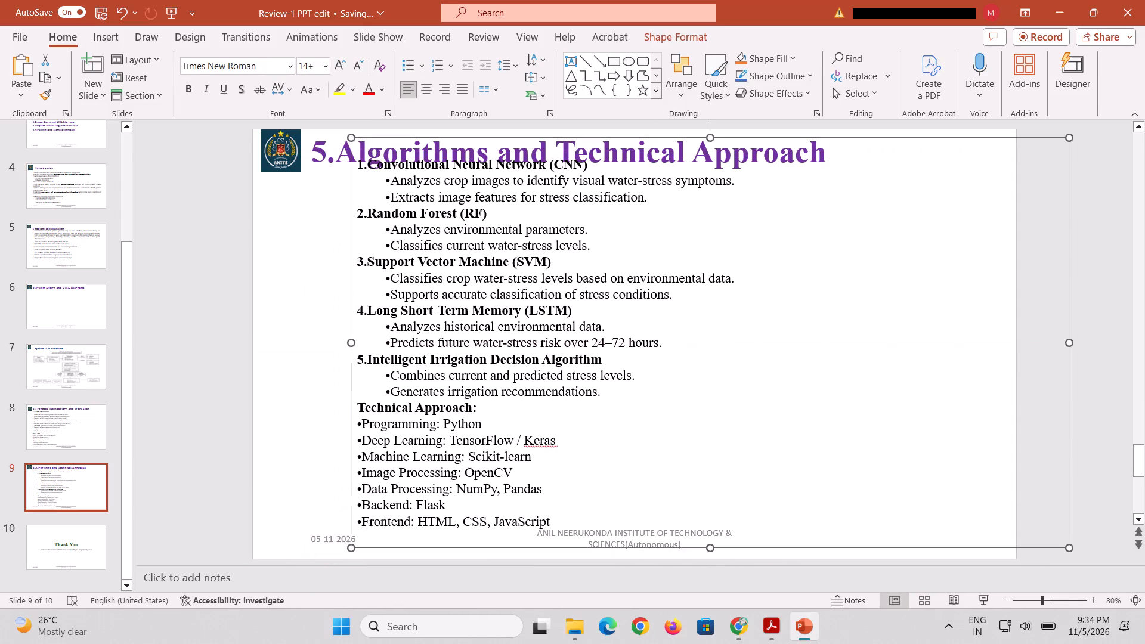
{"action": "left_click", "coordinate": [332, 539]}
{"action": "key", "text": "BackSpace"}
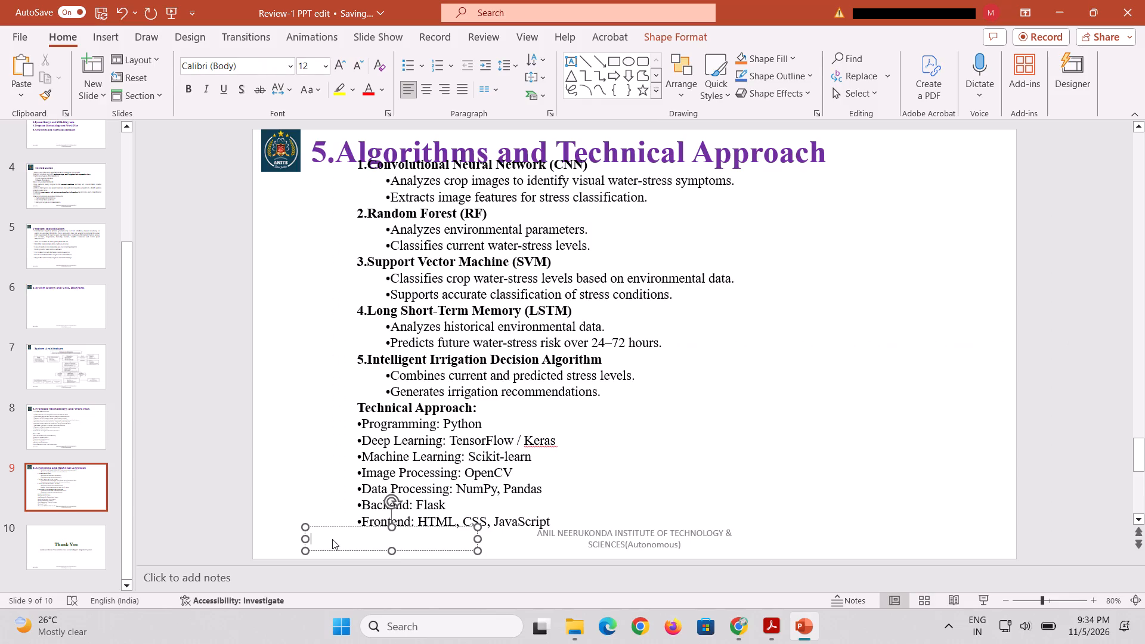
{"action": "left_click", "coordinate": [454, 442]}
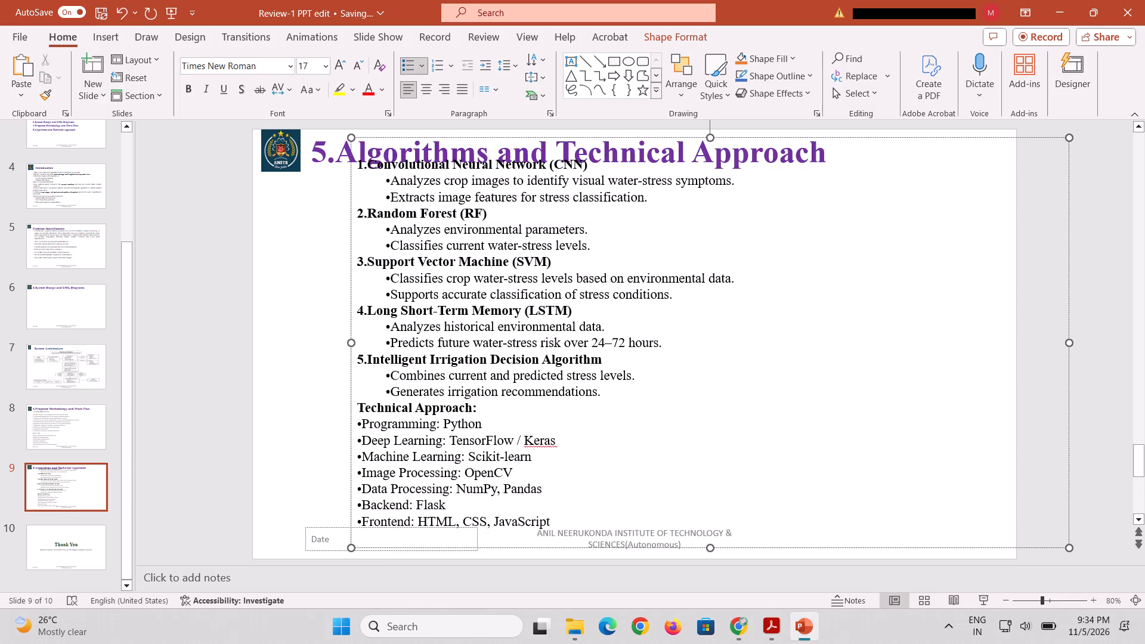
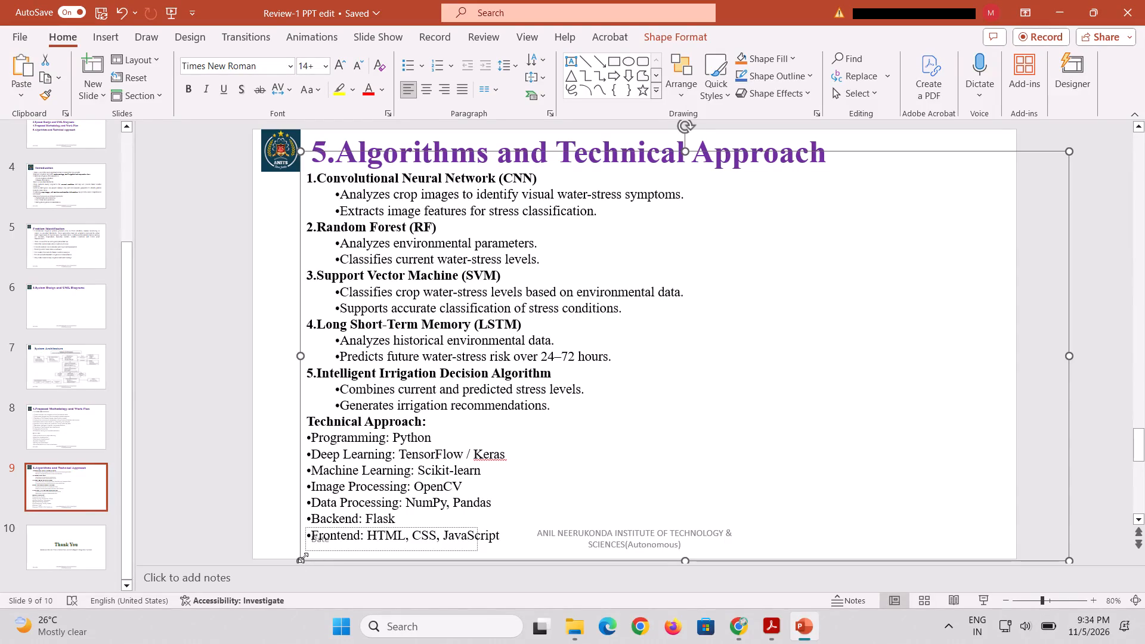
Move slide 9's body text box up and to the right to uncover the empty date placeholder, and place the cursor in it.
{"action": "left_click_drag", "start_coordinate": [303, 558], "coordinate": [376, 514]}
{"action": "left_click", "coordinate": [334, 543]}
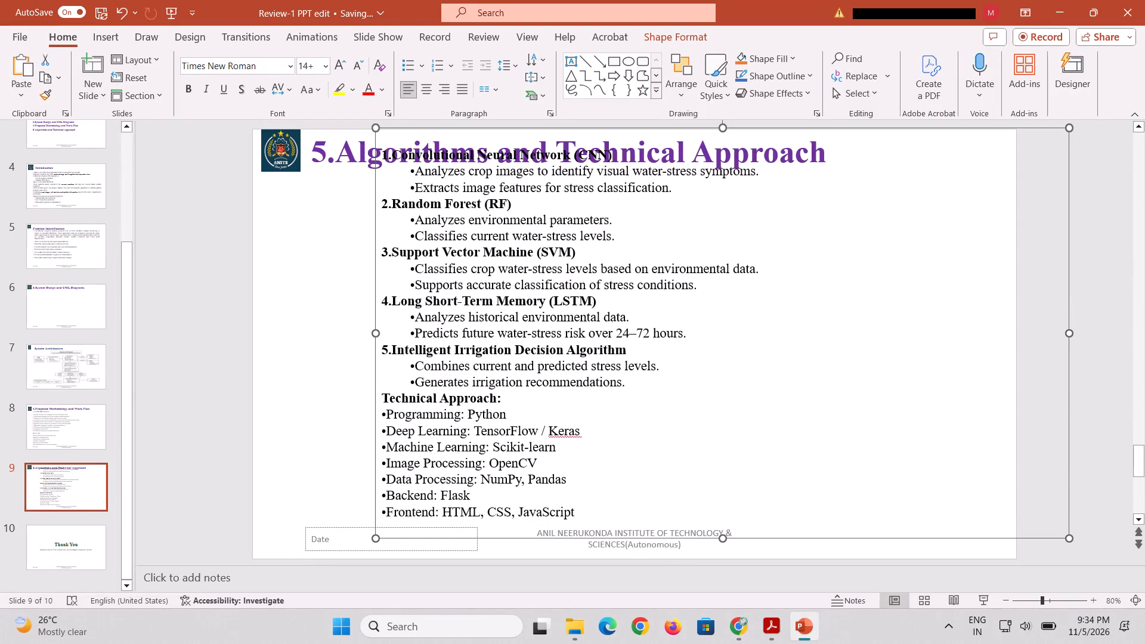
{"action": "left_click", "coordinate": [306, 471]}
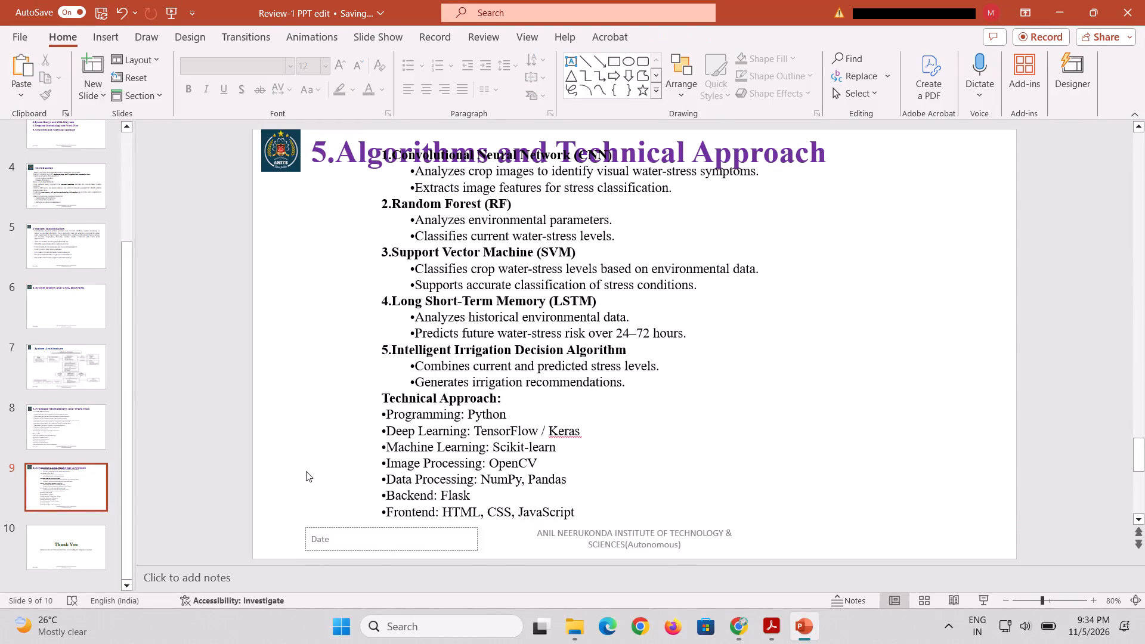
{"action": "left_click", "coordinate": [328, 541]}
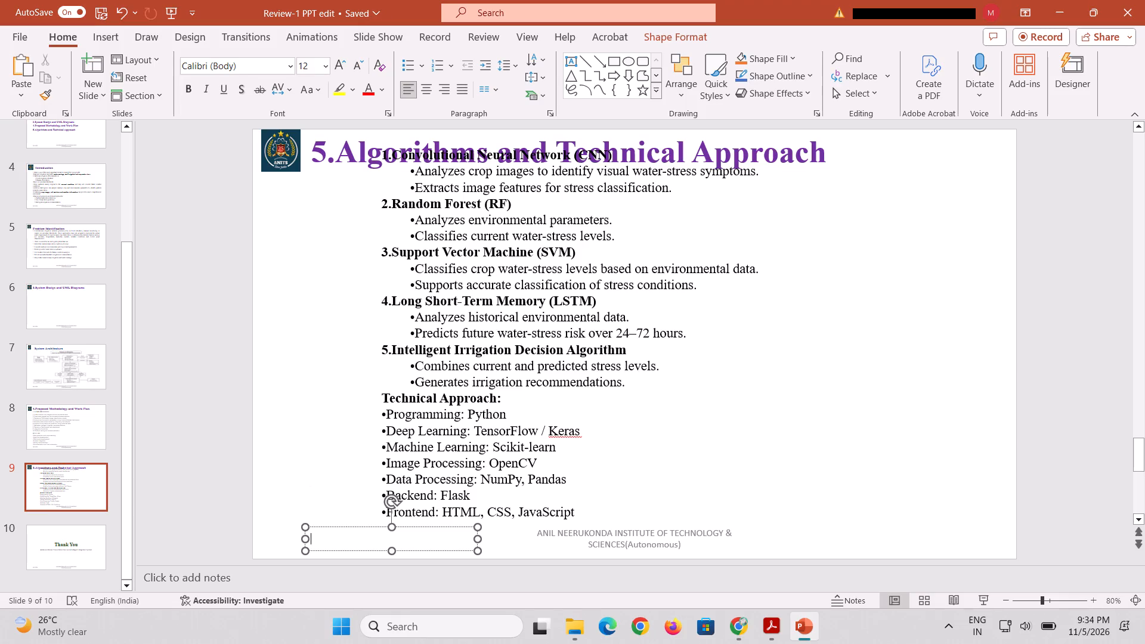
Undo the latest body text box moves and the clearing of the footer date on slide 9.
{"action": "key", "text": "ctrl+z"}
{"action": "key", "text": "ctrl+z"}
{"action": "key", "text": "ctrl+z"}
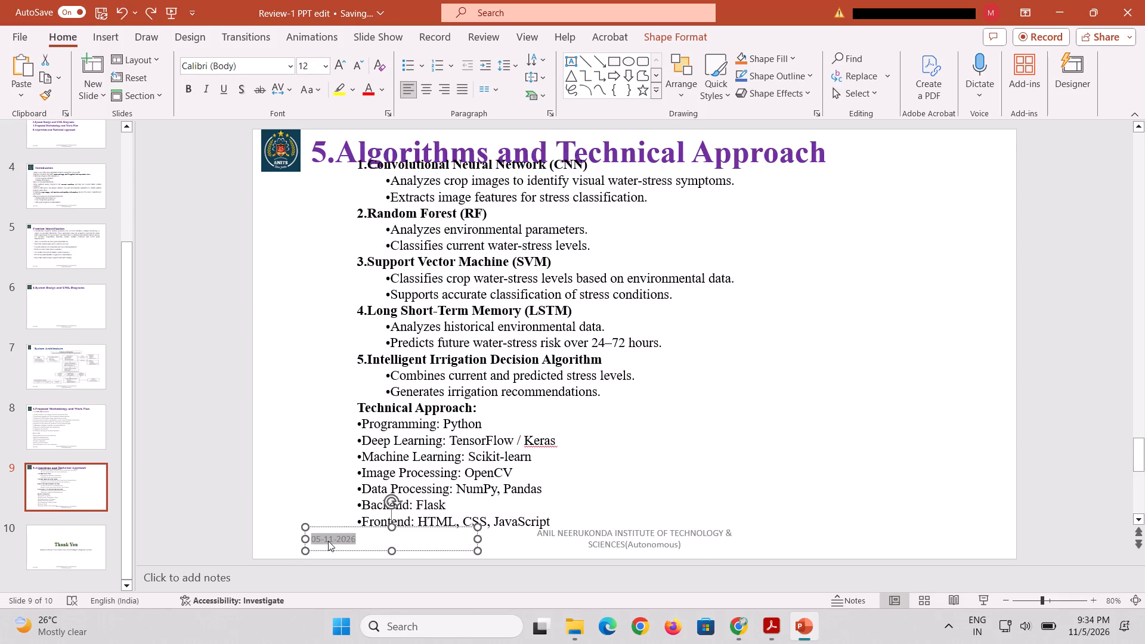
{"action": "left_click", "coordinate": [293, 452]}
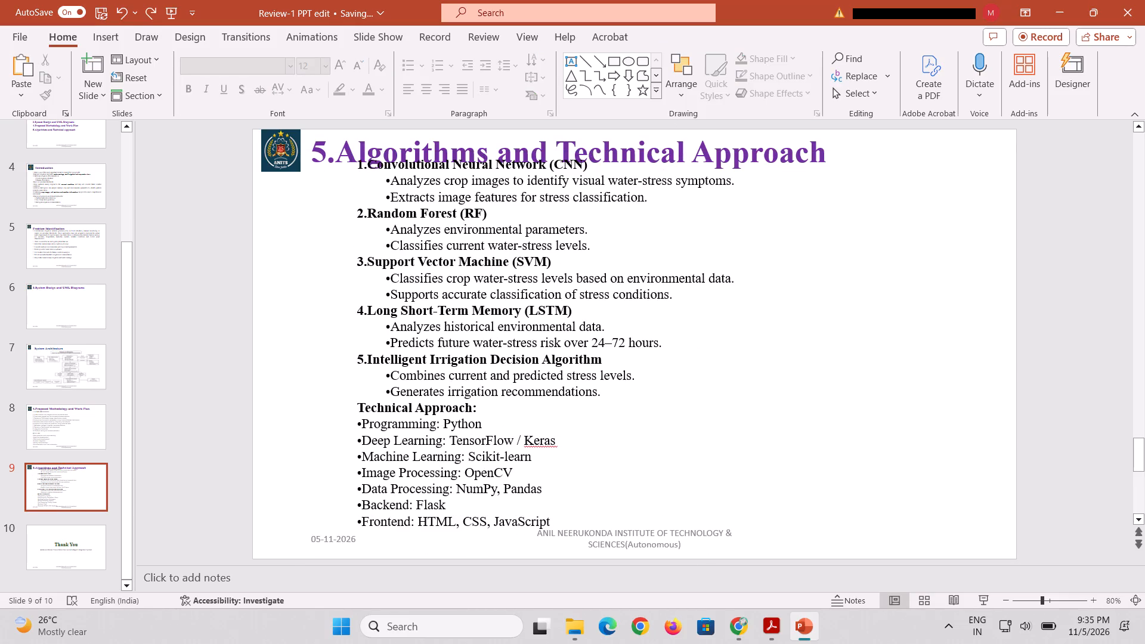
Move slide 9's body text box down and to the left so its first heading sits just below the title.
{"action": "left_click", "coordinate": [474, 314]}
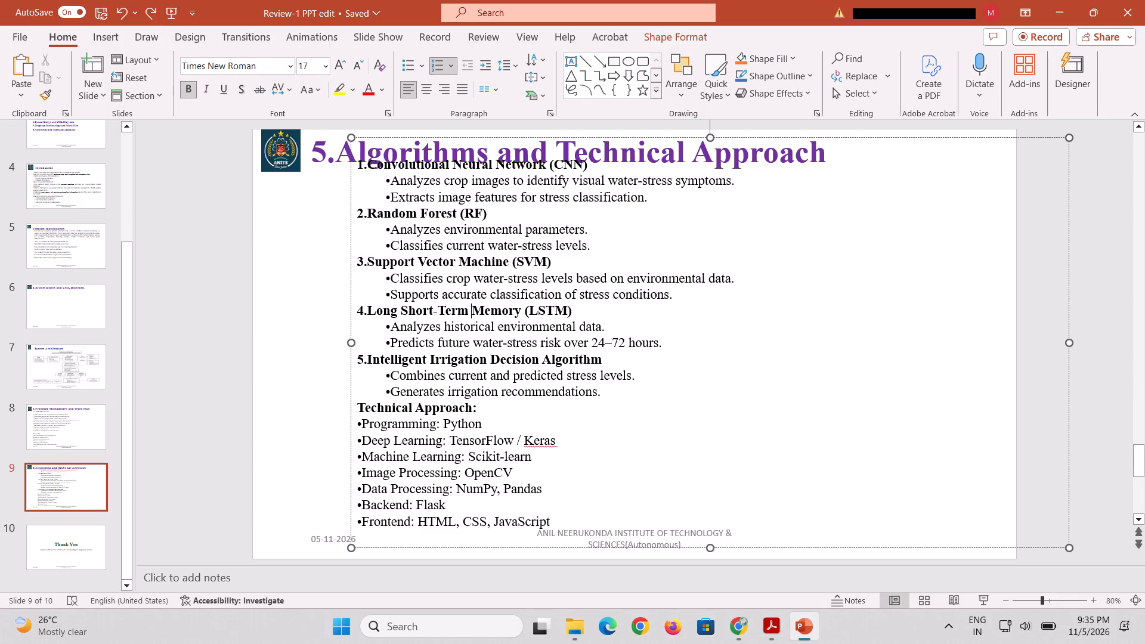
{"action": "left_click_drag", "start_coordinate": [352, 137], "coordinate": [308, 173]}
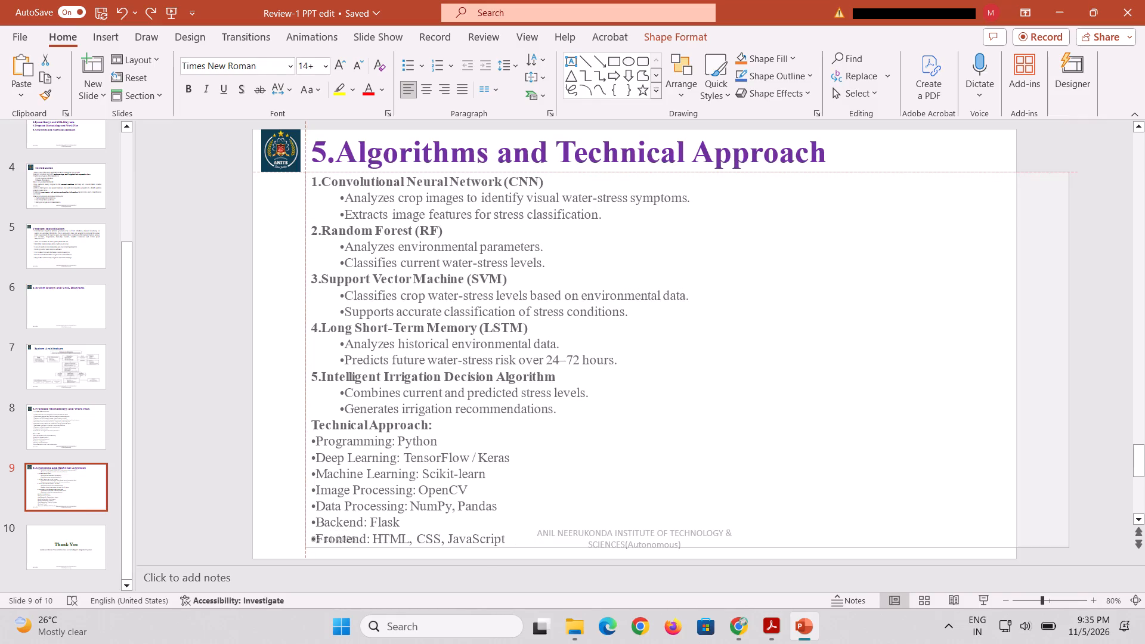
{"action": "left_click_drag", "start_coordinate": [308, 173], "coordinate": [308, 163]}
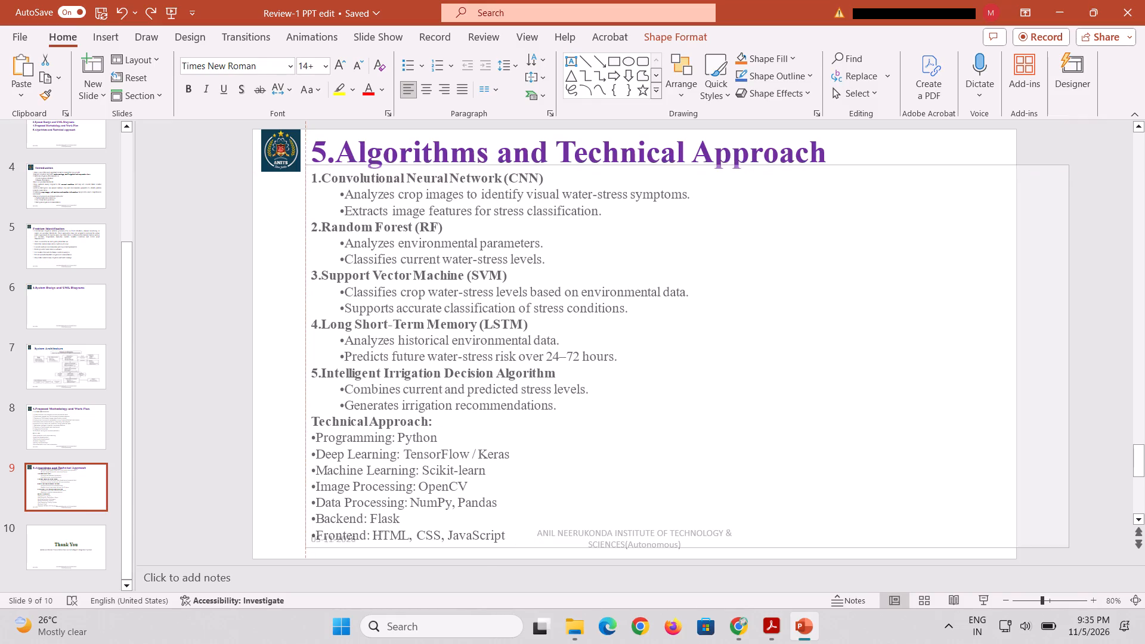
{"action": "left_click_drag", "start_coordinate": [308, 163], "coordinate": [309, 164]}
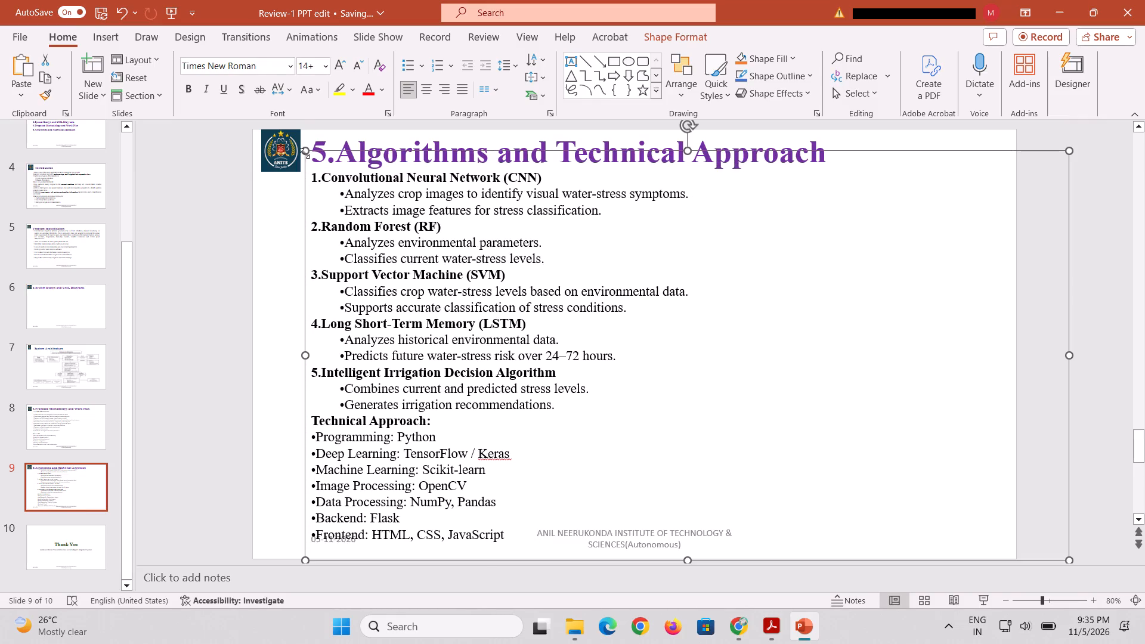
Set slide 9's title "5.Algorithms and Technical Approach" to font size 36, moving the body text box down to uncover it.
{"action": "left_click_drag", "start_coordinate": [304, 152], "coordinate": [324, 233]}
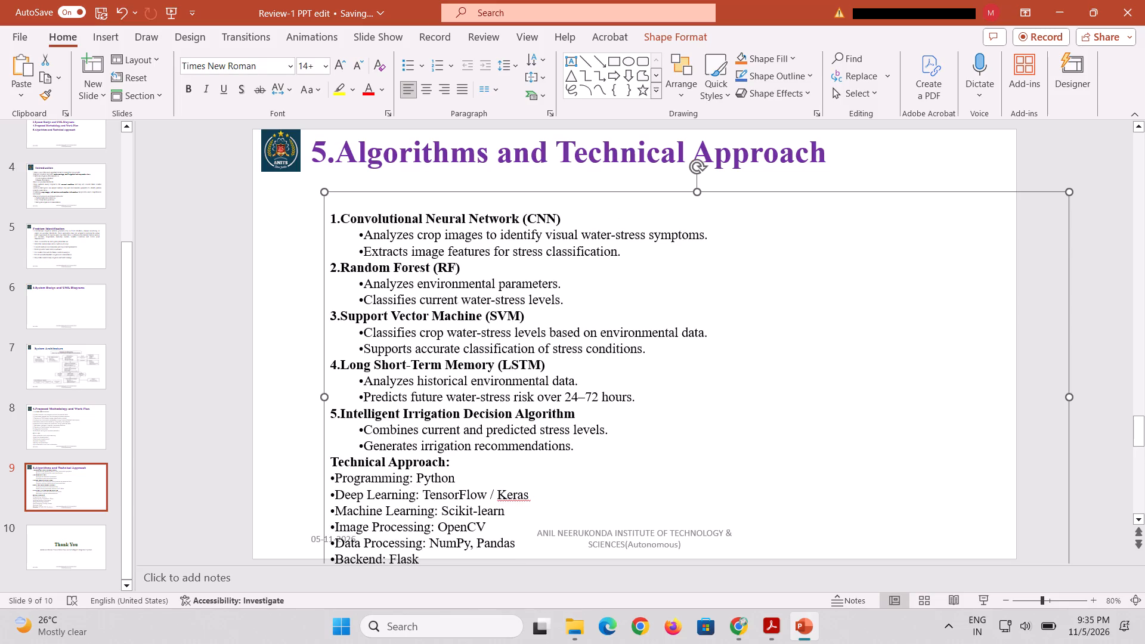
{"action": "left_click", "coordinate": [829, 148]}
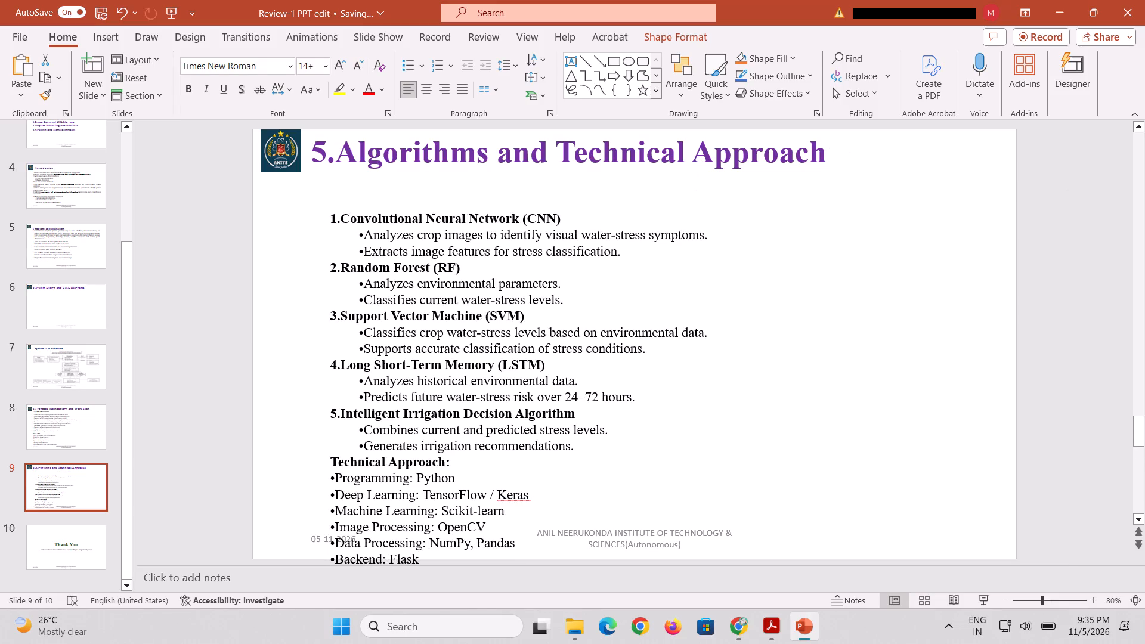
{"action": "left_click", "coordinate": [817, 154]}
{"action": "left_click", "coordinate": [838, 156]}
{"action": "left_click_drag", "start_coordinate": [838, 156], "coordinate": [805, 157]}
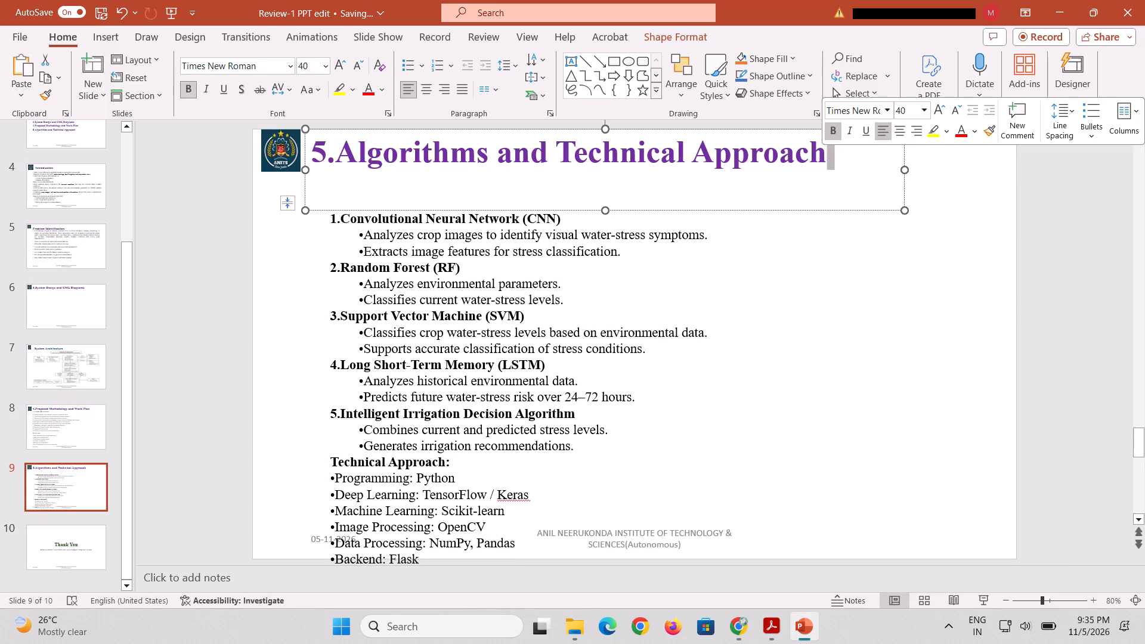
{"action": "left_click_drag", "start_coordinate": [805, 157], "coordinate": [311, 153]}
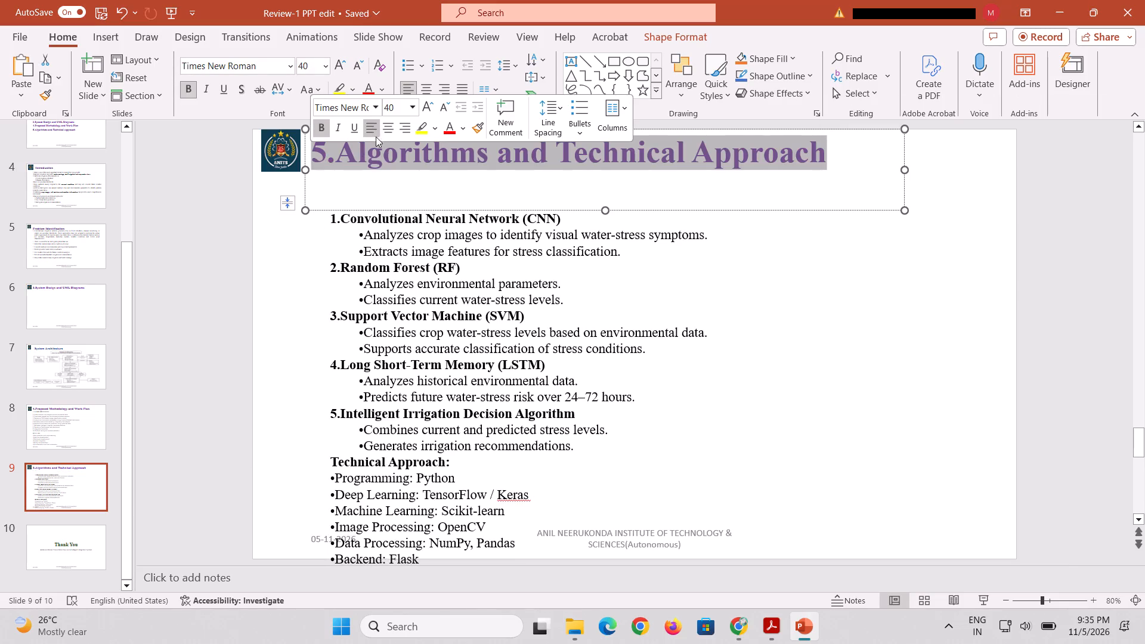
{"action": "left_click", "coordinate": [414, 97]}
{"action": "left_click", "coordinate": [414, 102]}
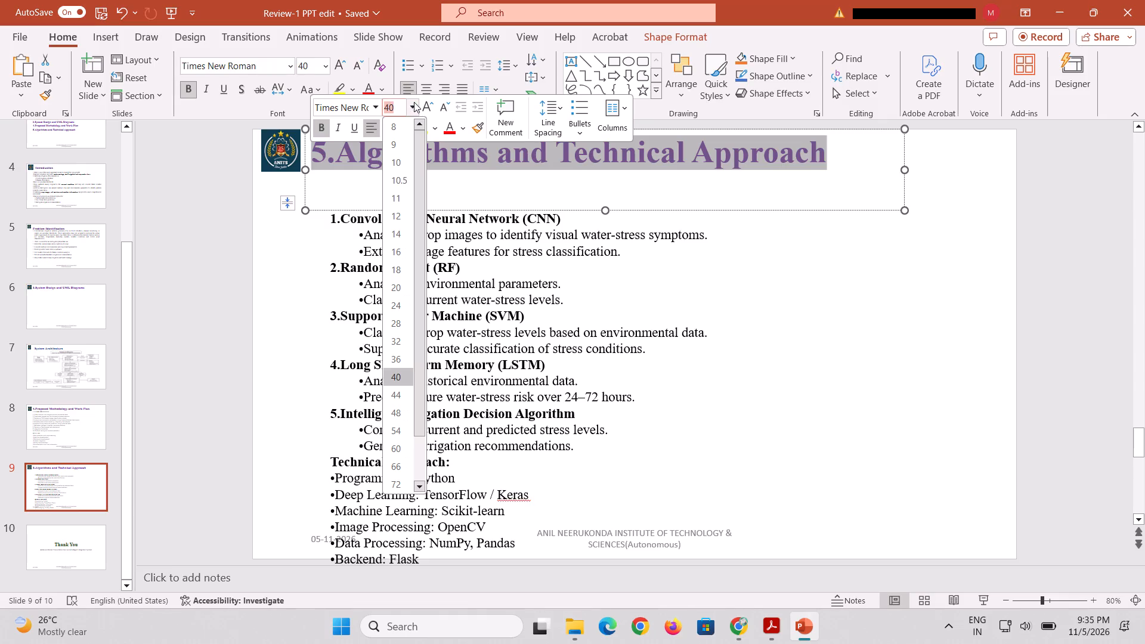
{"action": "left_click", "coordinate": [398, 360]}
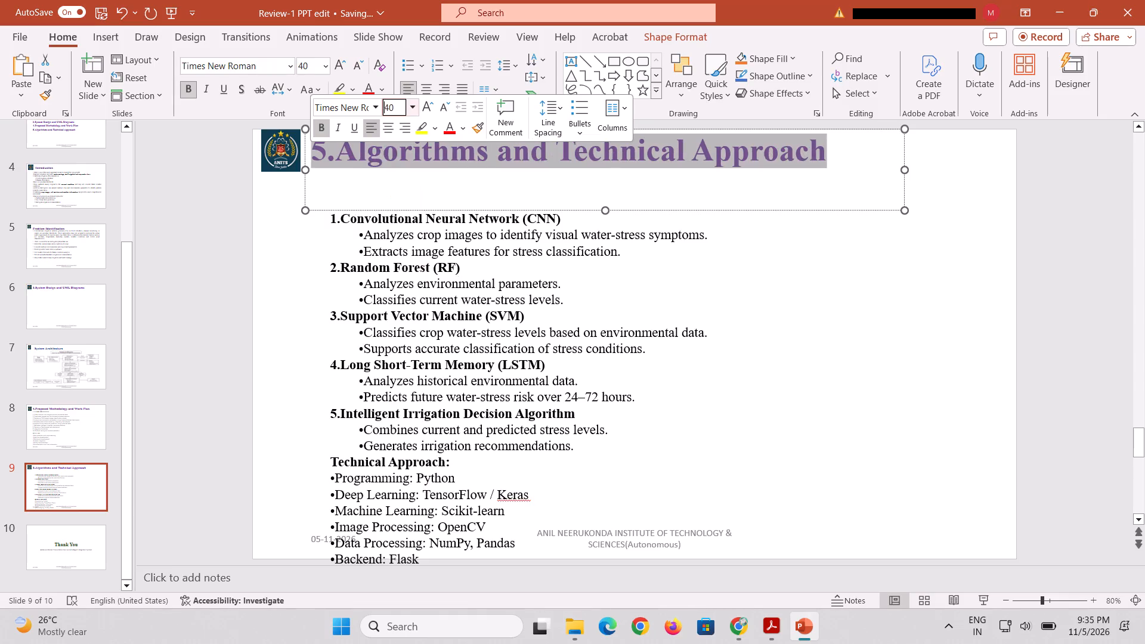
{"action": "left_click", "coordinate": [415, 112]}
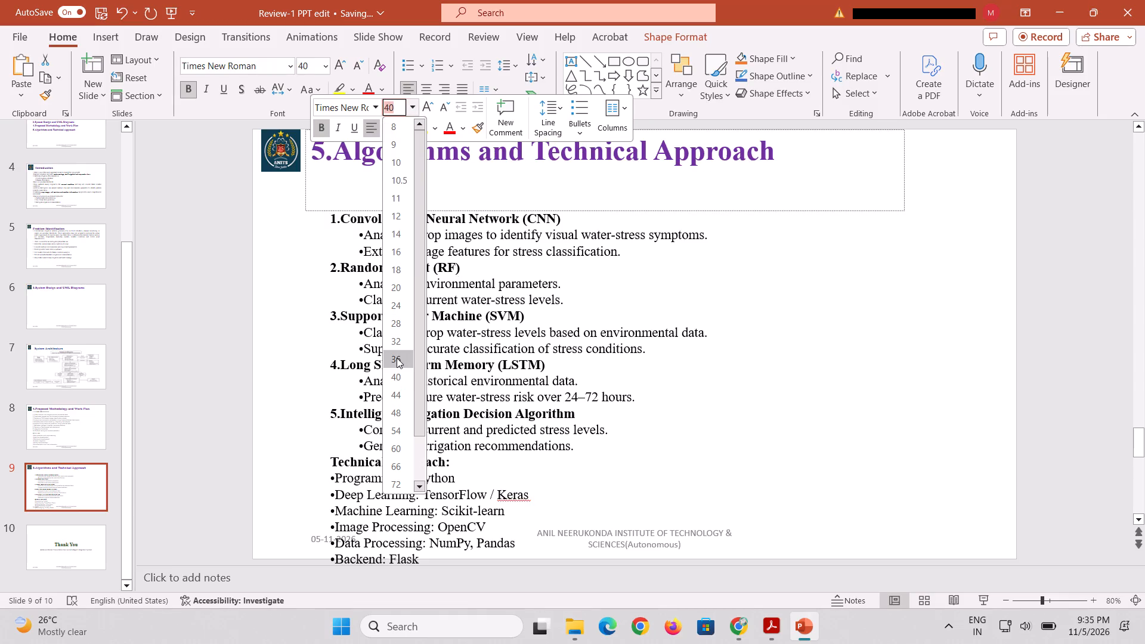
{"action": "left_click", "coordinate": [397, 358]}
{"action": "left_click", "coordinate": [270, 284]}
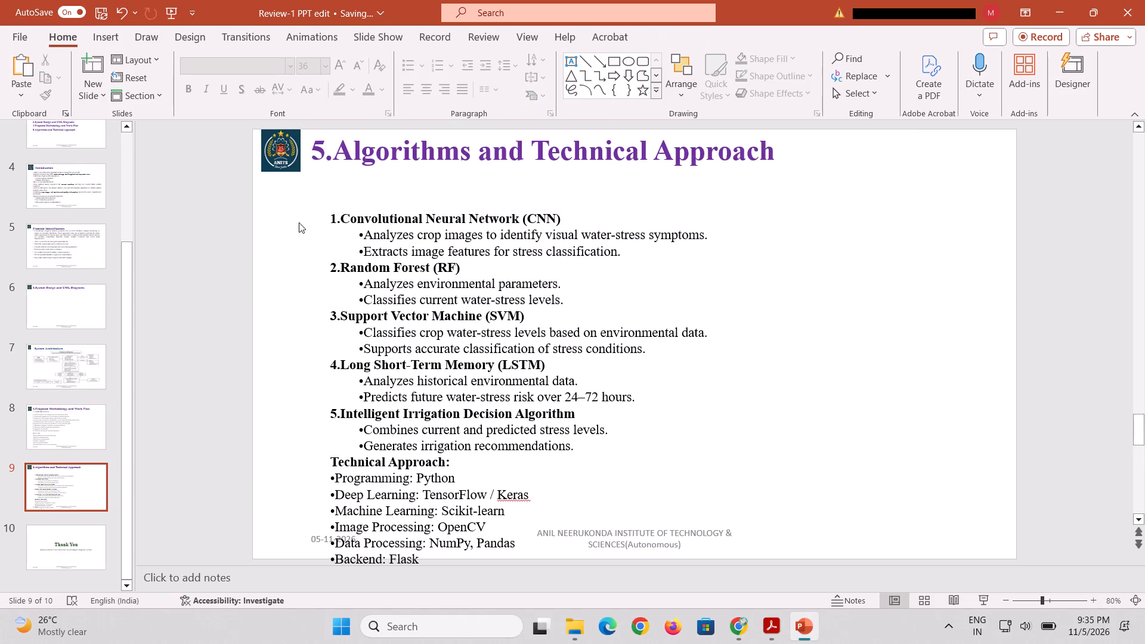
Shrink slide 9's title box very slightly from its lower corner.
{"action": "left_click", "coordinate": [361, 157]}
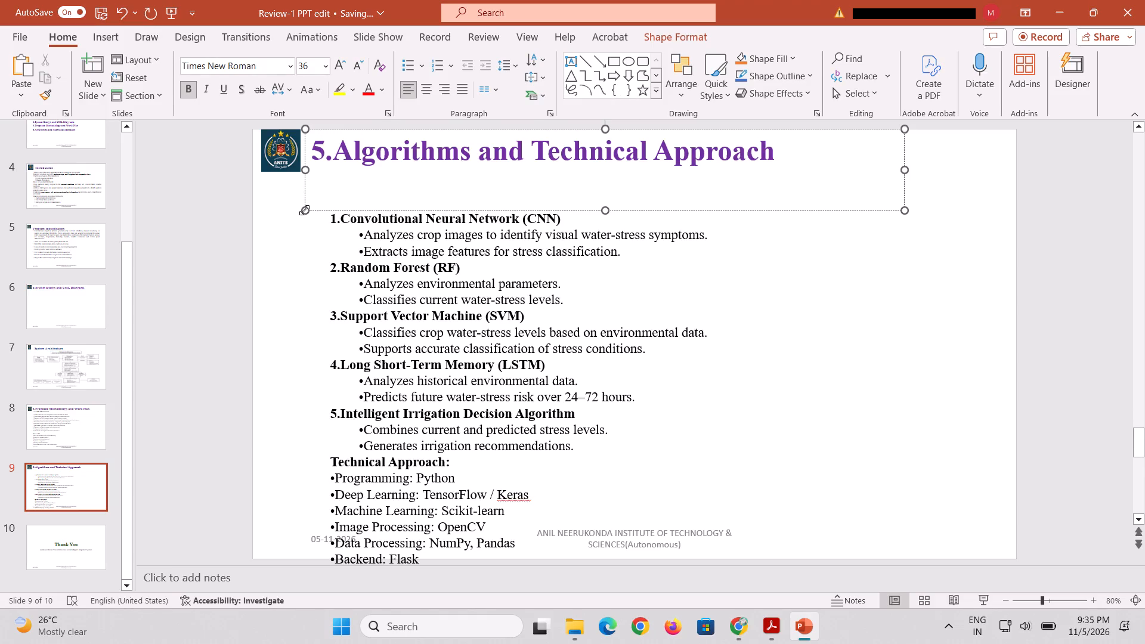
{"action": "left_click", "coordinate": [304, 210]}
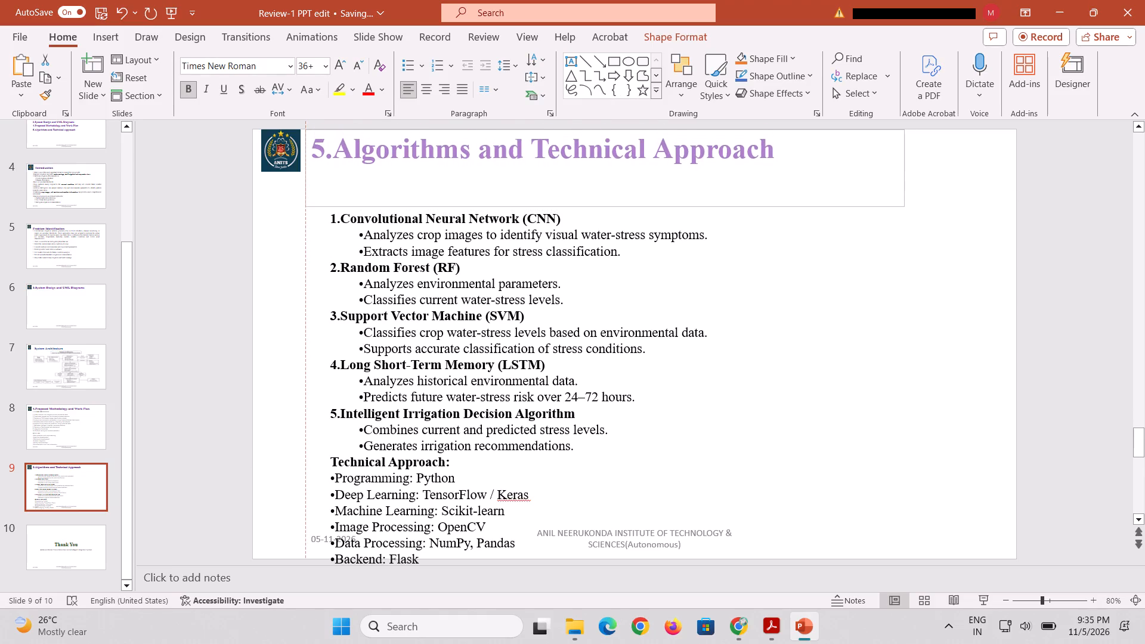
{"action": "left_click", "coordinate": [299, 285]}
Move slide 9's body text box up and to the left so it fits between the title and the footer date.
{"action": "left_click", "coordinate": [415, 285]}
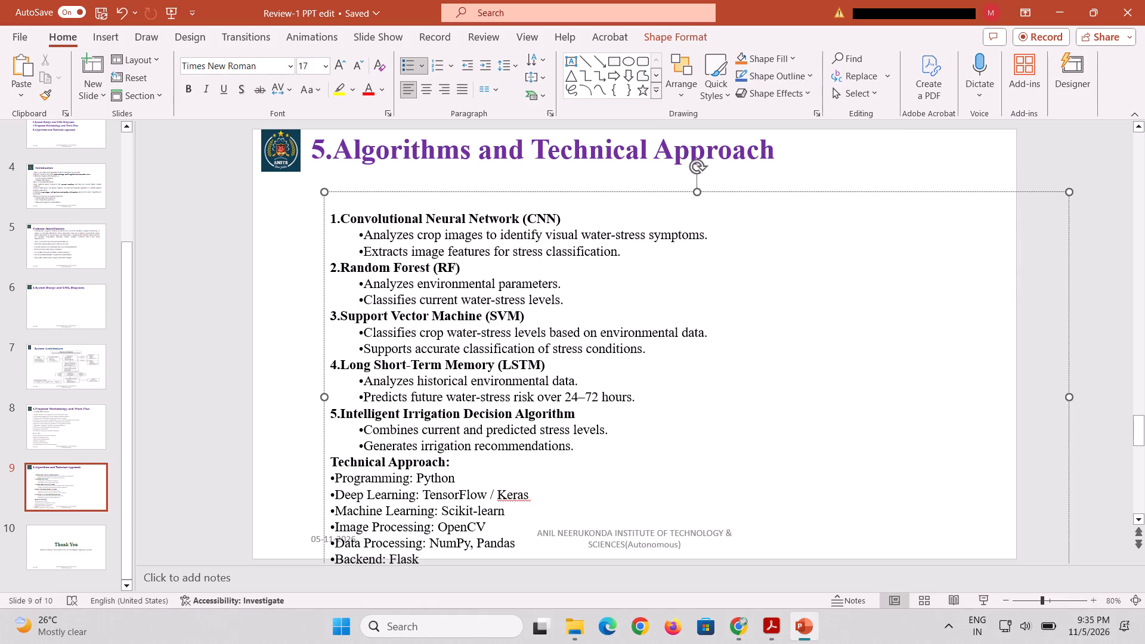
{"action": "left_click_drag", "start_coordinate": [323, 191], "coordinate": [303, 148]}
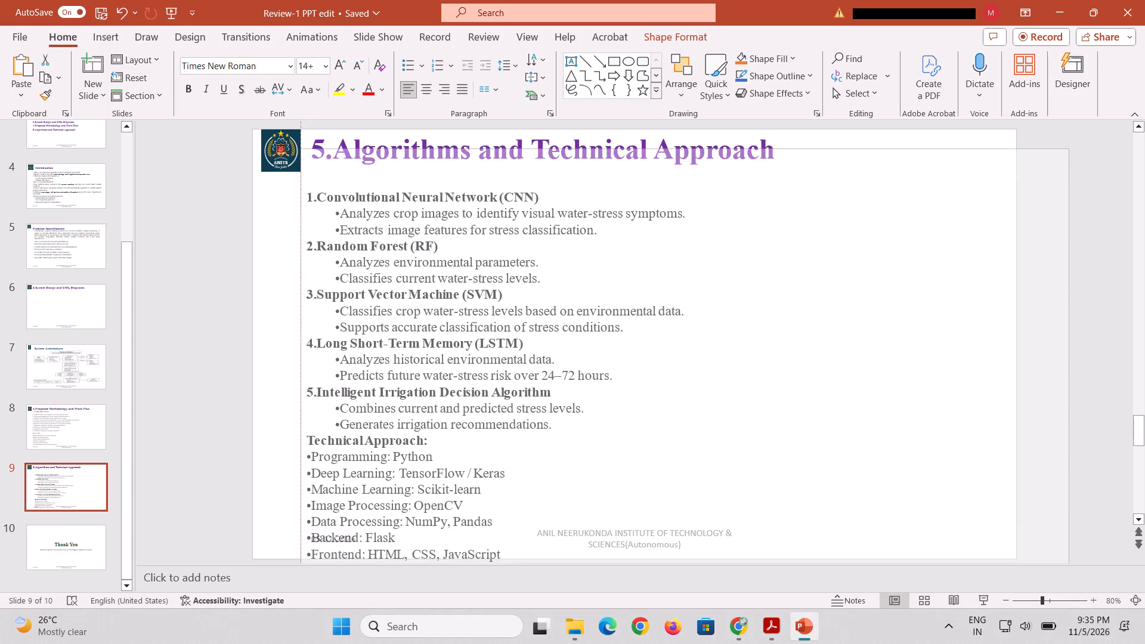
{"action": "left_click_drag", "start_coordinate": [303, 148], "coordinate": [303, 119]}
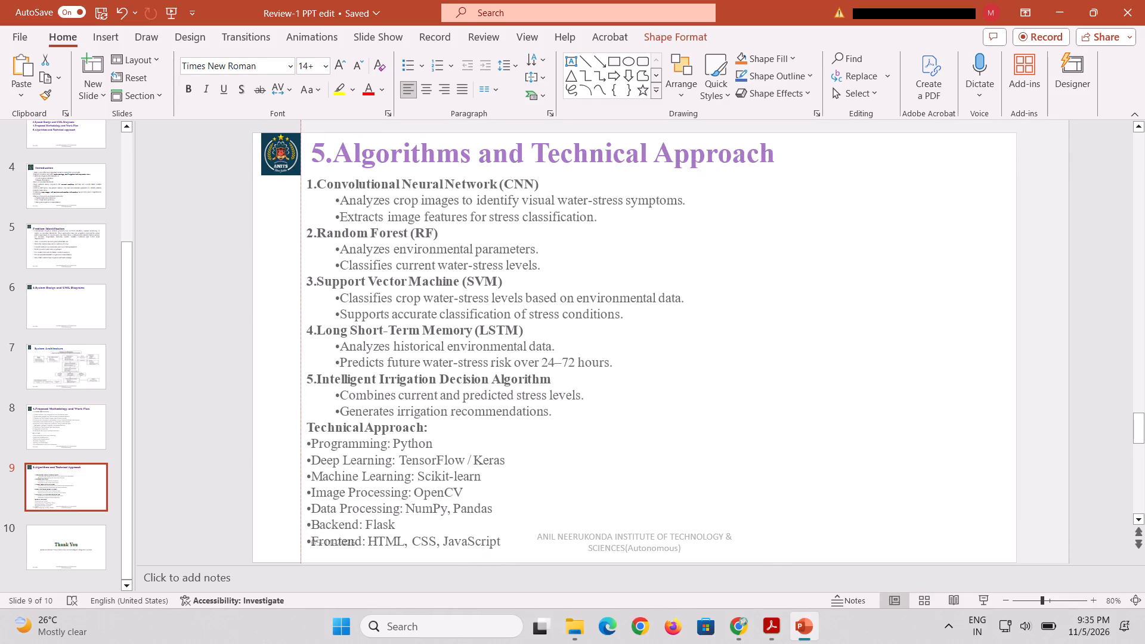
{"action": "left_click_drag", "start_coordinate": [303, 119], "coordinate": [302, 112]}
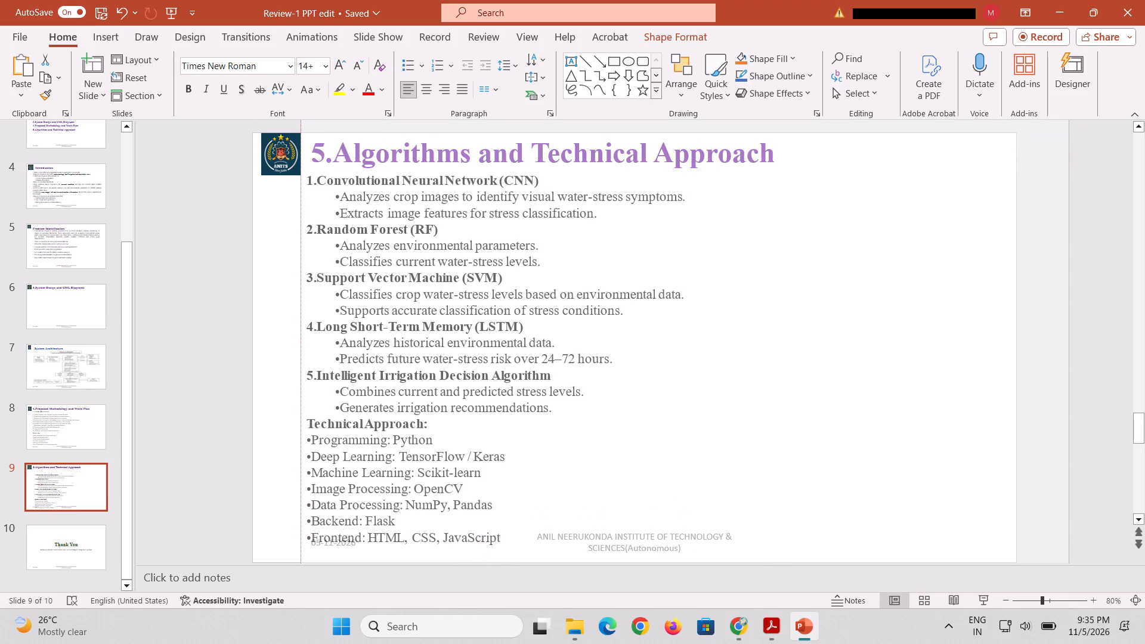
{"action": "left_click_drag", "start_coordinate": [302, 112], "coordinate": [302, 103]}
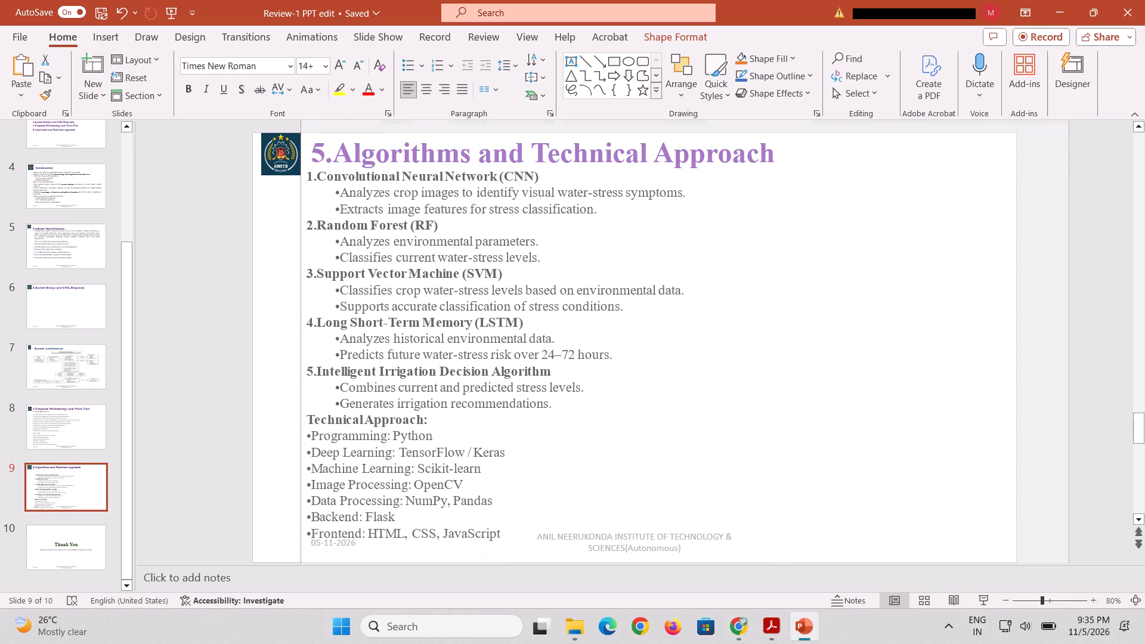
{"action": "left_click_drag", "start_coordinate": [302, 103], "coordinate": [301, 103]}
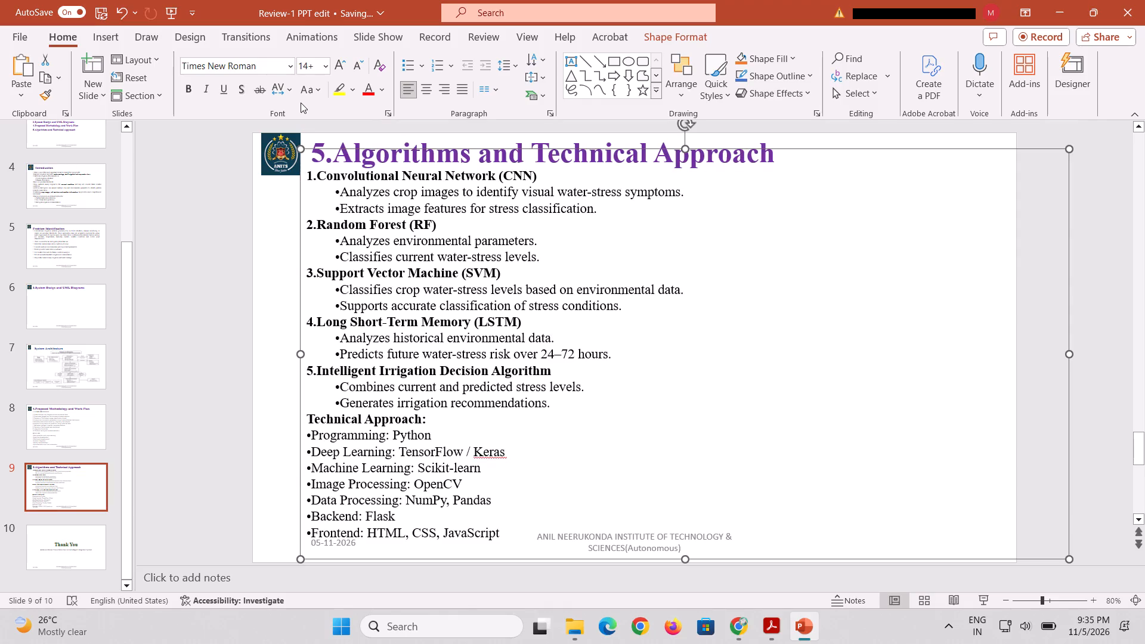
{"action": "left_click", "coordinate": [278, 291]}
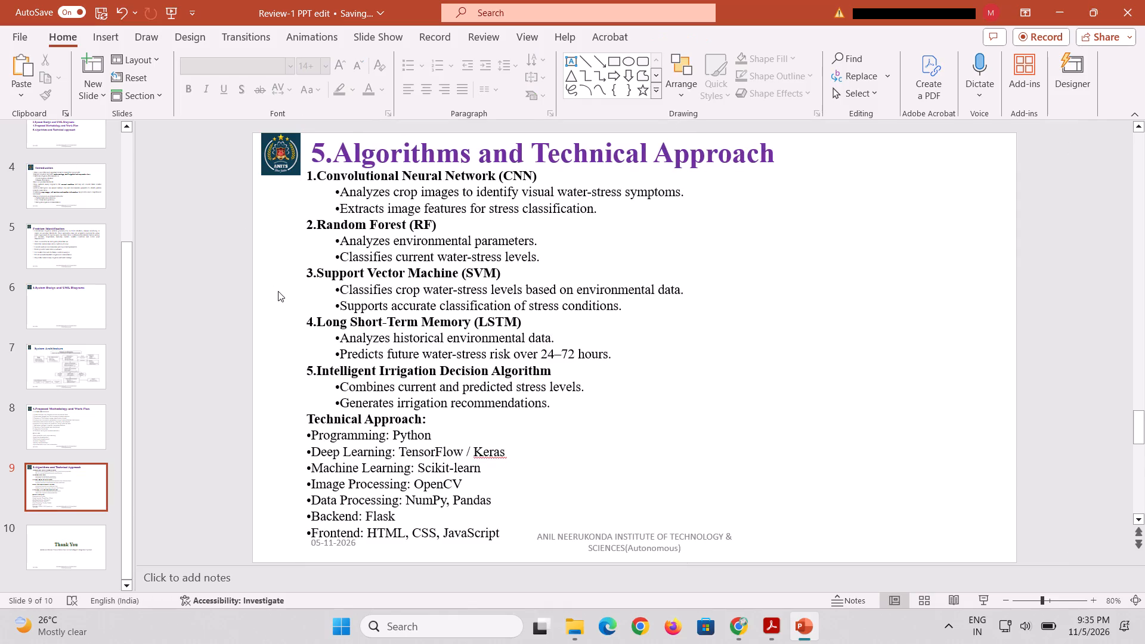
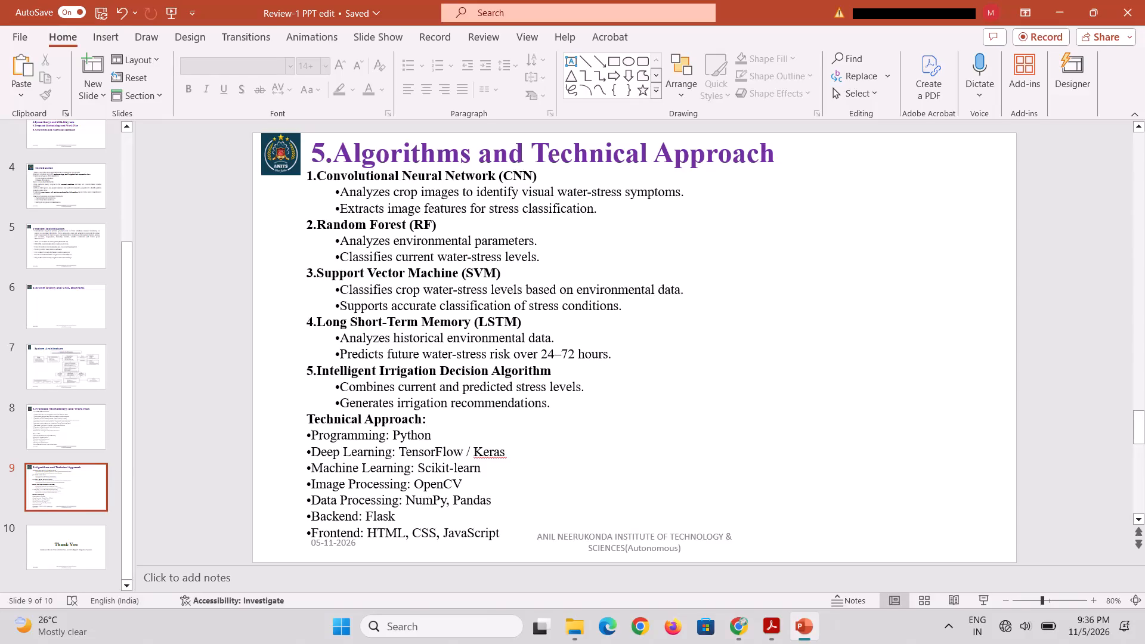
Shrink slide 9's body text box inward from its lower-left corner to clear the footer date.
{"action": "left_click", "coordinate": [521, 506]}
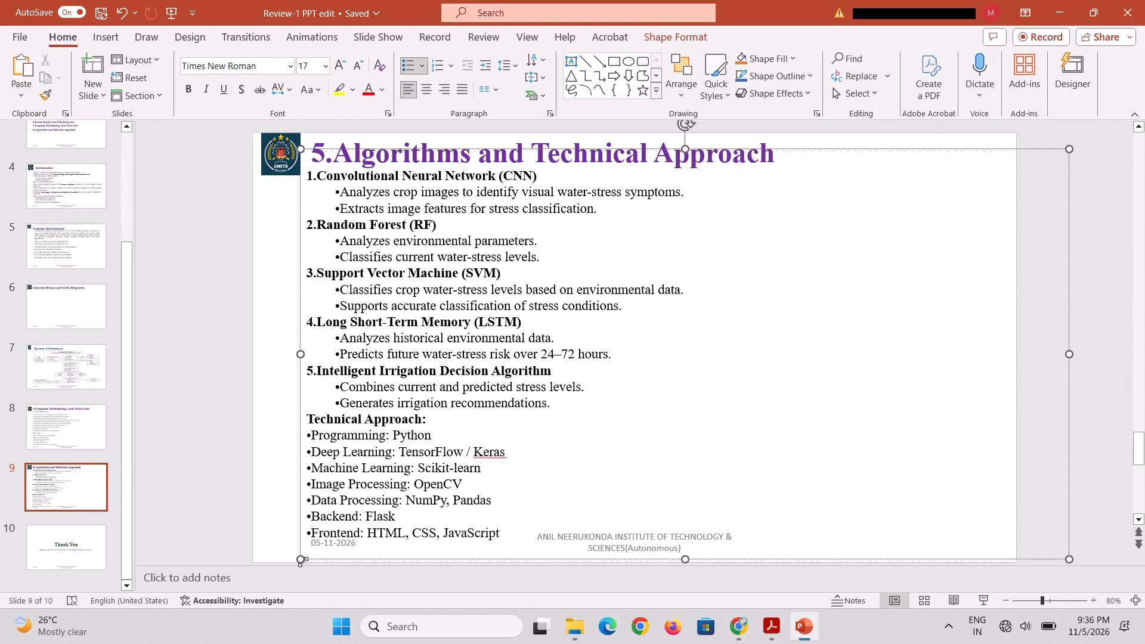
{"action": "left_click", "coordinate": [326, 544]}
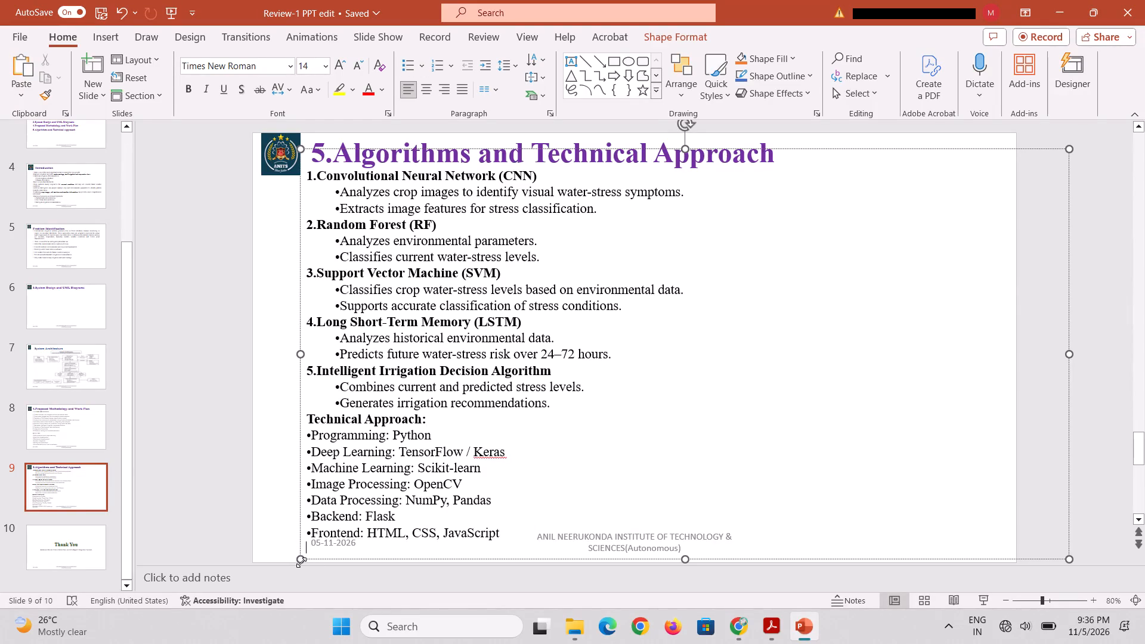
{"action": "left_click_drag", "start_coordinate": [301, 562], "coordinate": [380, 538]}
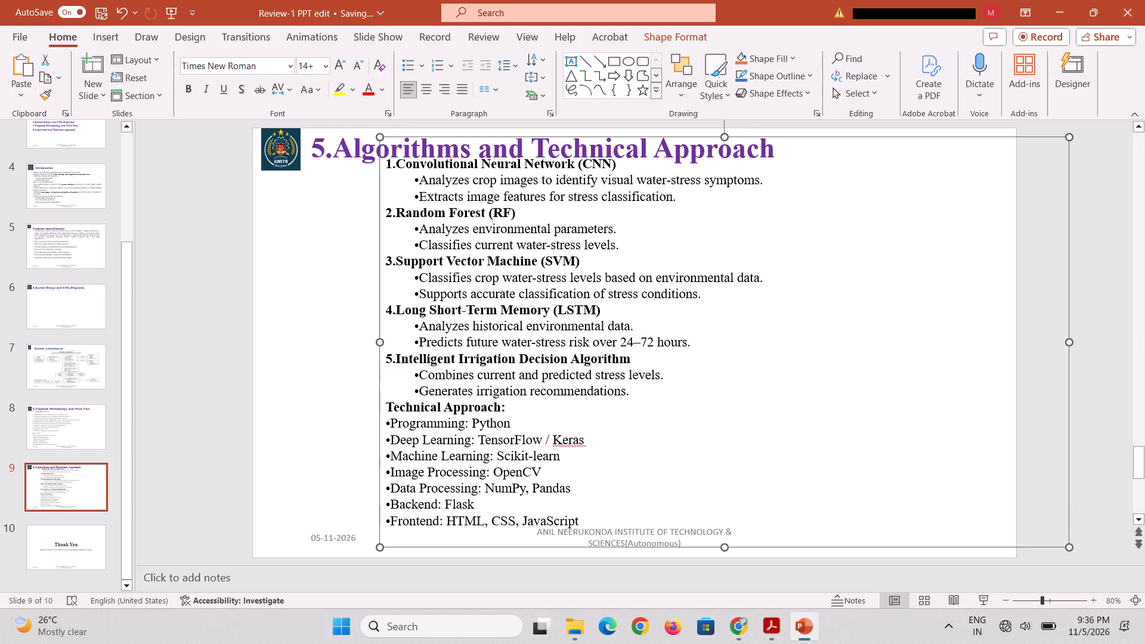
Resize slide 9's footer date box from its left corners so the date sits slightly lower, nearer the slide's bottom edge.
{"action": "left_click", "coordinate": [338, 534]}
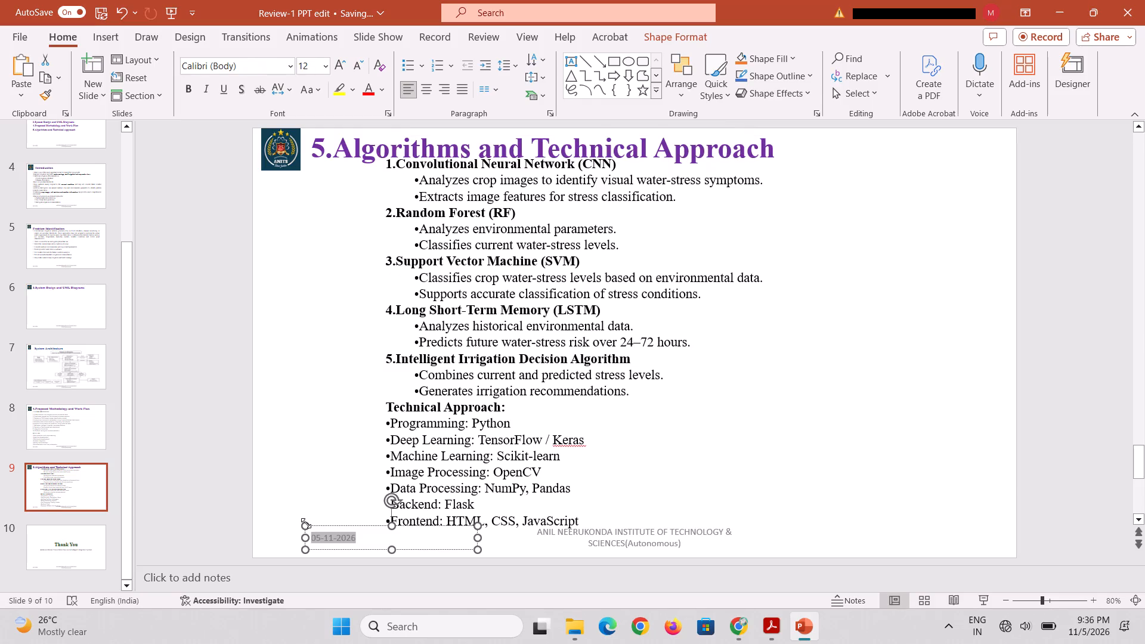
{"action": "left_click_drag", "start_coordinate": [305, 527], "coordinate": [305, 534]}
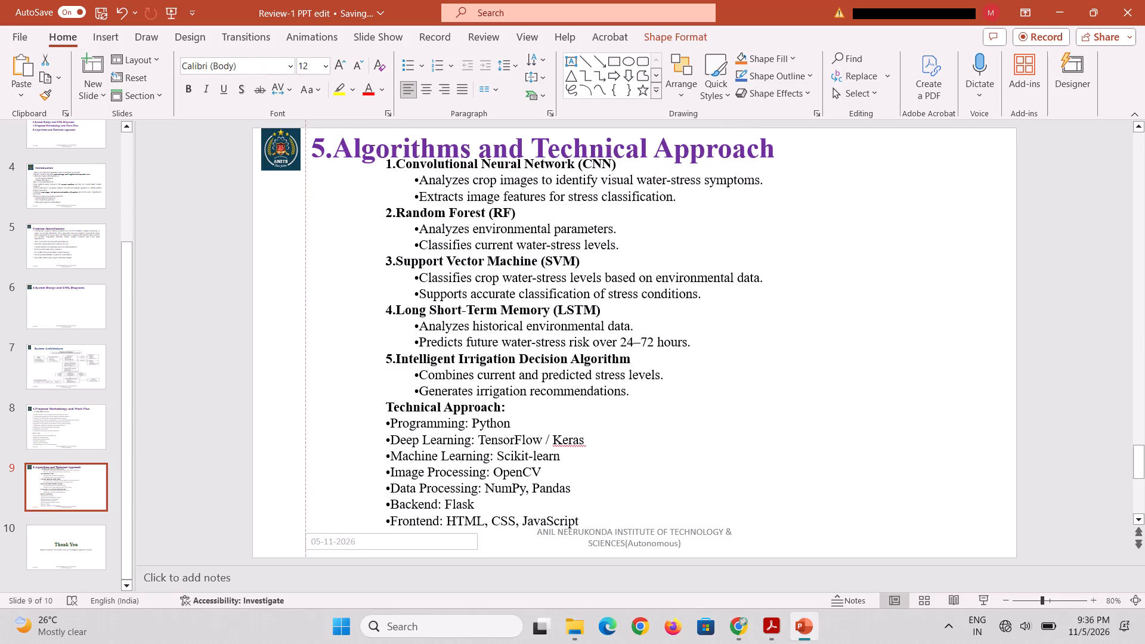
{"action": "left_click_drag", "start_coordinate": [305, 534], "coordinate": [304, 537]}
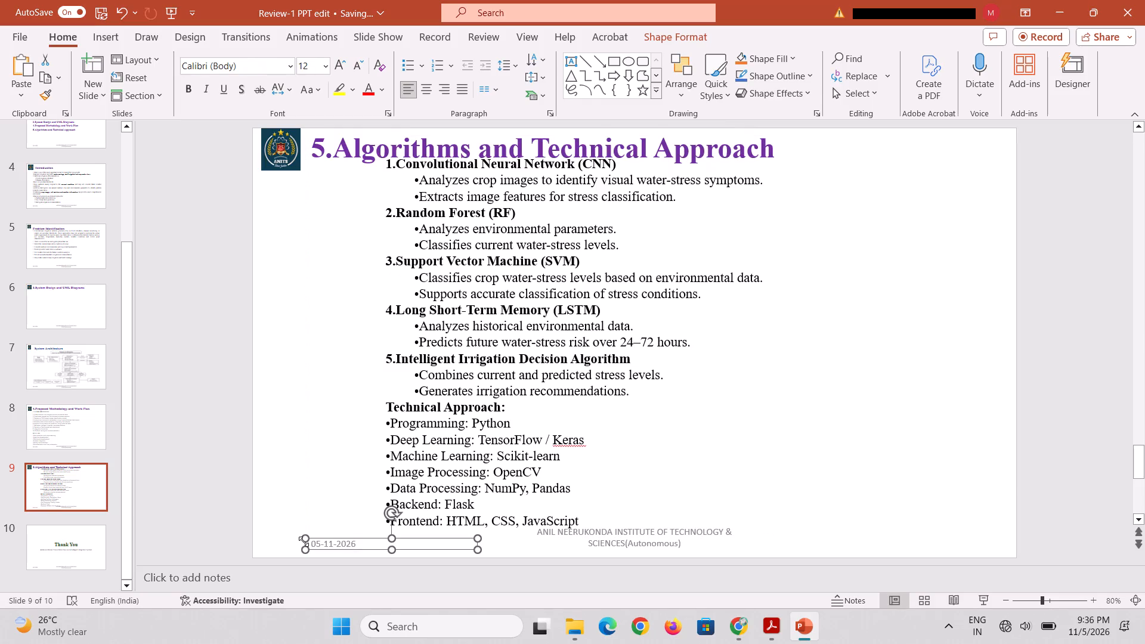
{"action": "left_click_drag", "start_coordinate": [303, 549], "coordinate": [303, 556]}
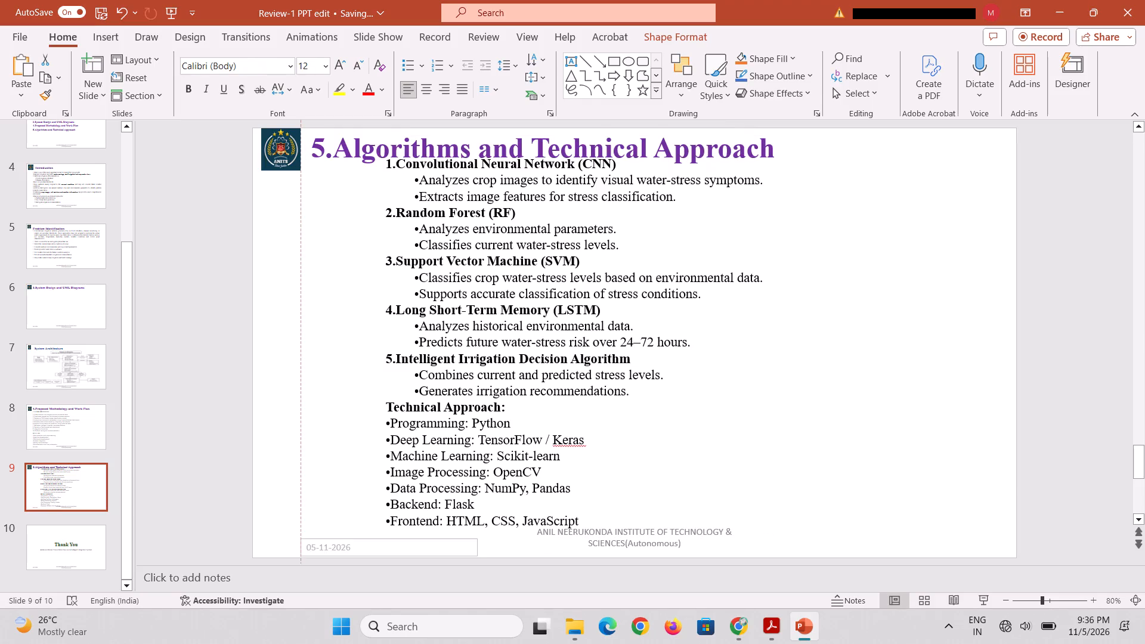
{"action": "left_click_drag", "start_coordinate": [303, 556], "coordinate": [305, 556]}
{"action": "left_click", "coordinate": [335, 504]}
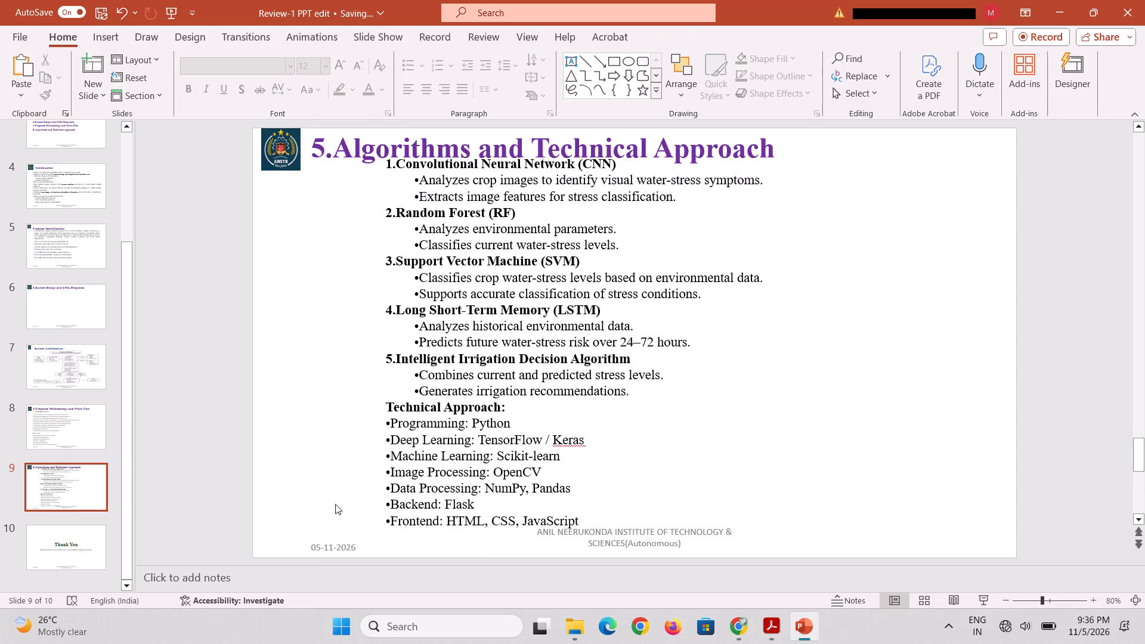
Enlarge slide 9's body text box from its lower-left corner so the text aligns under the title and ends above the date.
{"action": "left_click", "coordinate": [464, 486]}
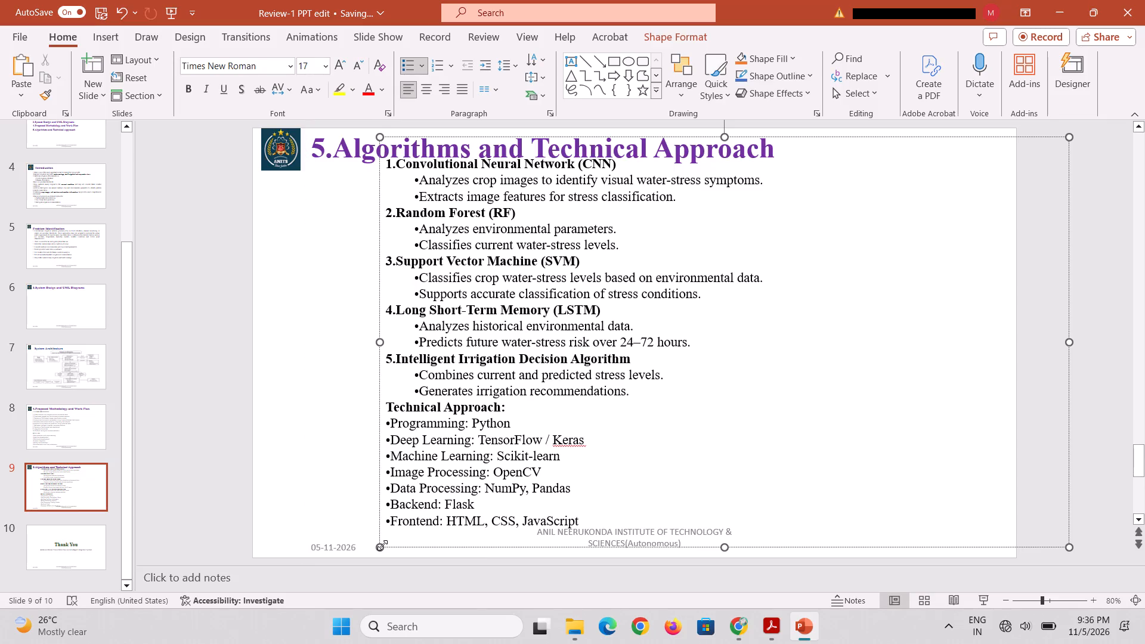
{"action": "left_click_drag", "start_coordinate": [382, 545], "coordinate": [301, 565]}
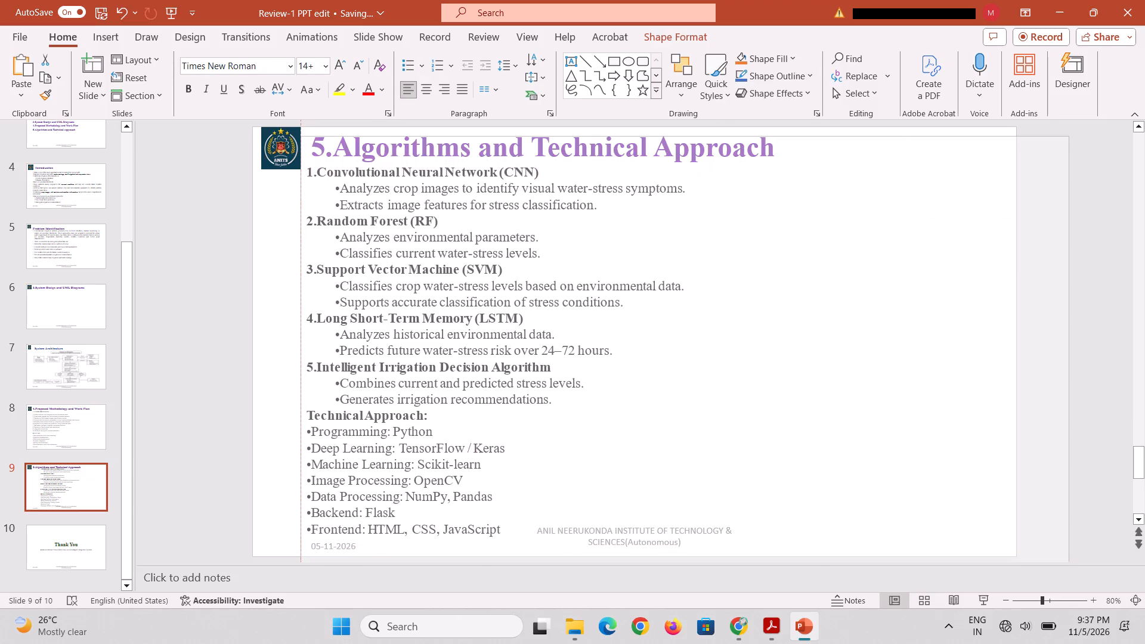
{"action": "left_click_drag", "start_coordinate": [301, 565], "coordinate": [302, 567]}
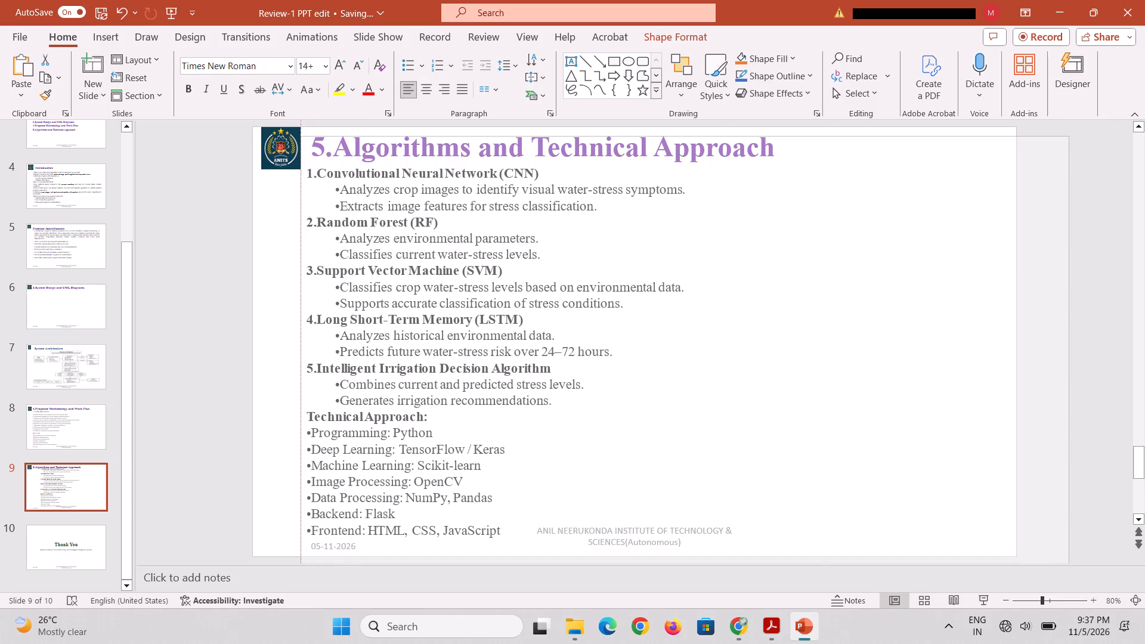